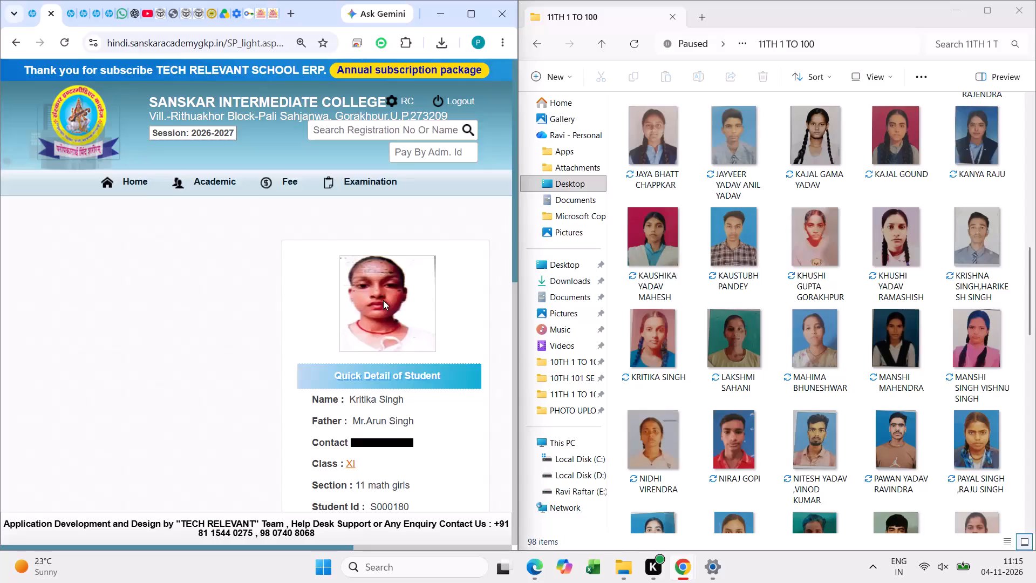
Open the profile for editing for Kritika of 11 math girls and remove the existing profile picture.
scroll(409, 327, down, 5)
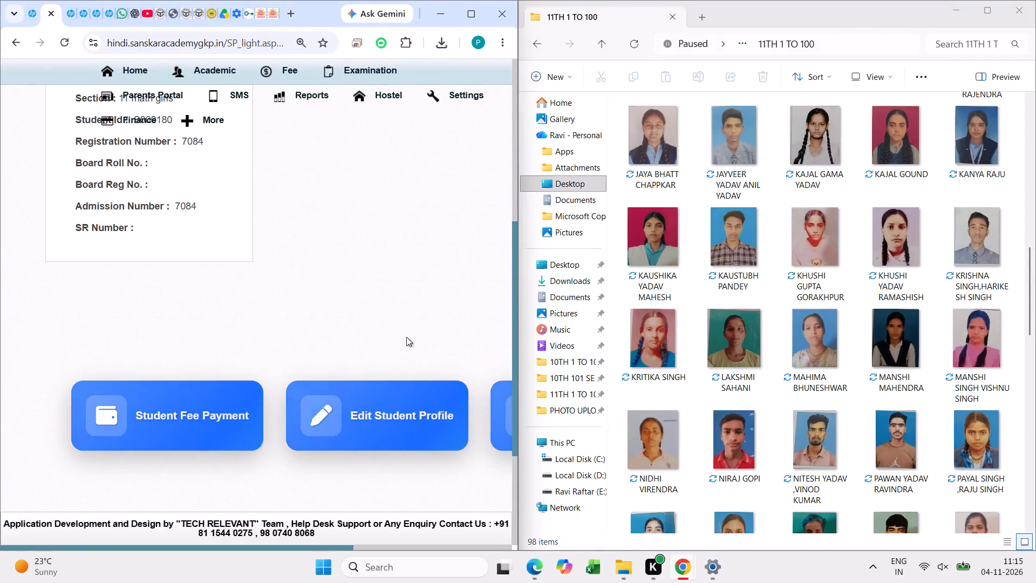
click(388, 404)
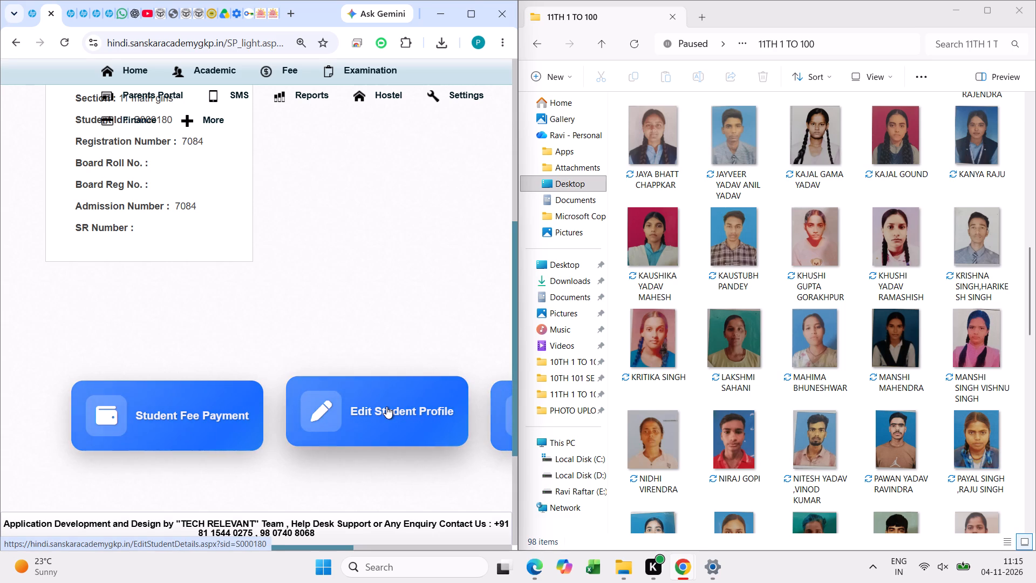
click(386, 406)
scroll(386, 406, up, 2)
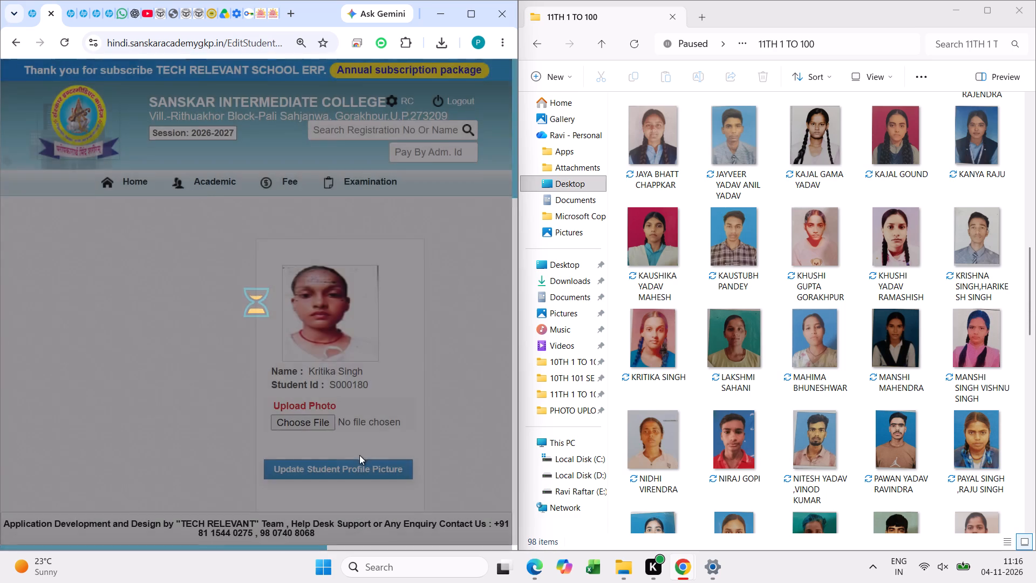
scroll(359, 455, down, 2)
click(148, 345)
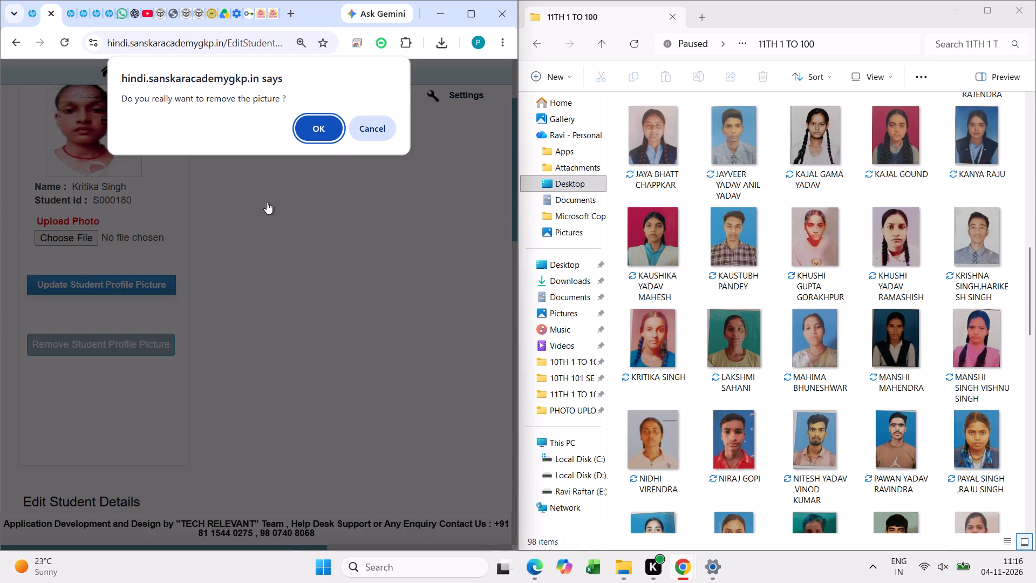
click(314, 128)
scroll(310, 225, up, 5)
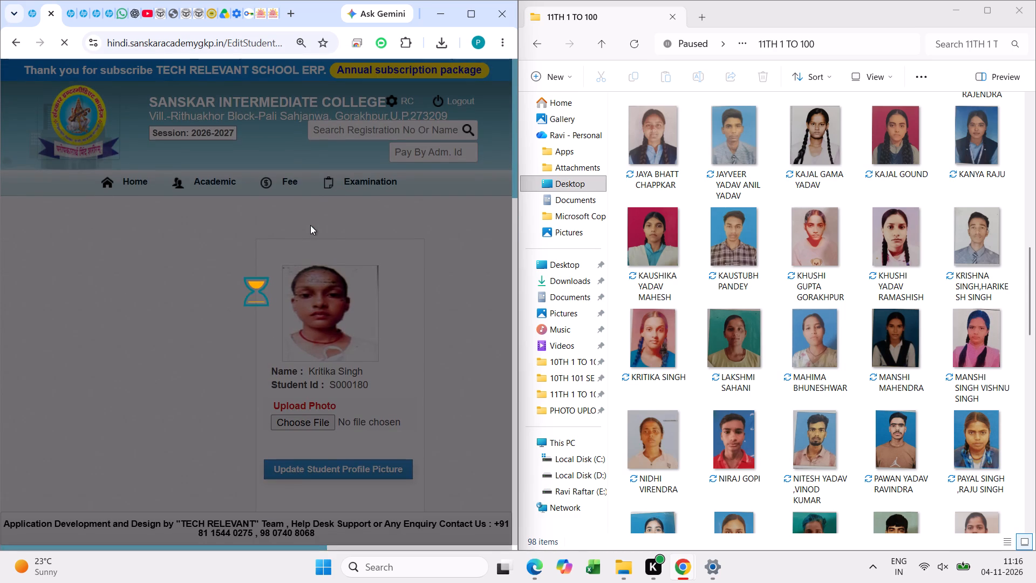
scroll(310, 225, up, 3)
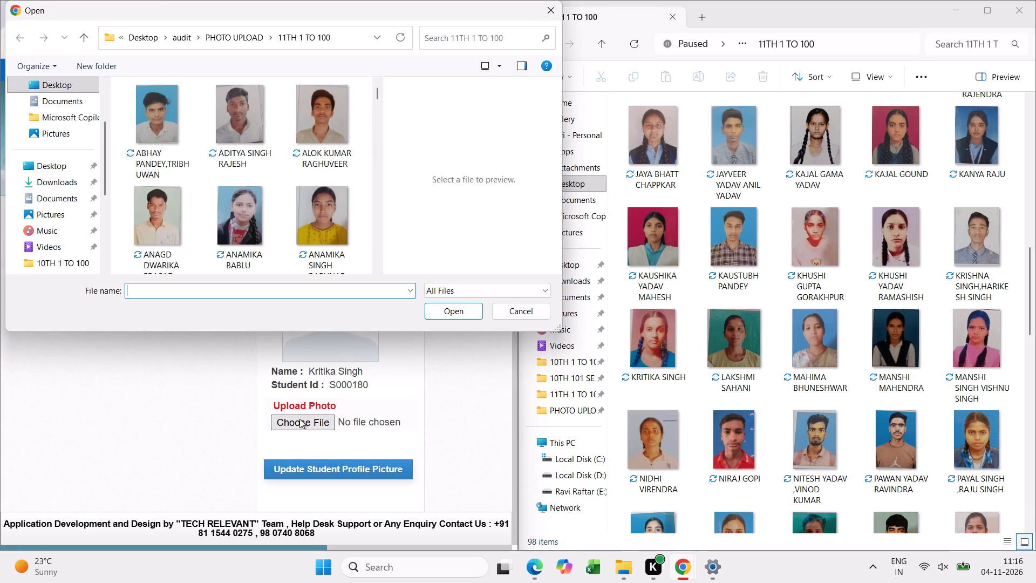
Choose Kritika's photo from the 11TH 1 TO 100 folder and update the student profile picture with it.
text(kri)
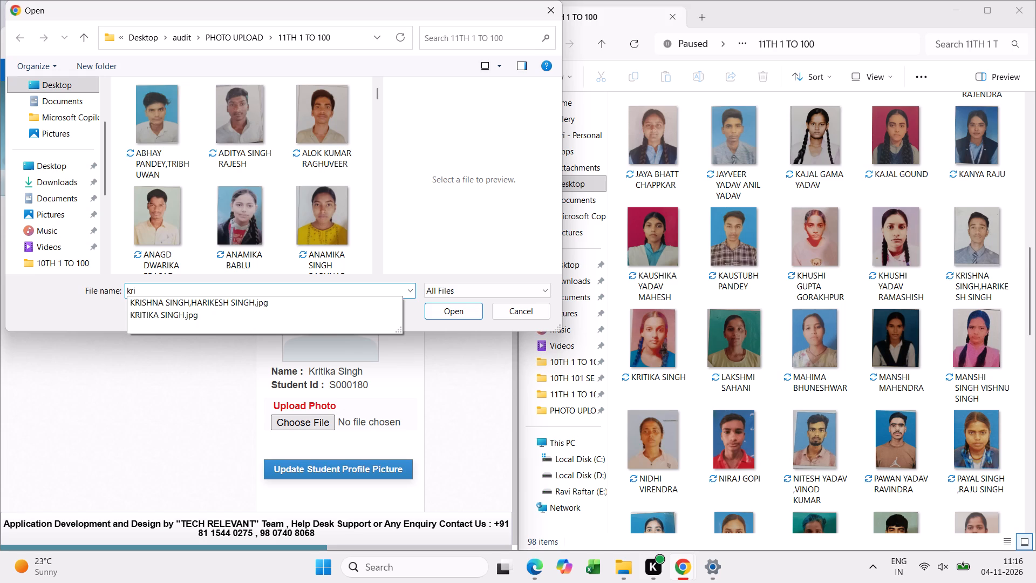
key(Down)
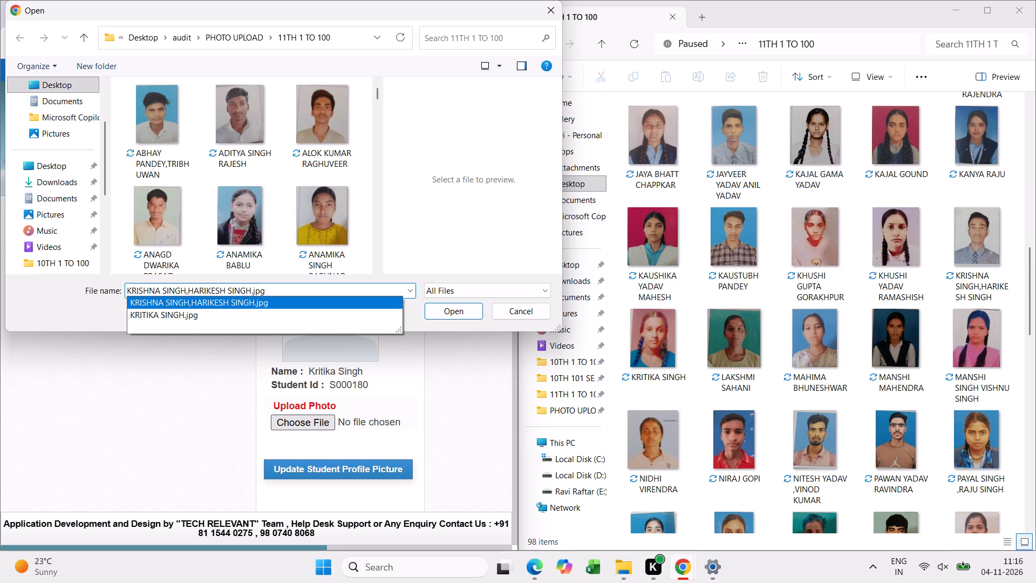
key(Down)
key(Return)
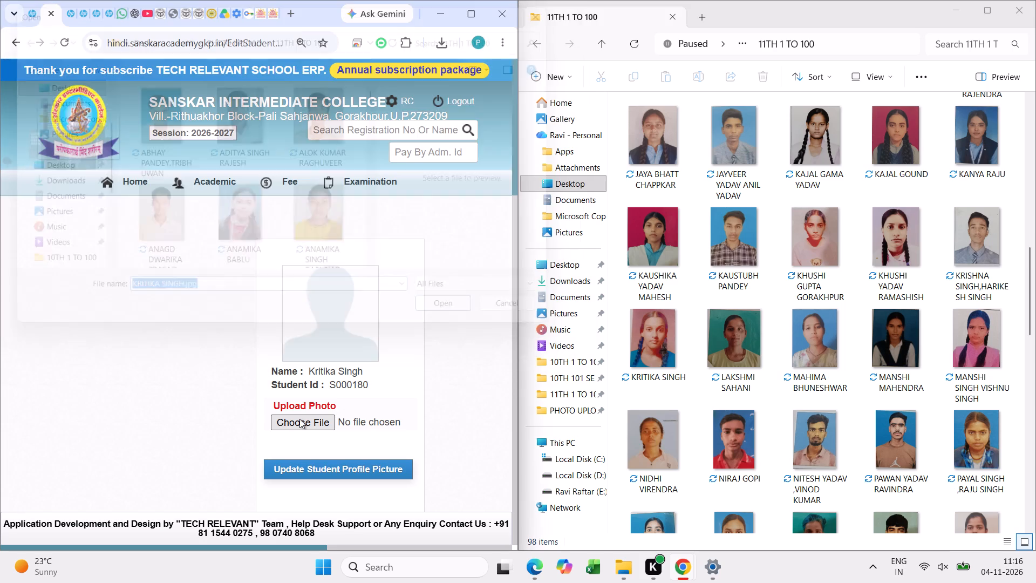
click(361, 471)
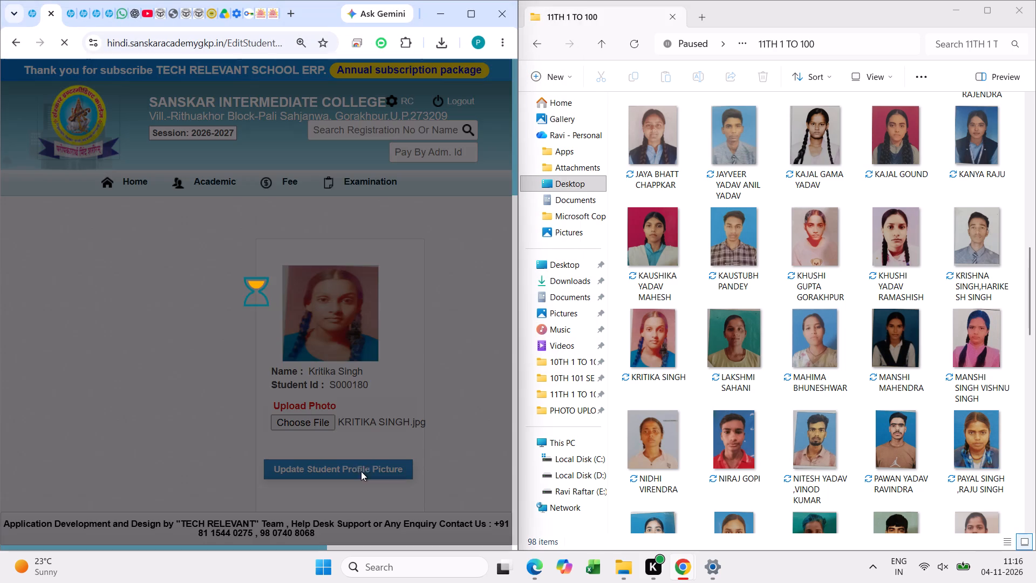
click(391, 135)
click(391, 135)
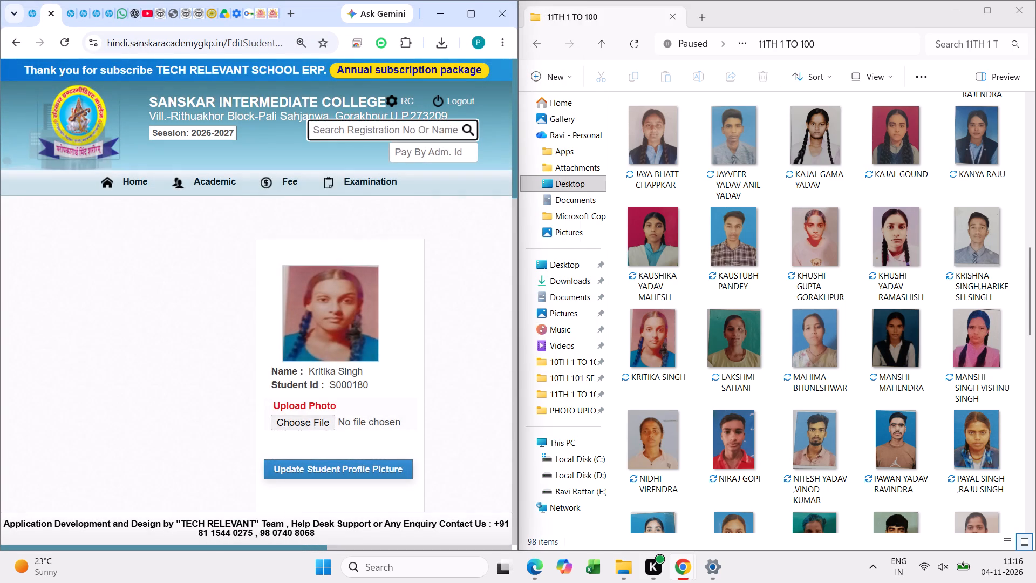
key(l)
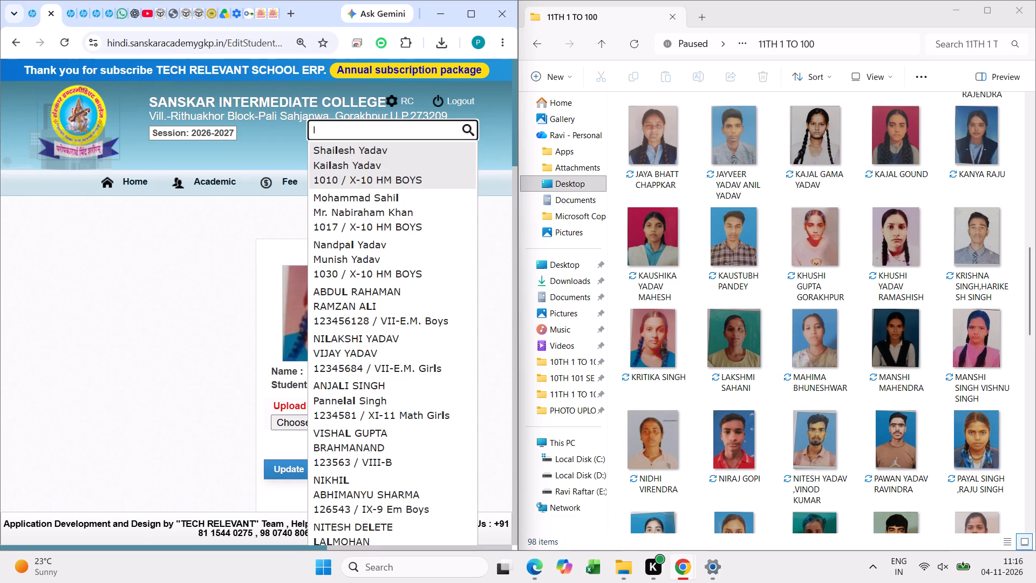
key(a)
key(k)
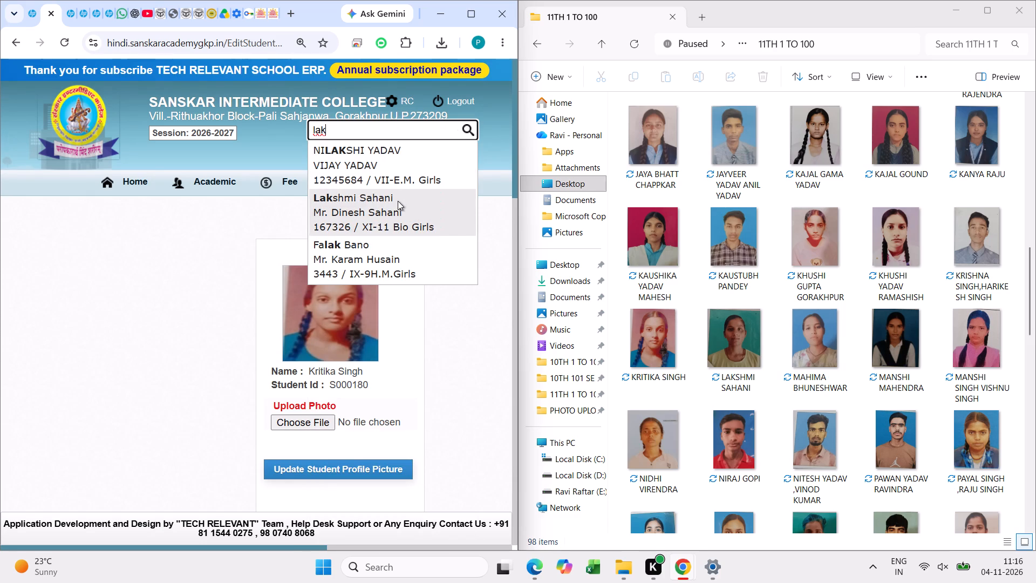
scroll(318, 325, down, 4)
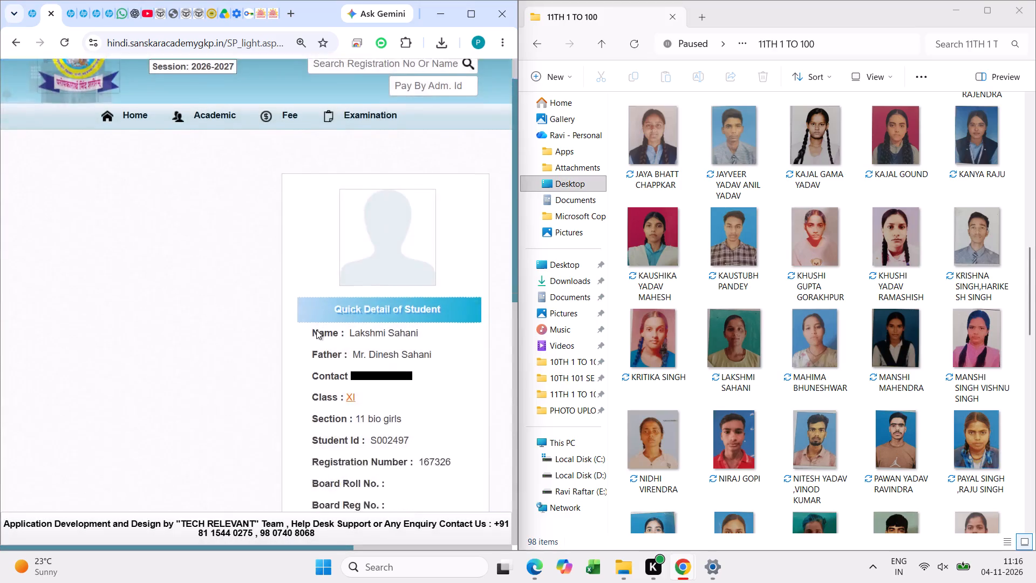
click(376, 478)
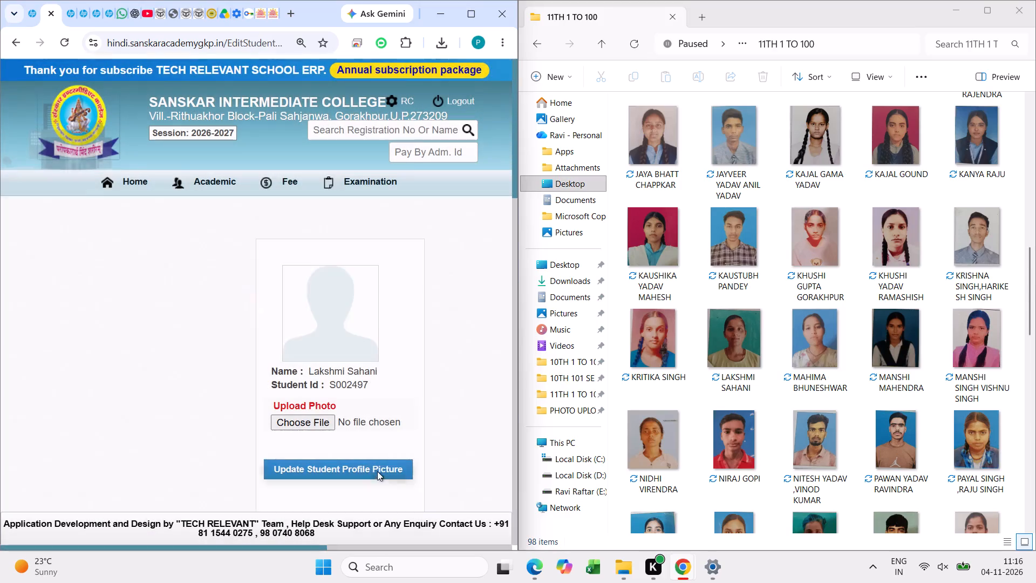
Choose Lakshmi's photo from the 11TH 1 TO 100 folder and update the student profile picture with it.
click(294, 426)
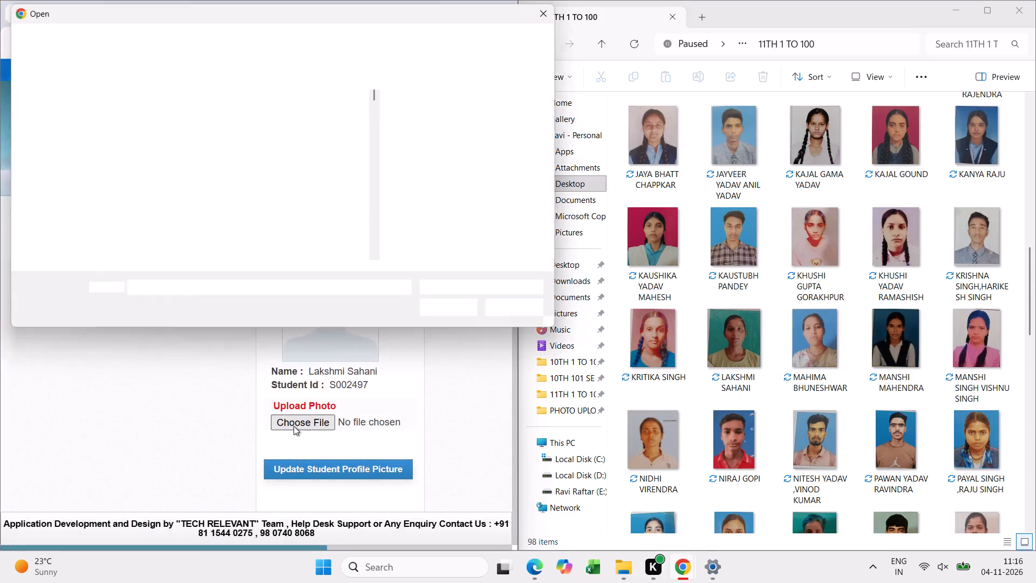
key(l)
key(a)
key(k)
key(Down)
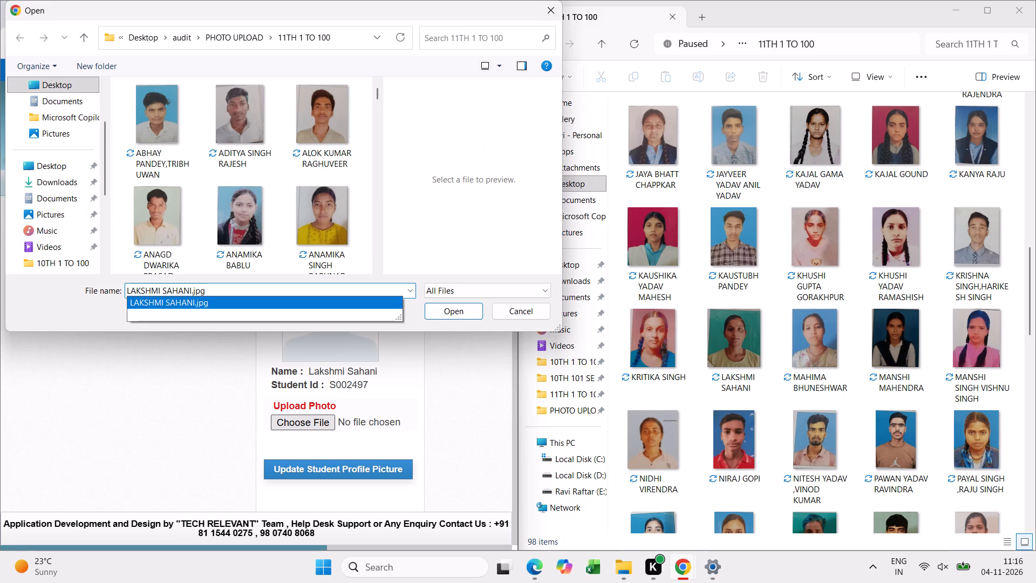
key(Return)
click(366, 462)
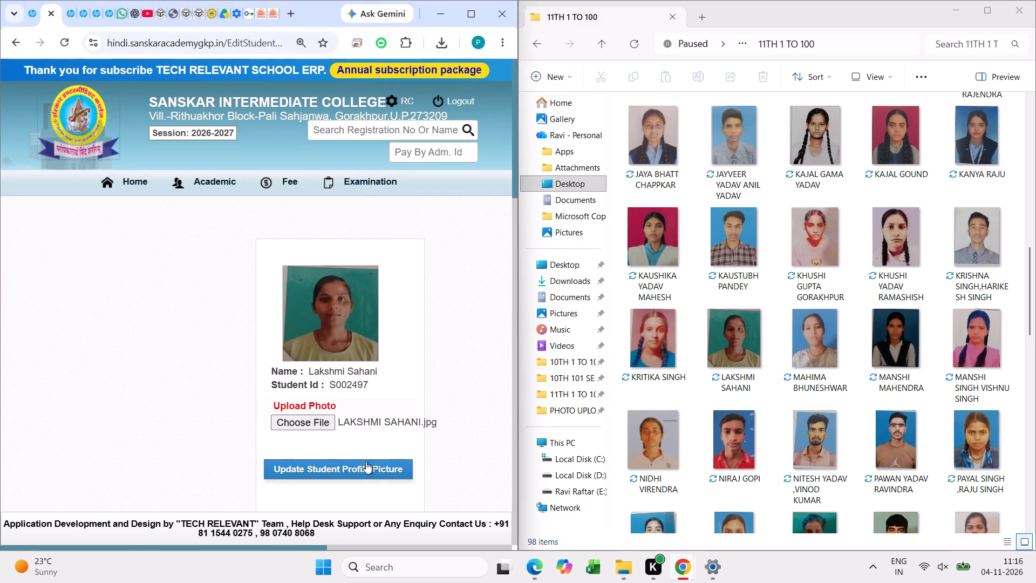
click(371, 133)
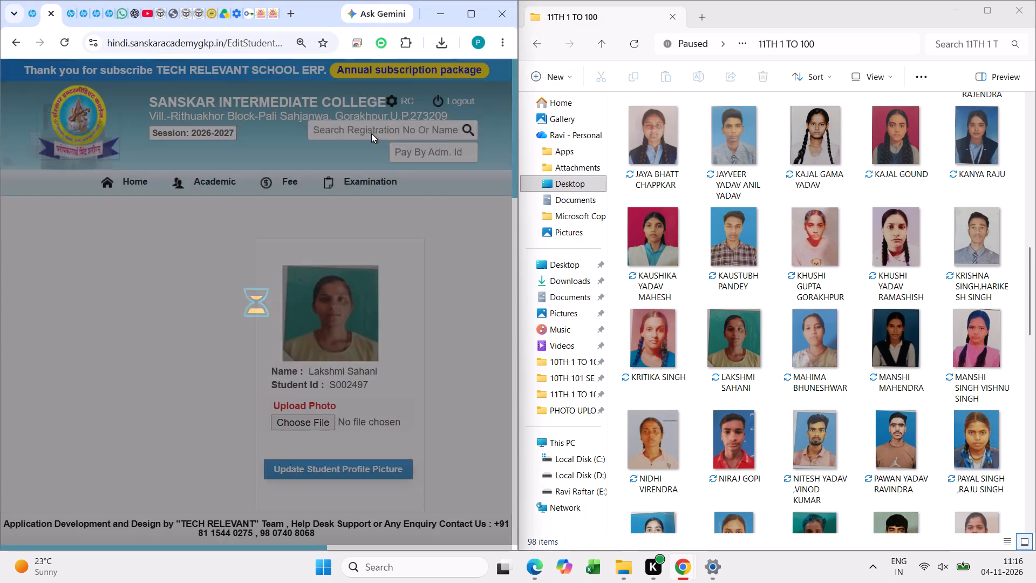
double_click(367, 123)
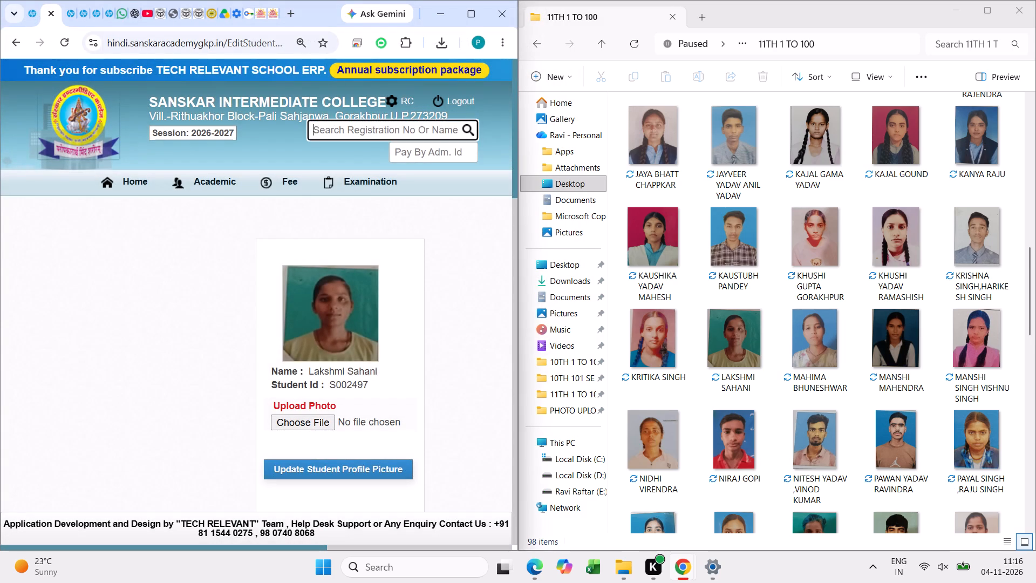
text(ra)
text(gi)
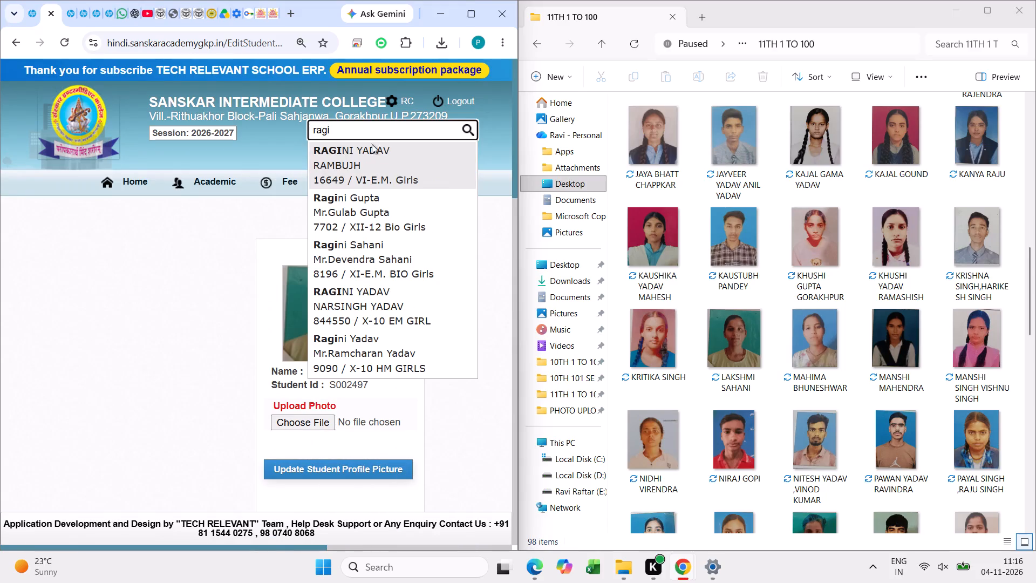
click(373, 153)
scroll(356, 276, down, 1)
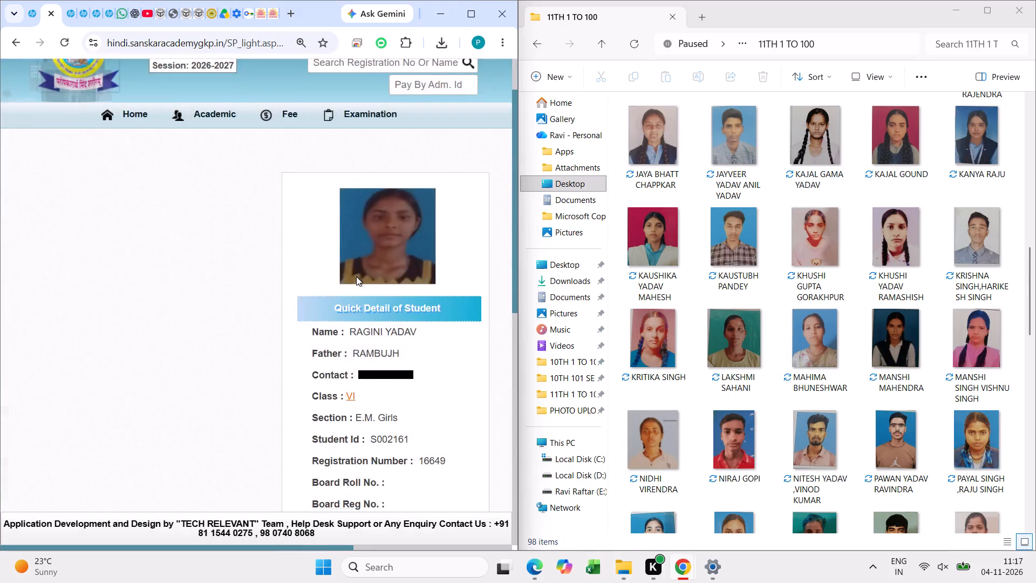
scroll(355, 281, down, 5)
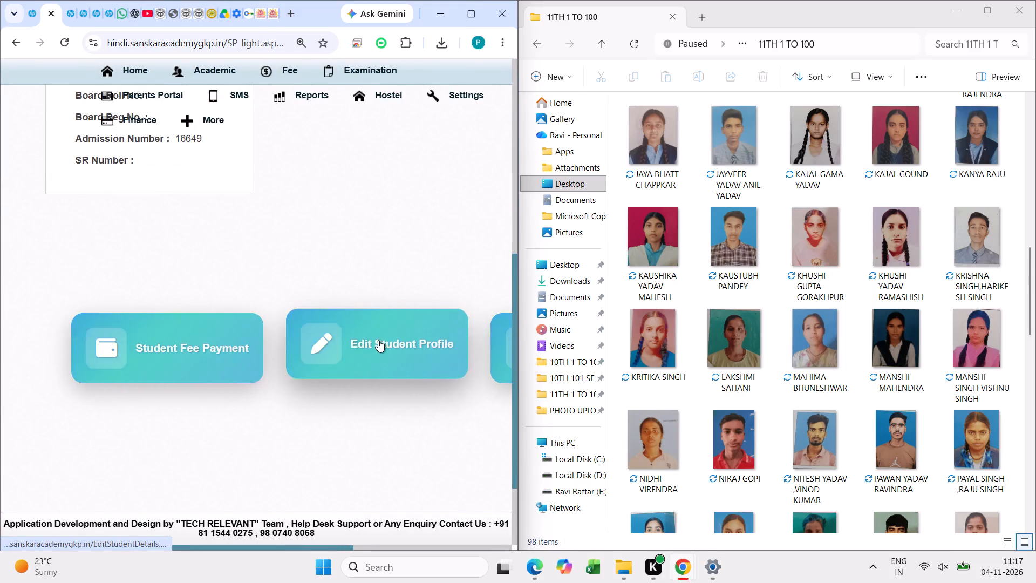
click(215, 343)
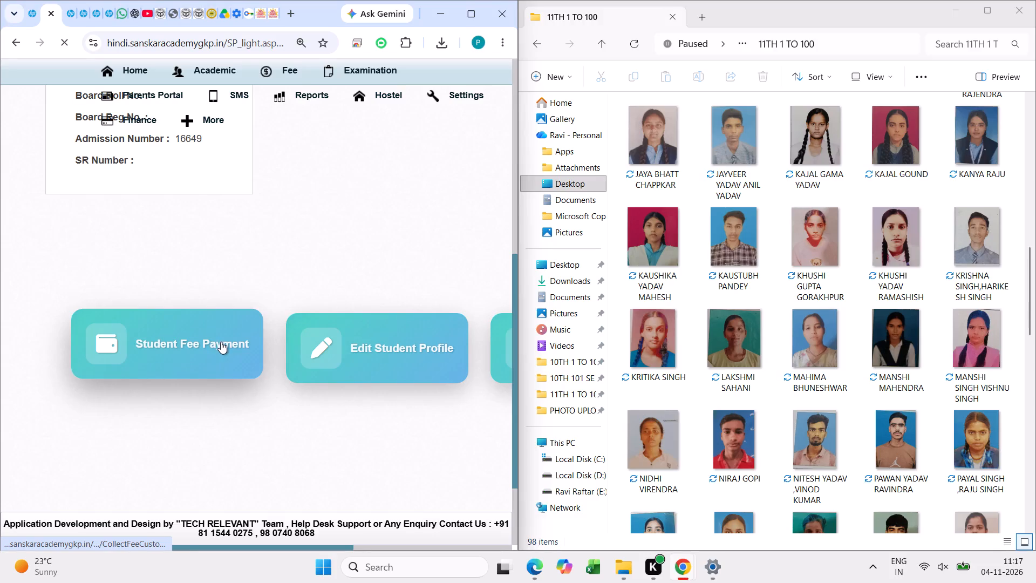
Examine Ragini's fee receipts and the paid and due status of the quarterly tuition and transport fees.
scroll(226, 340, down, 10)
scroll(241, 363, up, 1)
scroll(242, 364, down, 1)
click(460, 14)
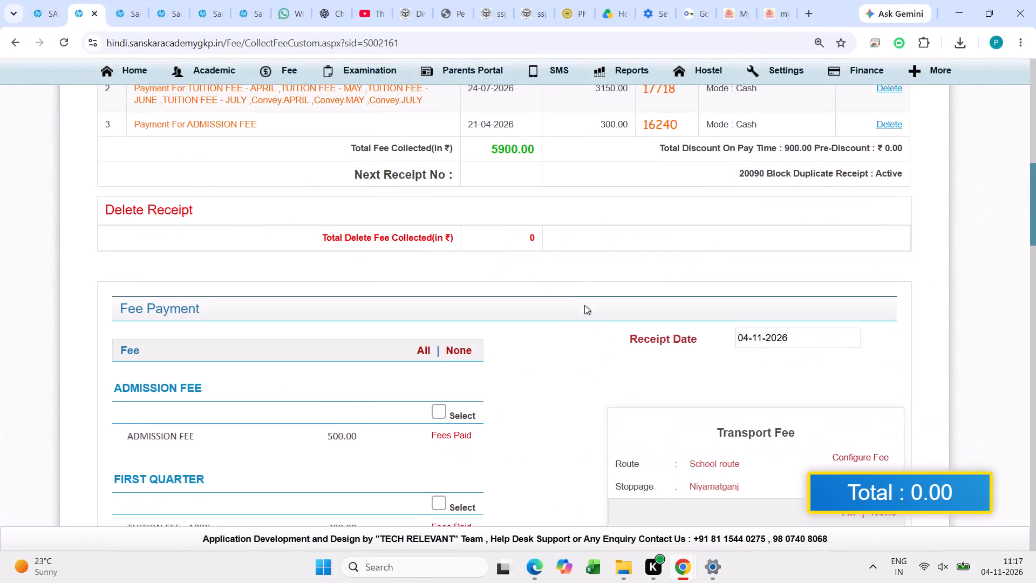
scroll(593, 310, down, 6)
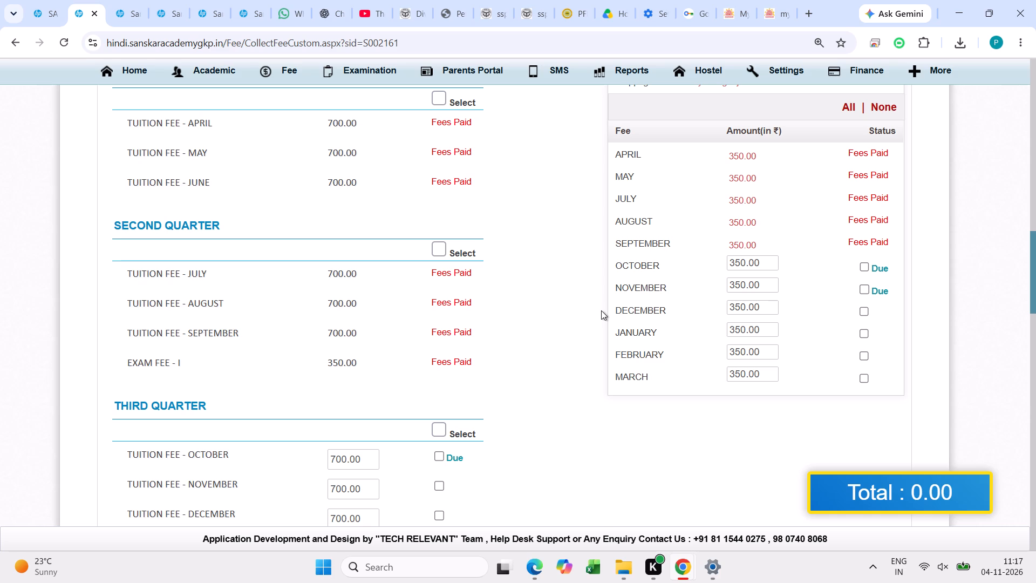
key(super+Left)
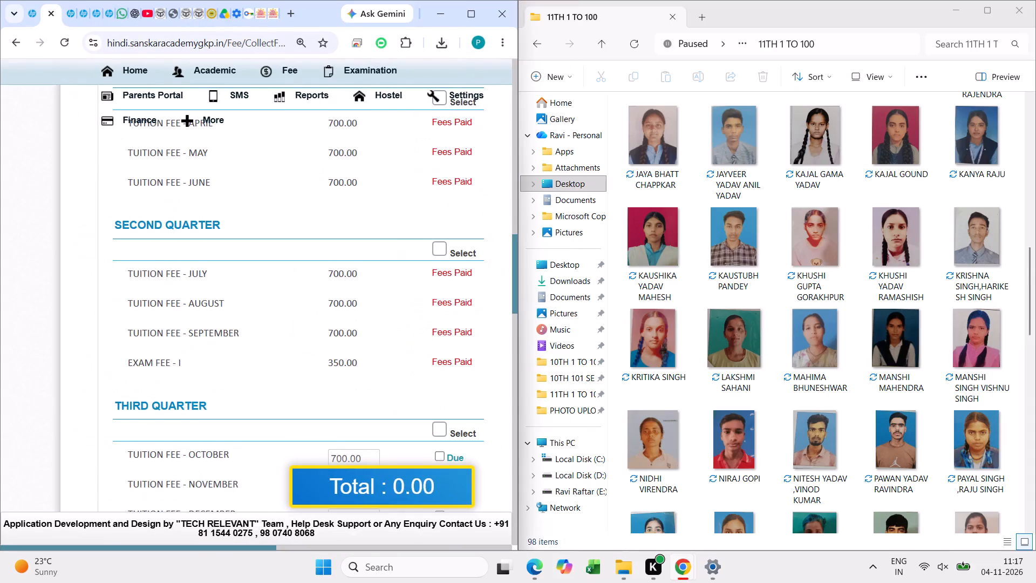
scroll(339, 273, up, 5)
scroll(355, 266, down, 1)
scroll(355, 266, up, 1)
scroll(355, 266, down, 1)
scroll(355, 266, up, 3)
scroll(357, 265, down, 1)
scroll(357, 265, up, 14)
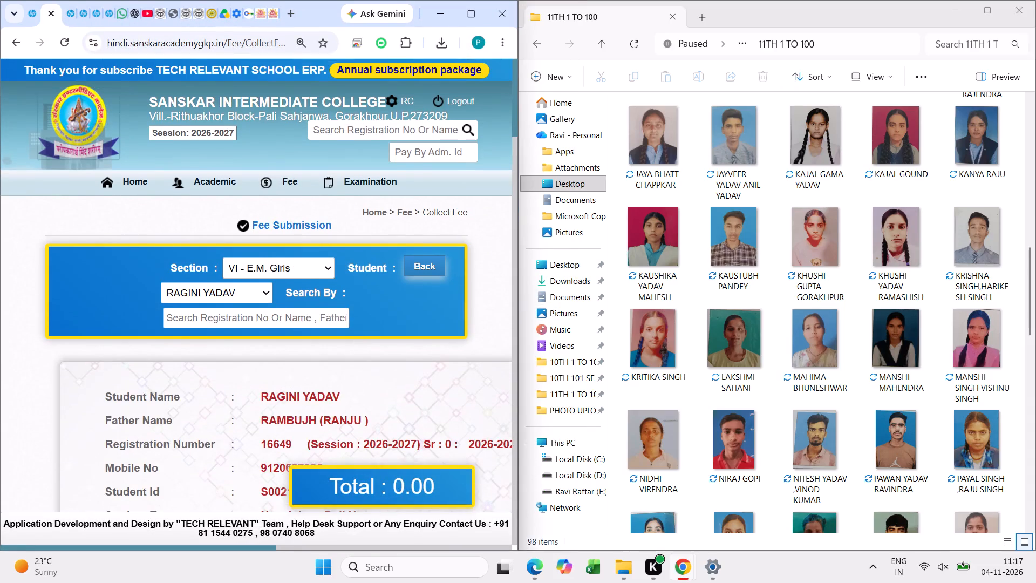
click(377, 133)
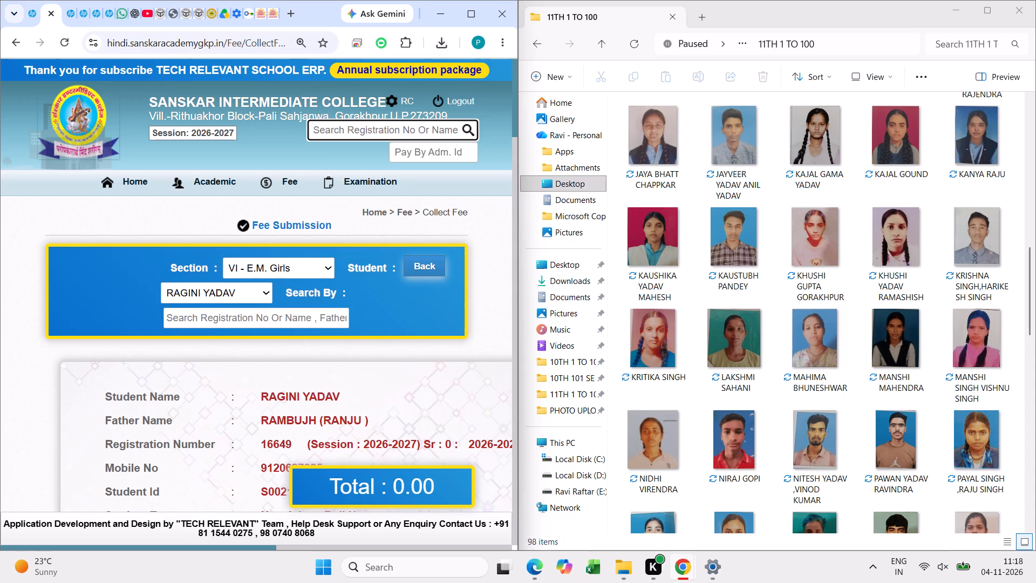
text(mahima)
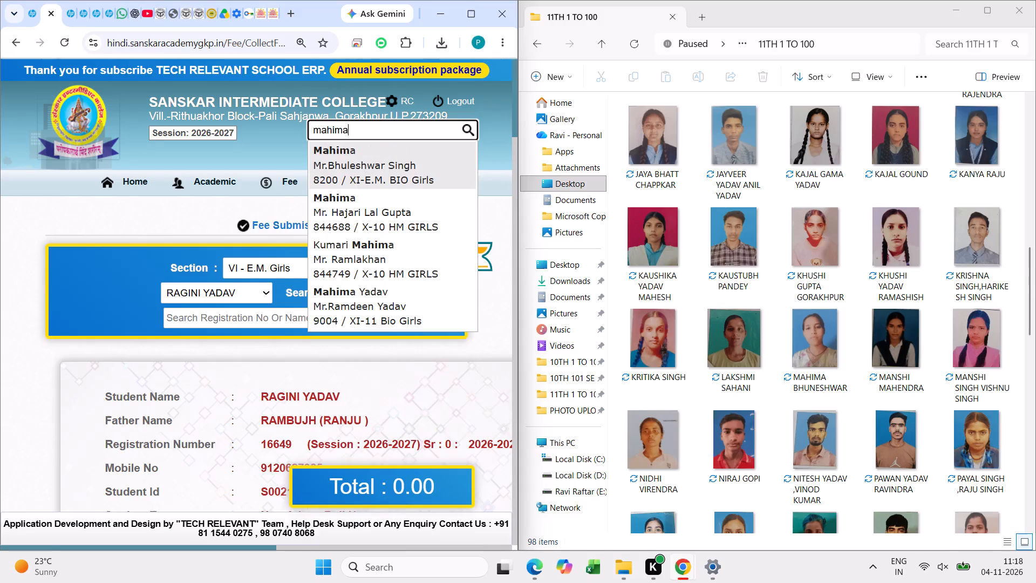
click(332, 171)
scroll(312, 358, down, 7)
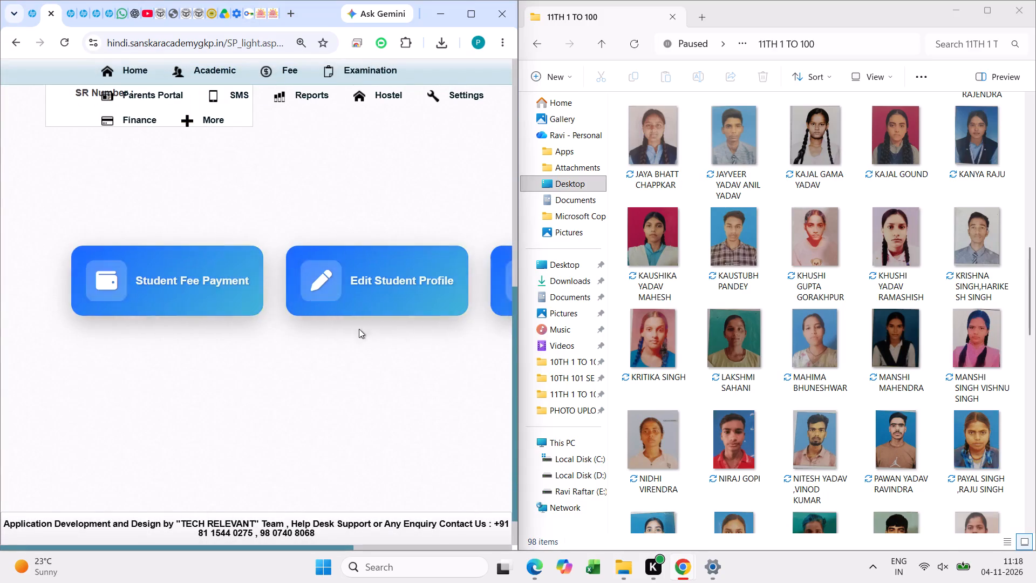
click(379, 276)
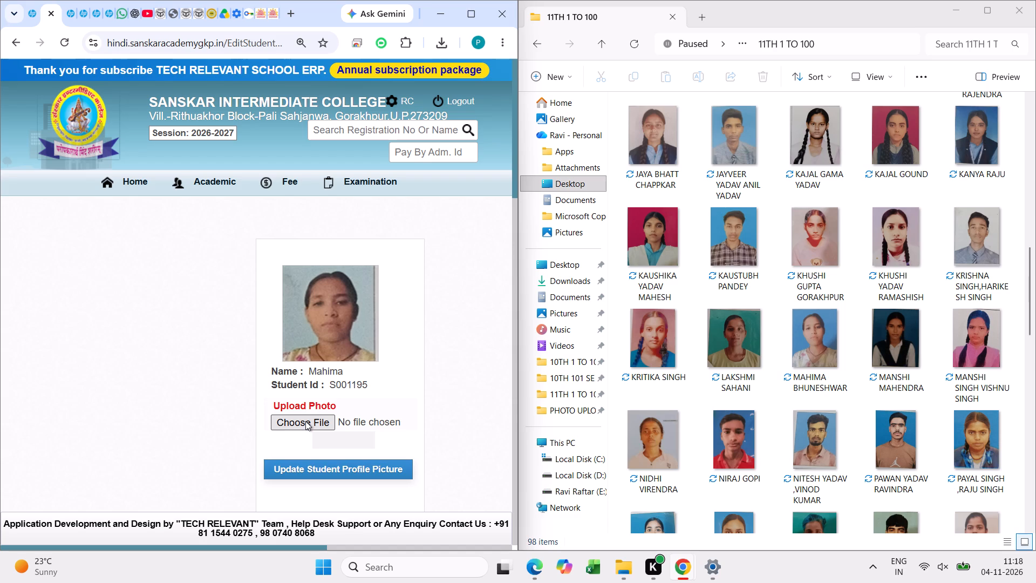
Choose Mahima's photo from the 11TH 1 TO 100 folder and update the student profile picture with it.
click(305, 421)
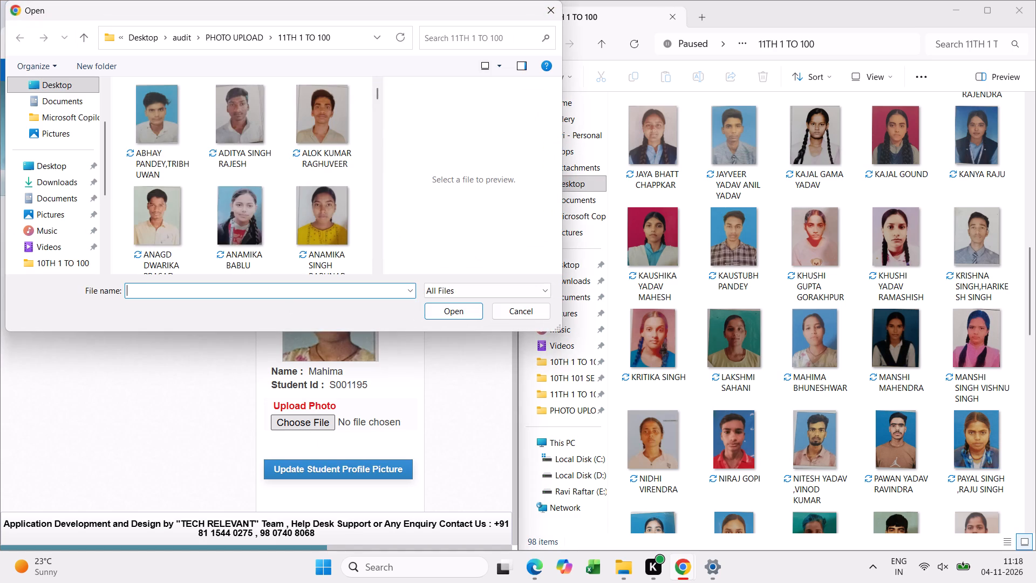
text(ma)
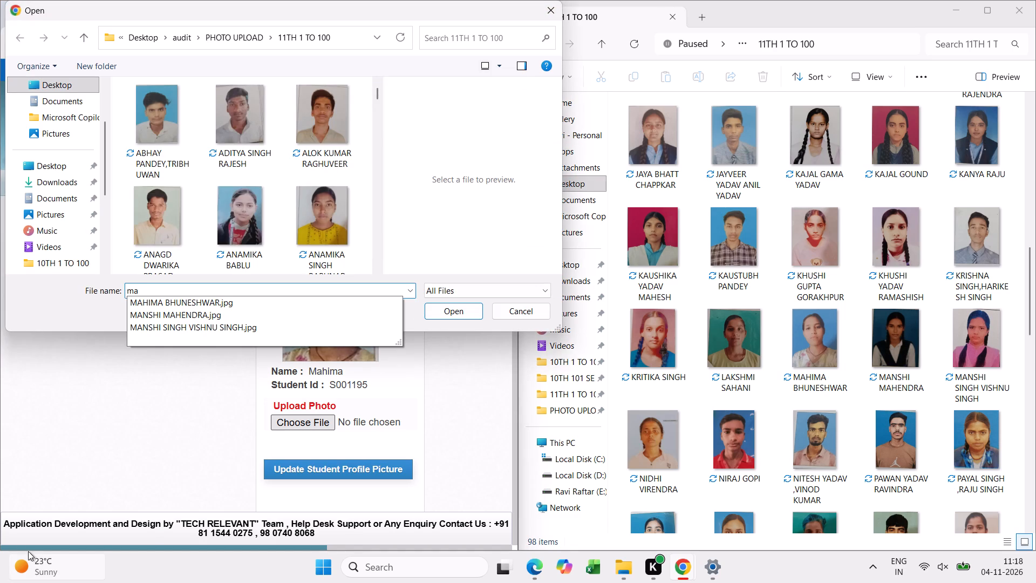
double_click(266, 303)
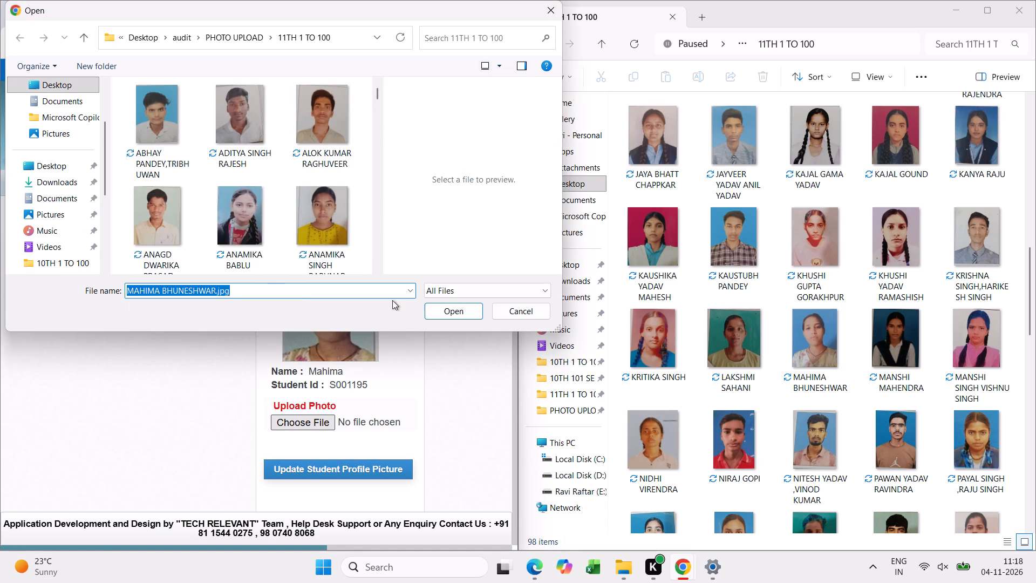
click(455, 313)
click(307, 462)
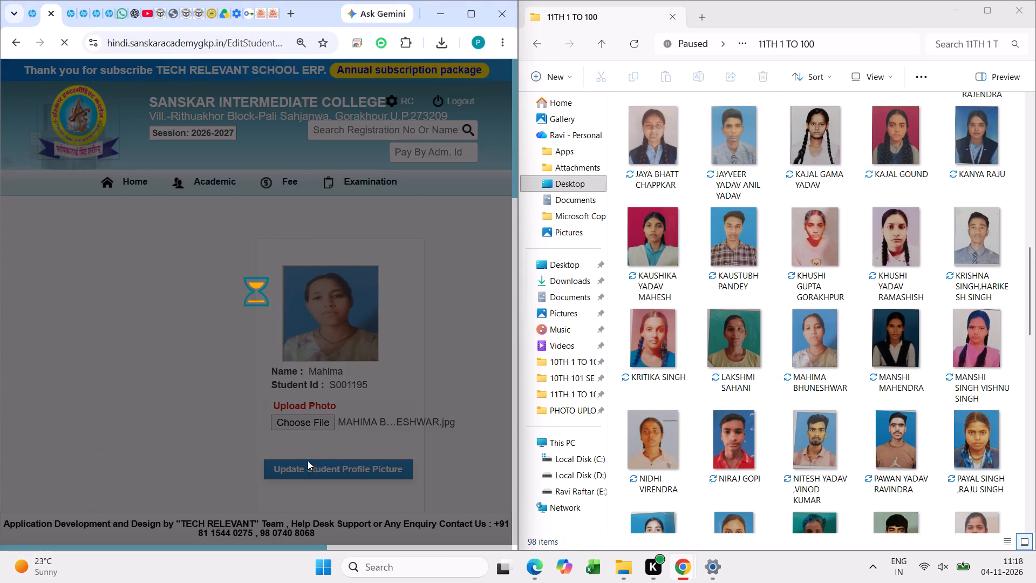
click(418, 132)
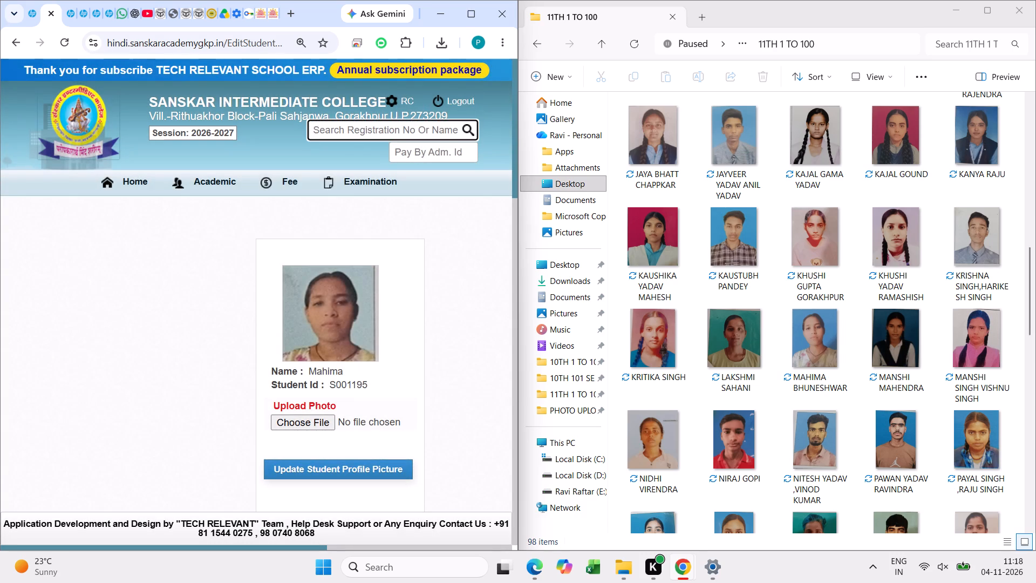
text(man)
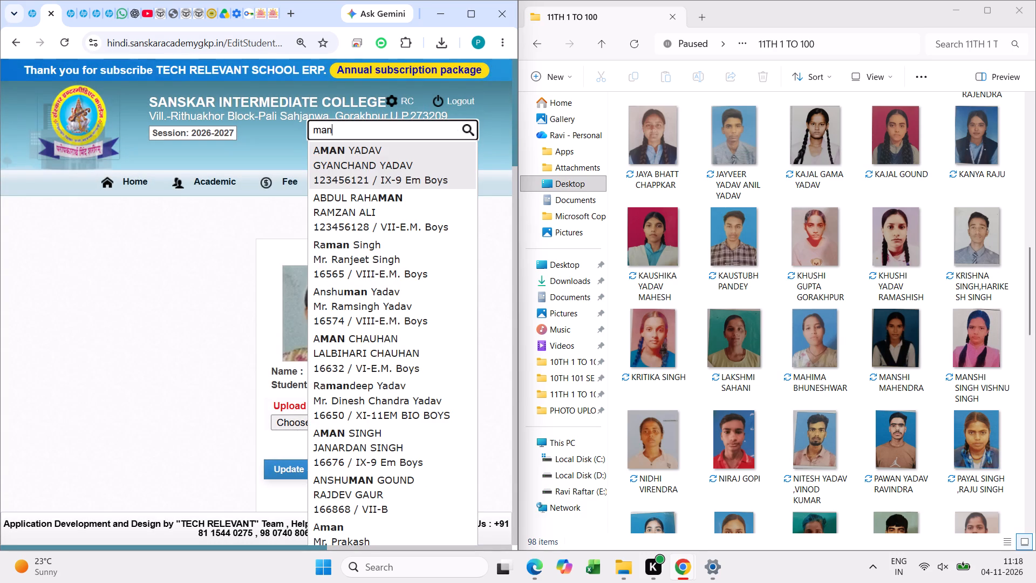
text(hs)
key(BackSpace)
key(BackSpace)
text(shi)
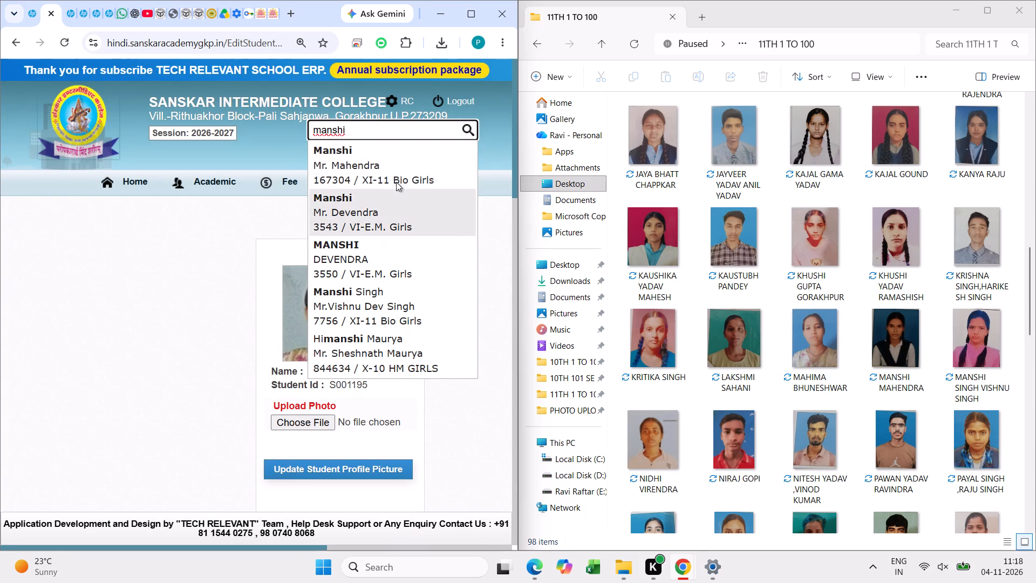
click(395, 168)
scroll(379, 313, down, 6)
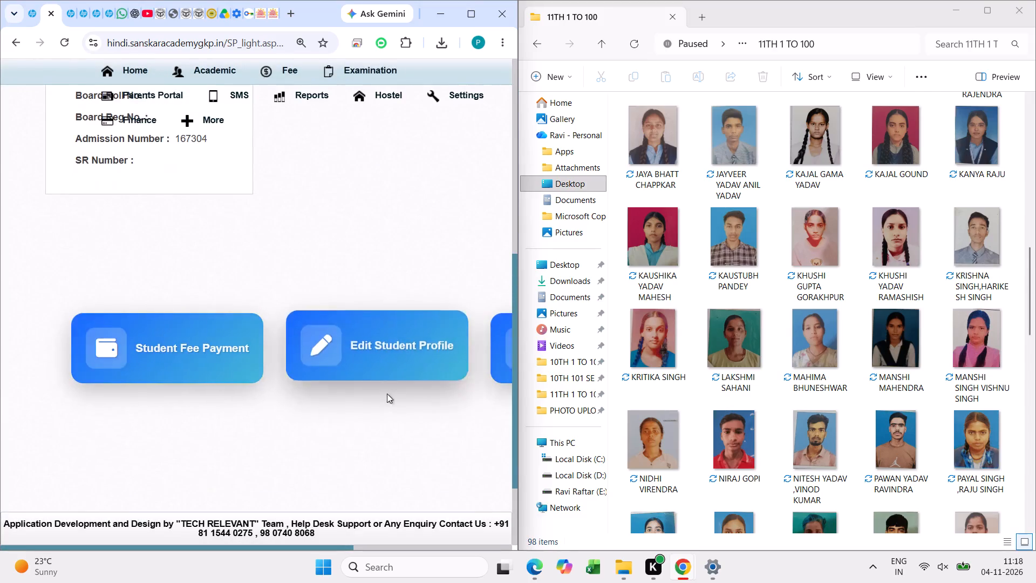
click(396, 340)
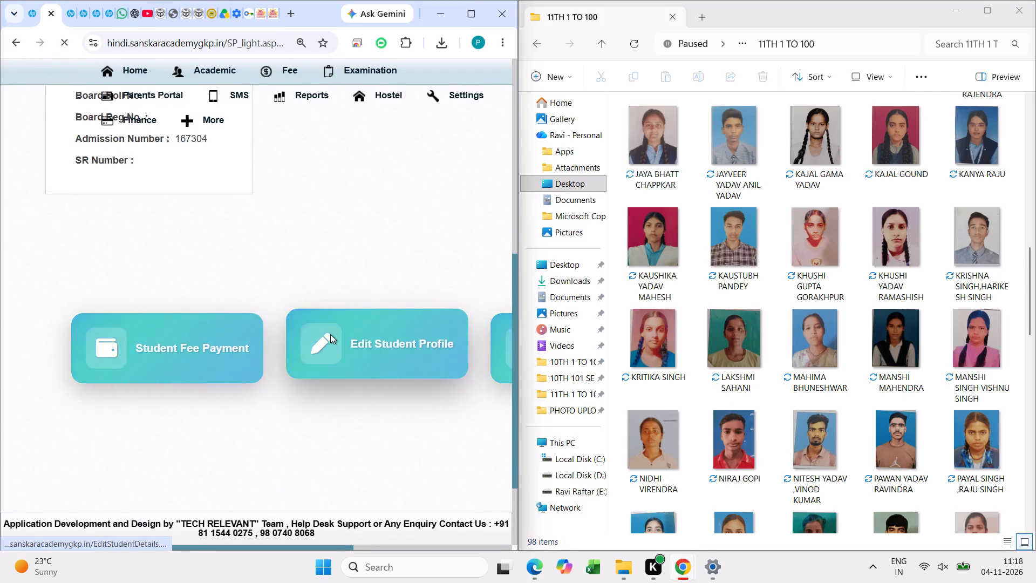
click(303, 416)
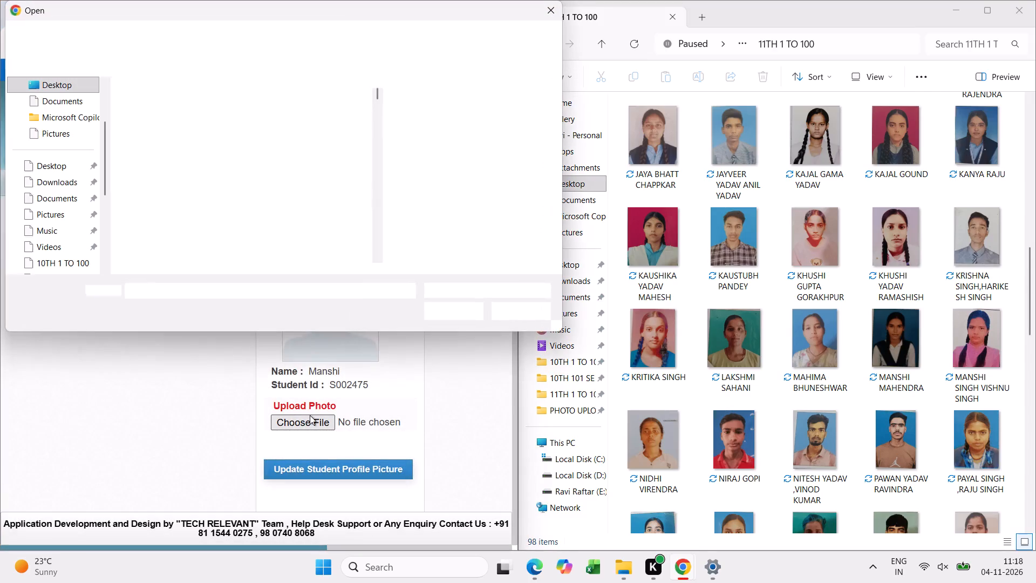
key(m)
key(Down)
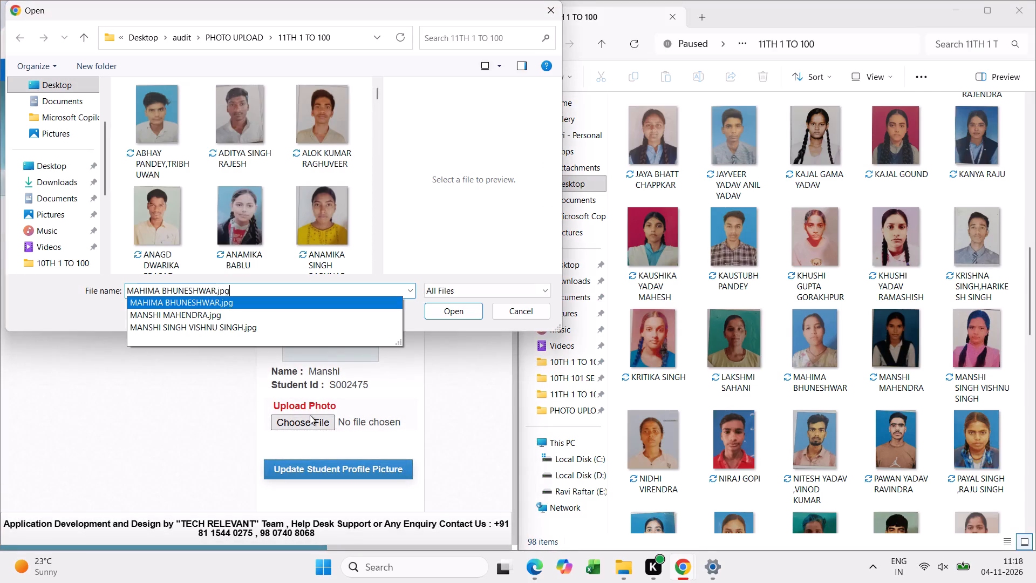
key(Down)
key(Return)
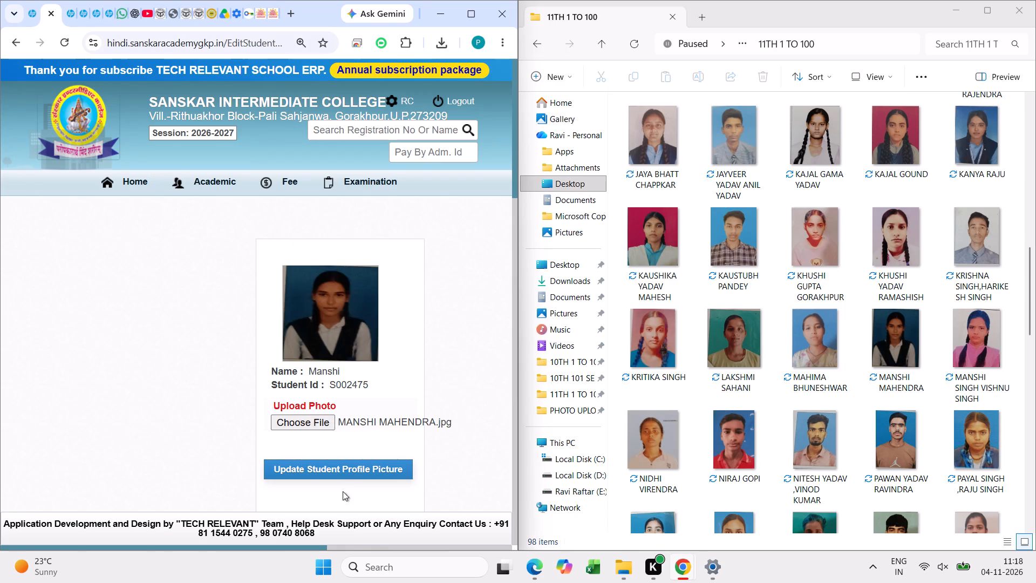
click(347, 471)
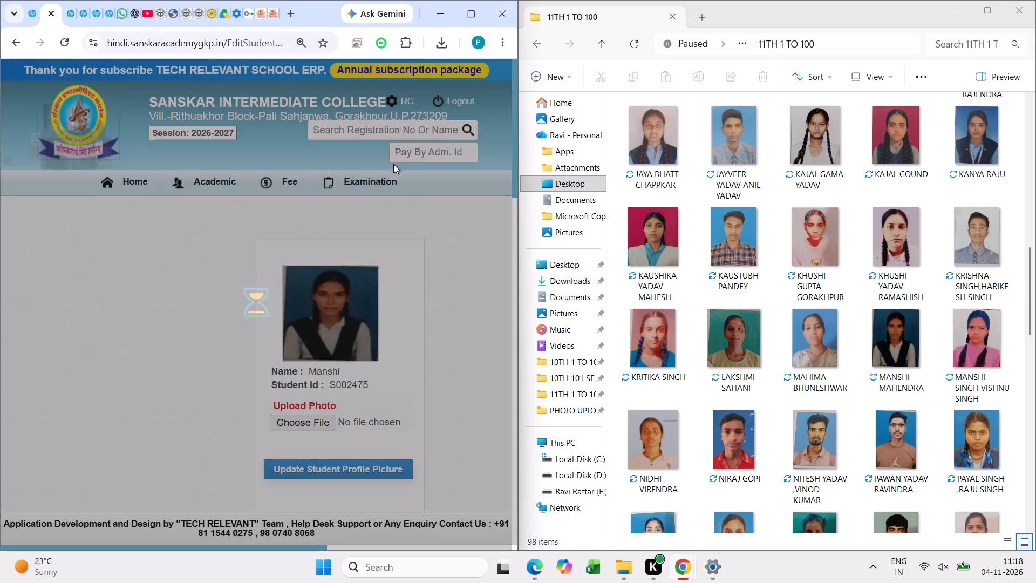
click(387, 131)
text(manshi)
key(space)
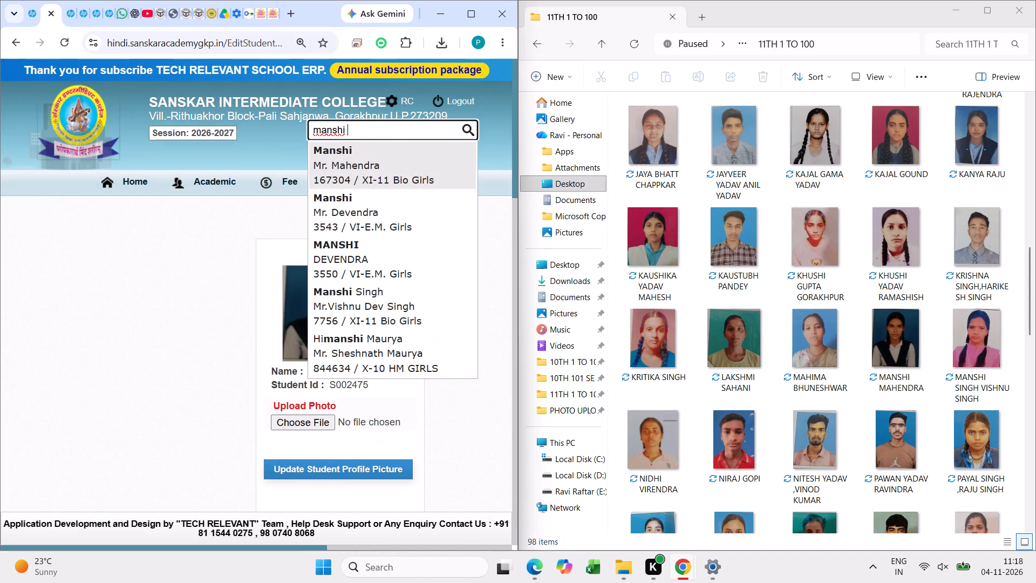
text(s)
click(396, 173)
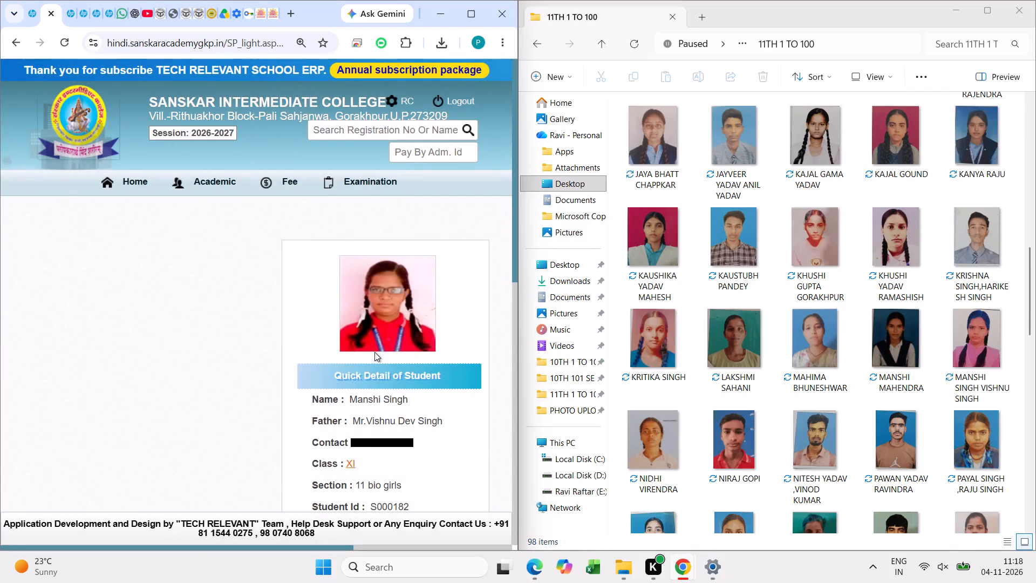
click(401, 138)
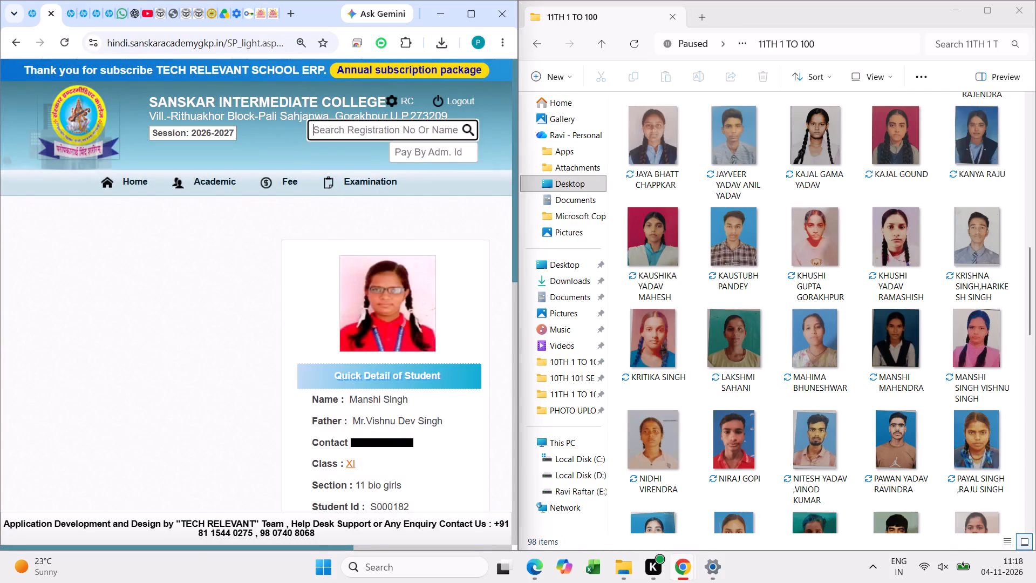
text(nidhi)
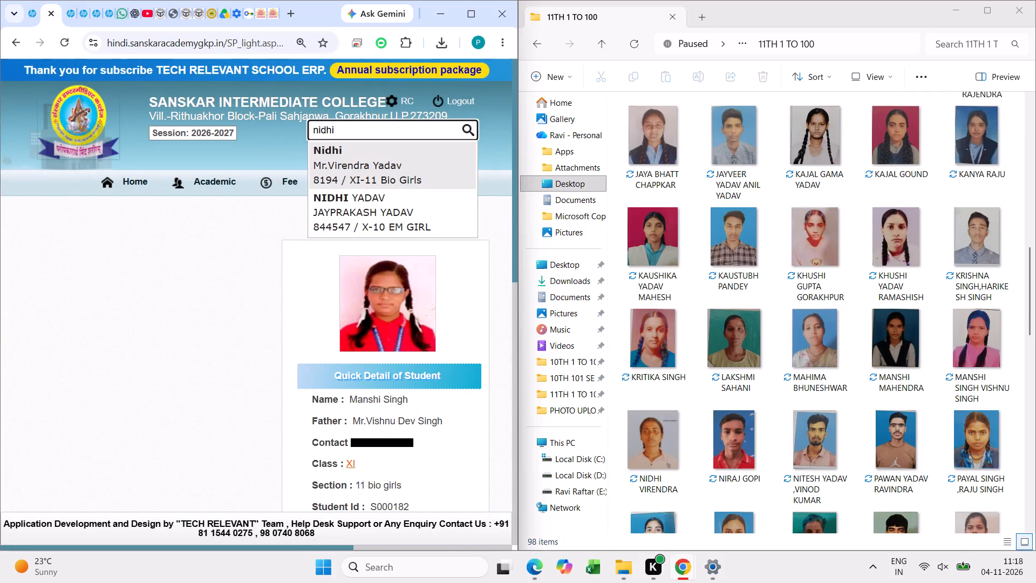
click(407, 175)
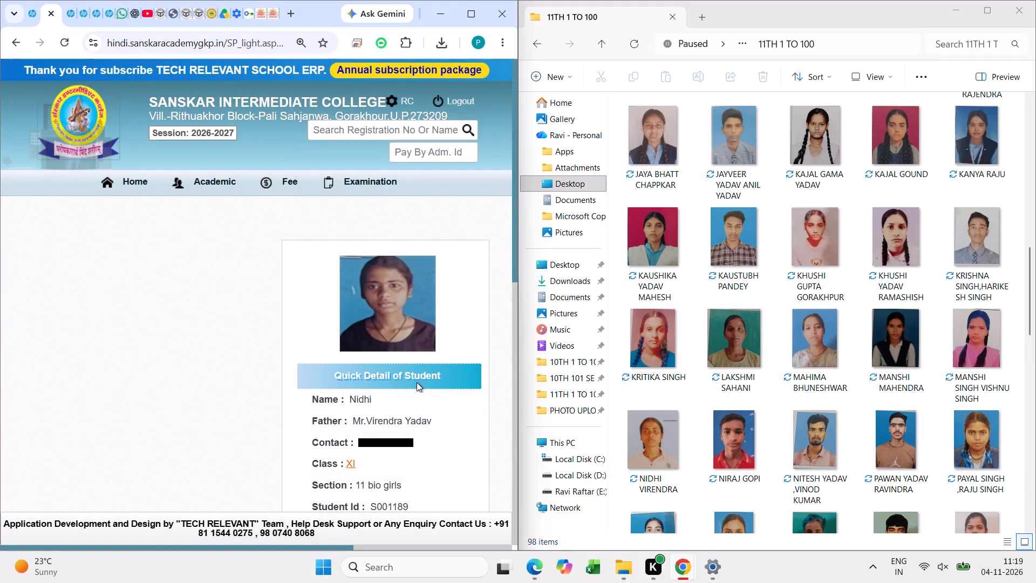
Search for student "niraj" and open the XI-11 Bio Boys record to check the profile photo against the folder.
click(376, 142)
click(374, 134)
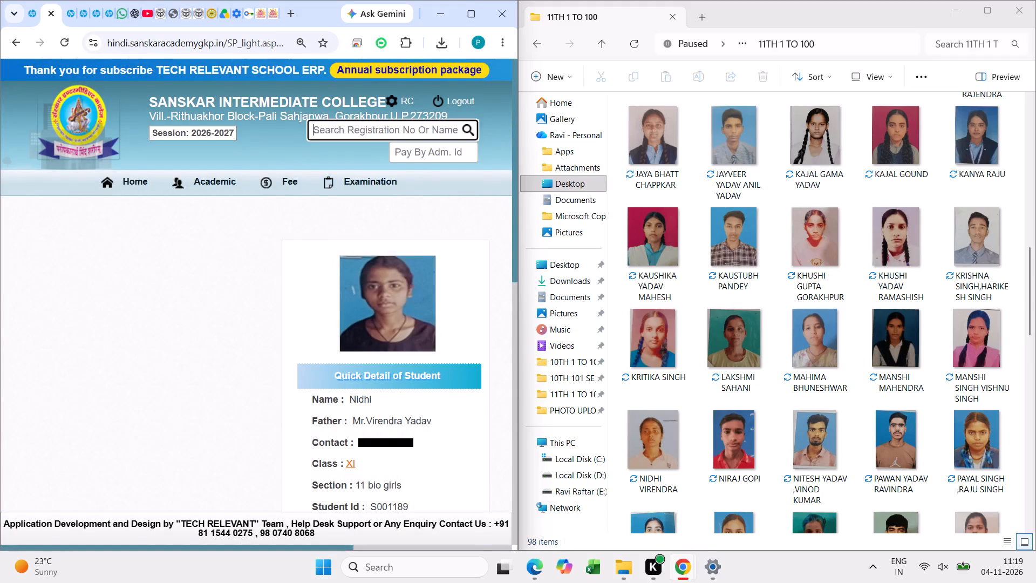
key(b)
key(BackSpace)
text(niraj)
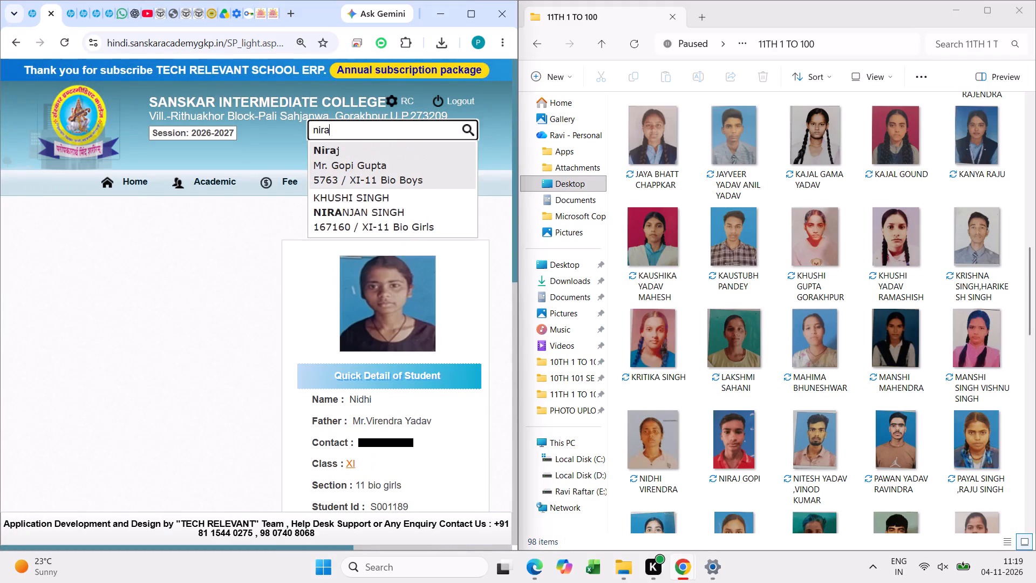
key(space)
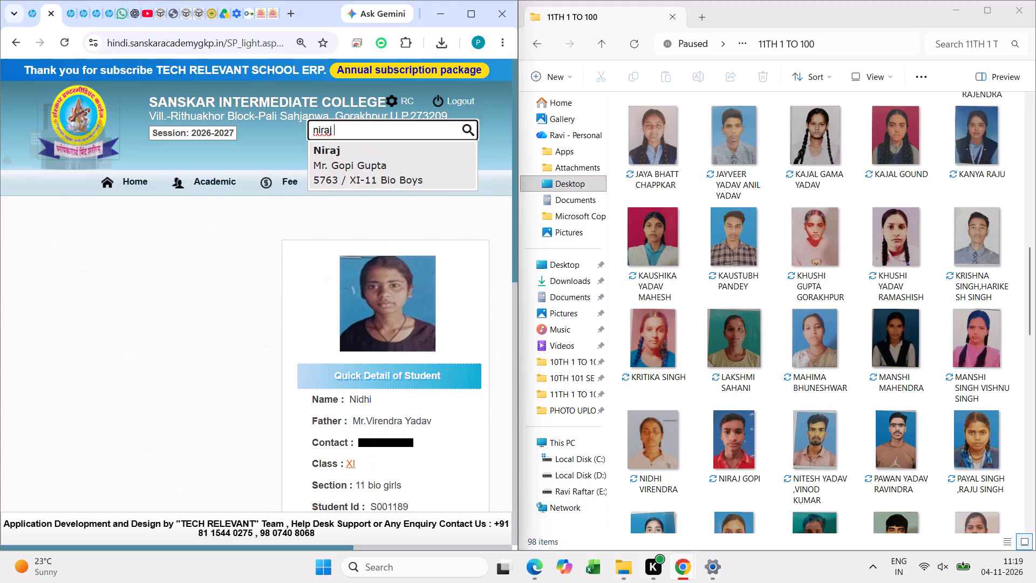
click(374, 178)
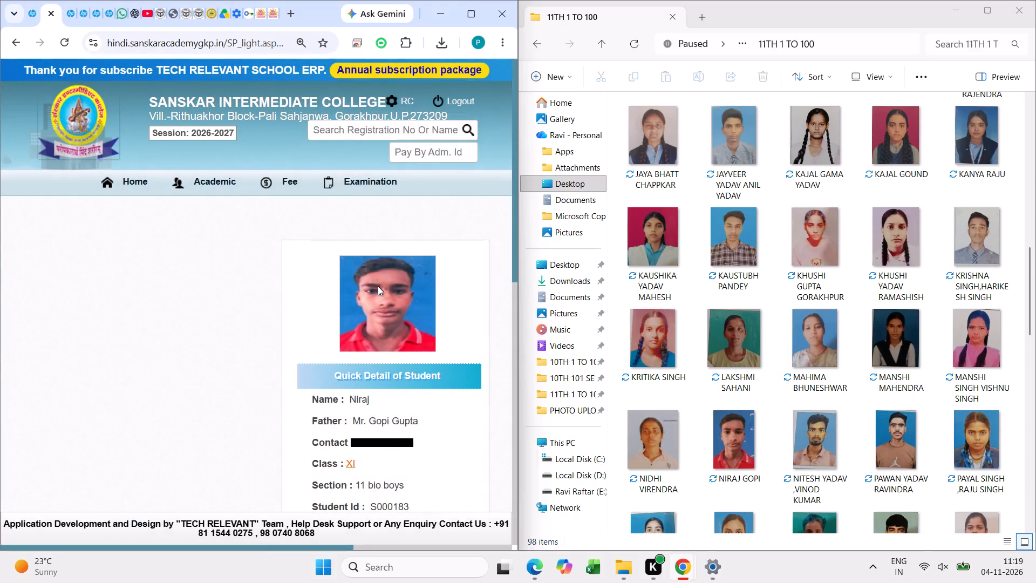
click(366, 127)
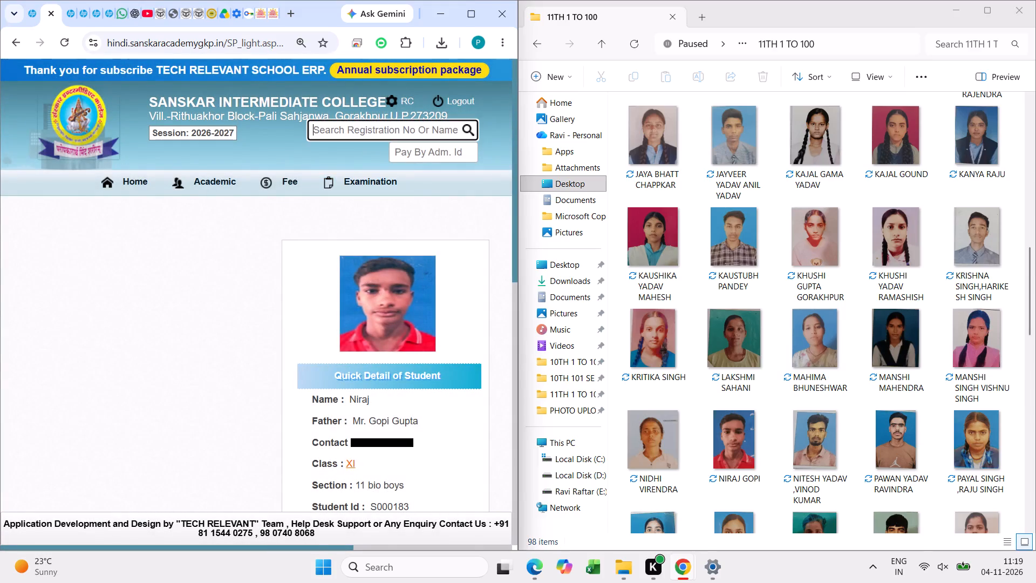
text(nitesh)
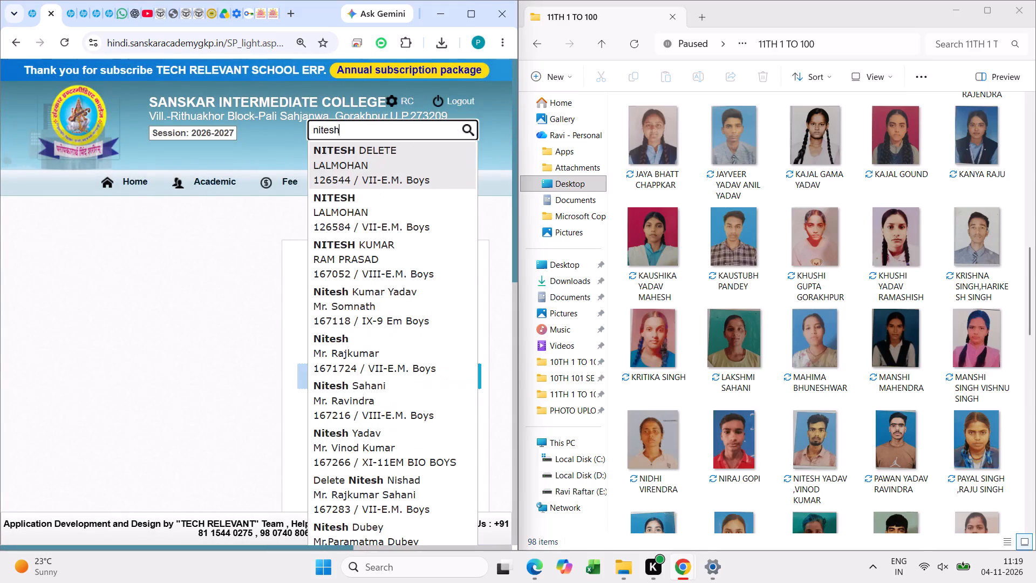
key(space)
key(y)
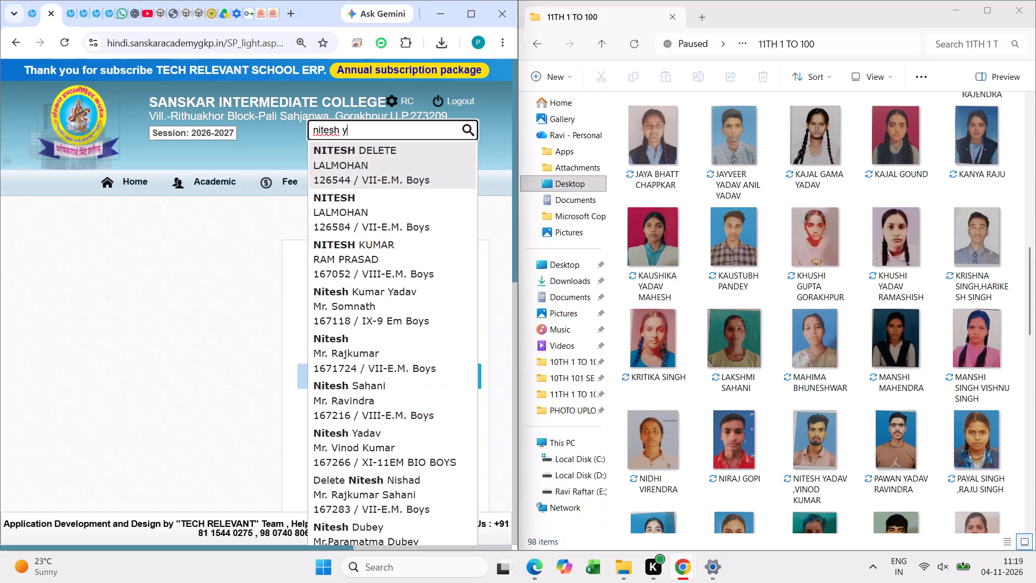
click(373, 158)
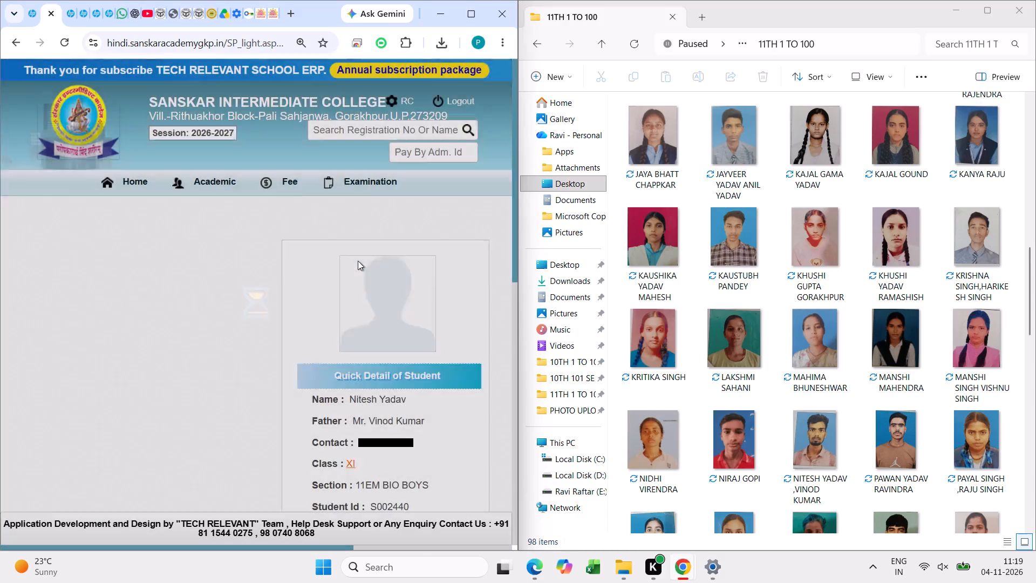
scroll(344, 303, down, 1)
scroll(342, 331, up, 1)
scroll(340, 347, down, 3)
scroll(362, 383, up, 1)
scroll(362, 383, down, 3)
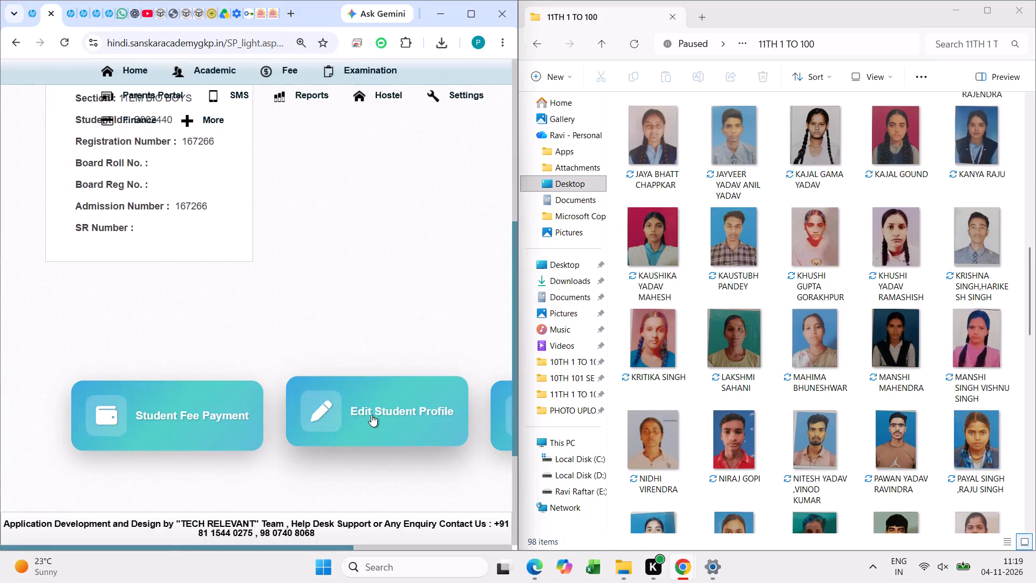
click(372, 412)
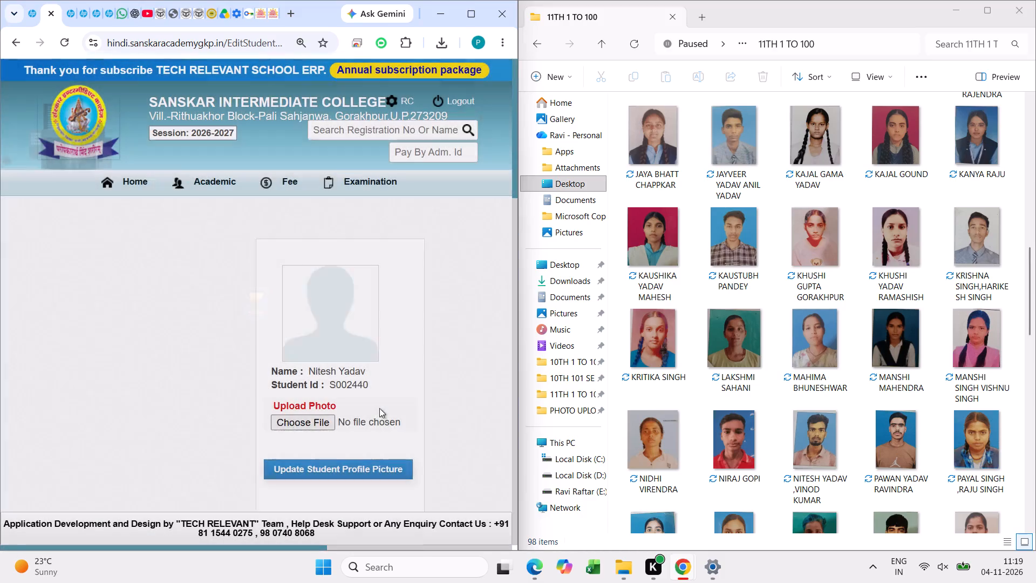
Choose Nitesh's photo from the 11TH 1 TO 100 folder and update the student profile picture with it.
click(280, 419)
text(nit)
key(Down)
key(Return)
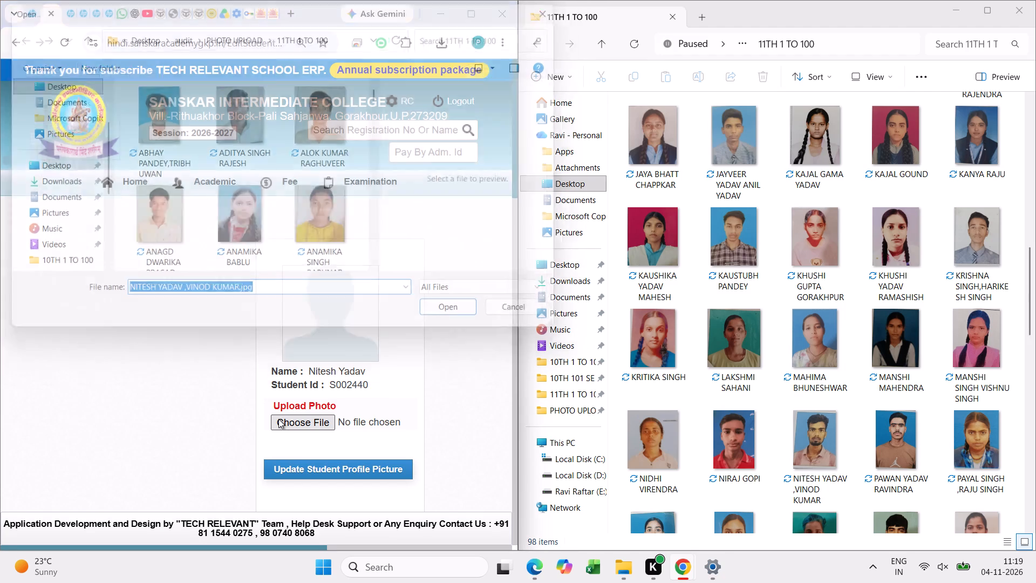
scroll(311, 479, up, 1)
scroll(312, 482, down, 3)
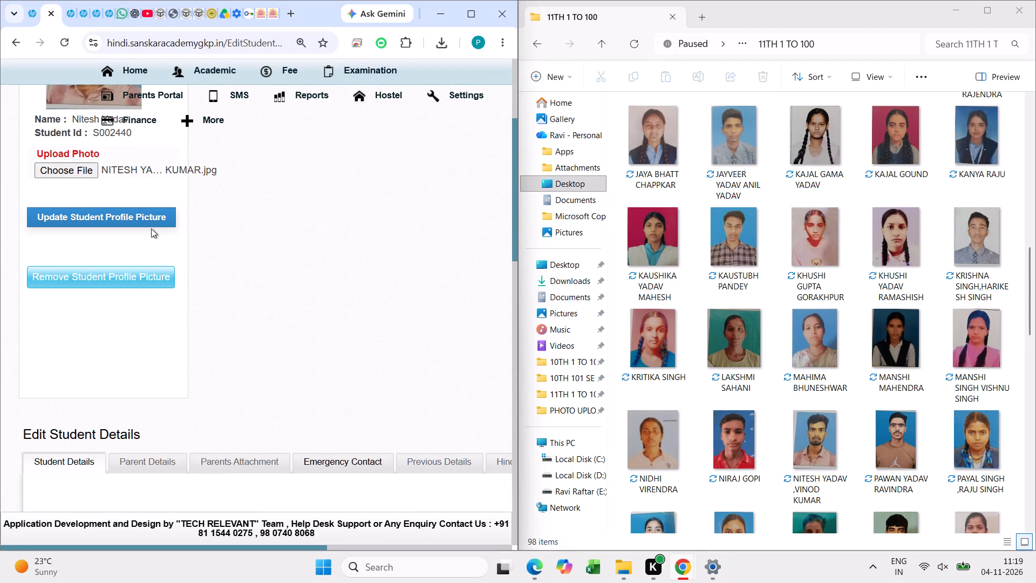
click(151, 228)
click(140, 208)
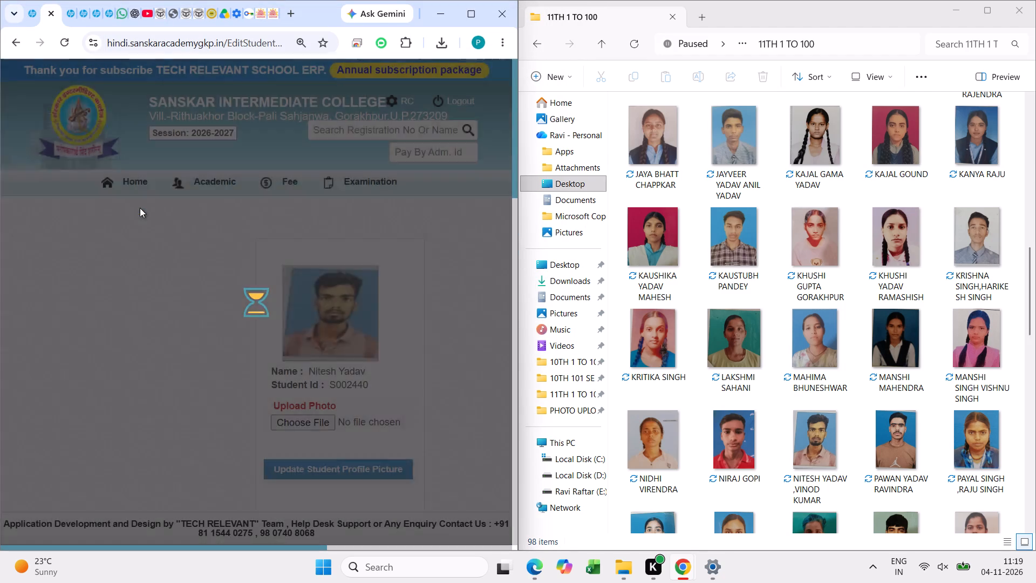
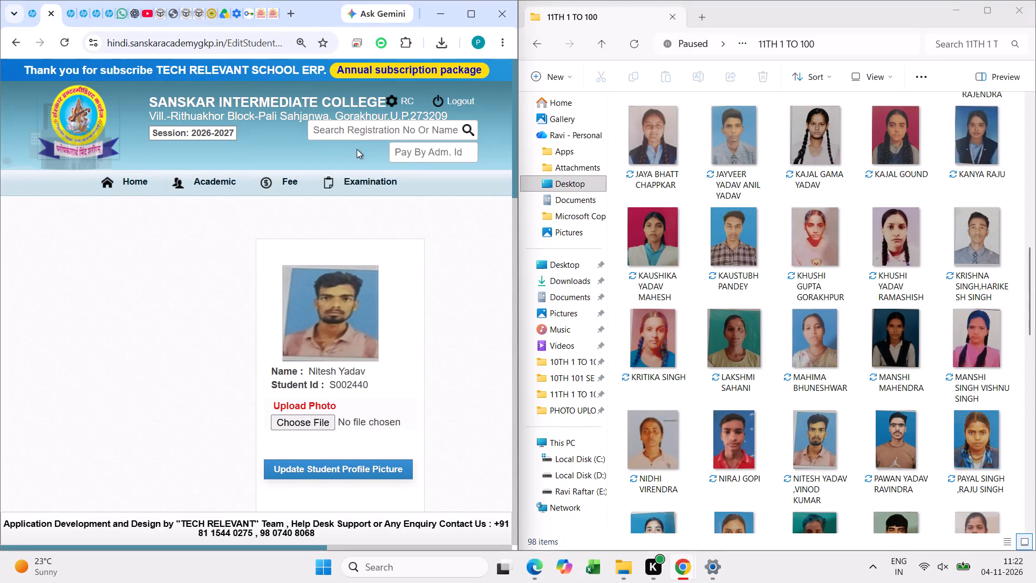
Search students for "pawa" in the Sanskar Intermediate College ERP.
click(361, 128)
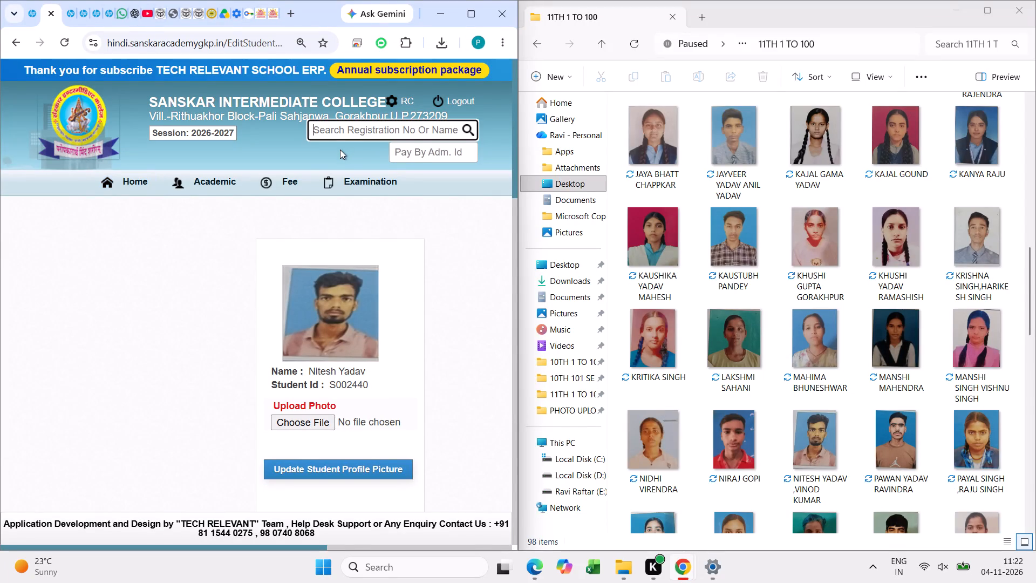
text(pawa)
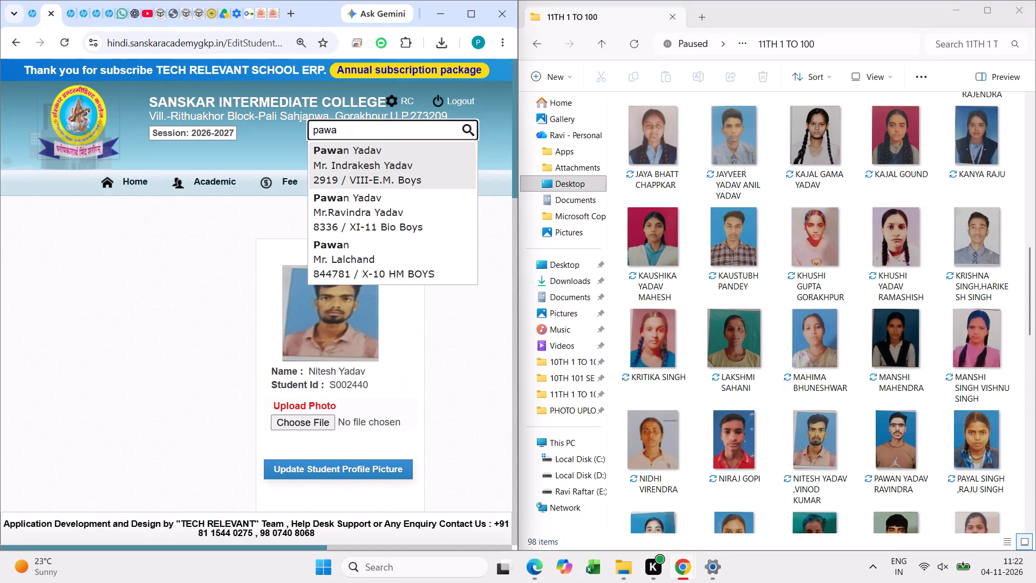
Search students for "KHUSHI" on the Sanskar Academy fee collection page and return to the Intermediate College page.
click(92, 8)
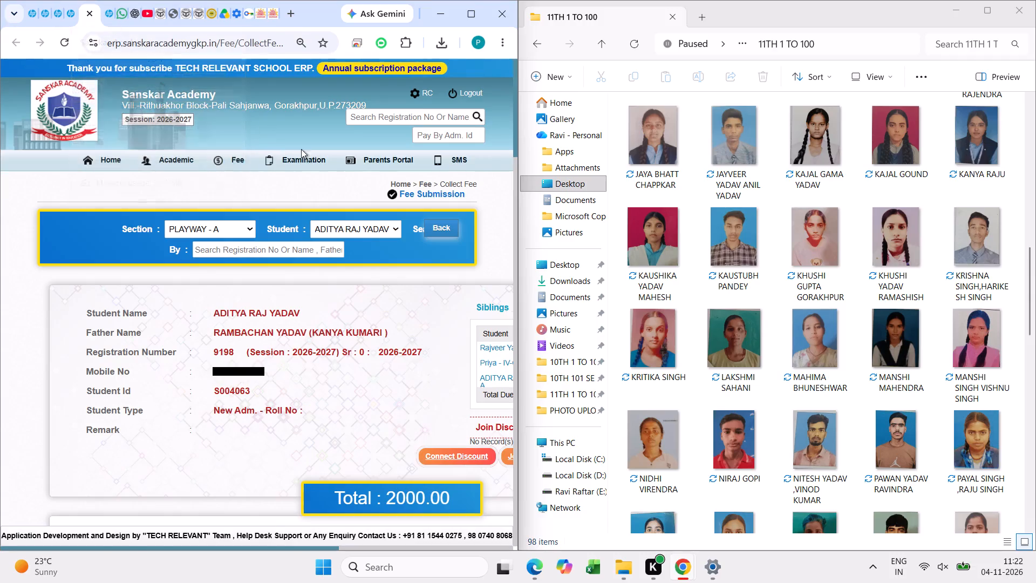
click(410, 128)
click(408, 120)
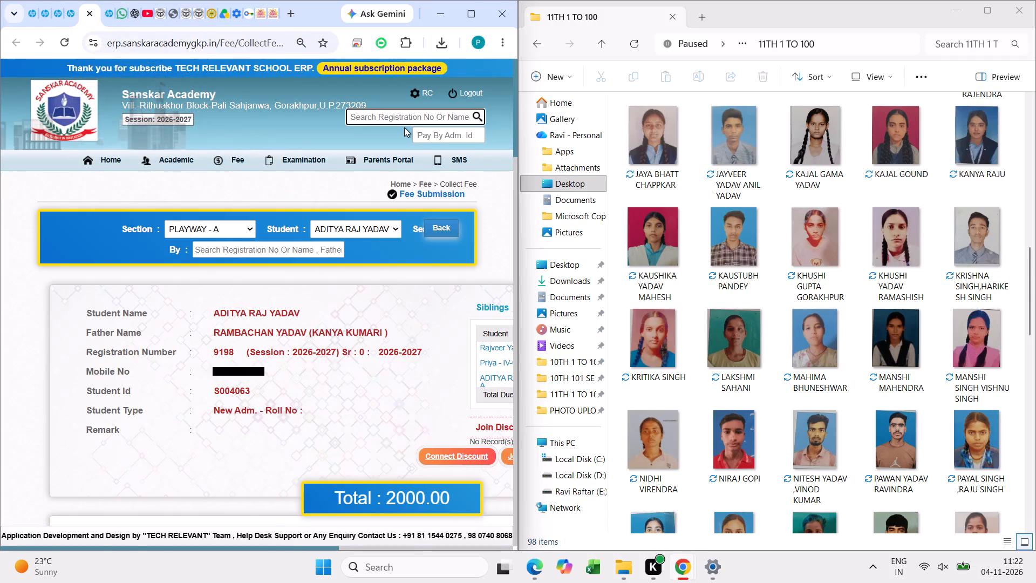
text(KHUSHI)
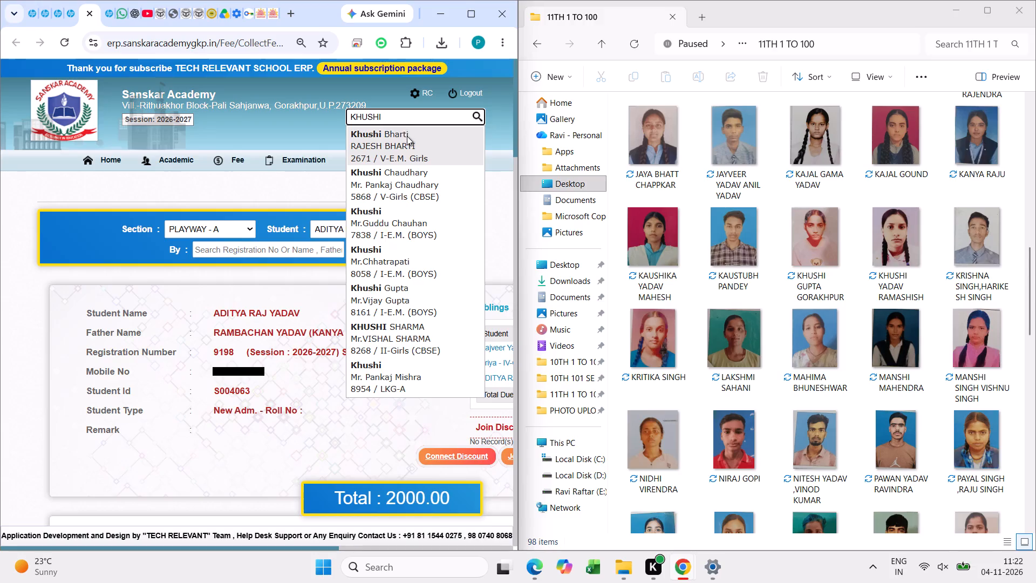
click(73, 5)
click(54, 10)
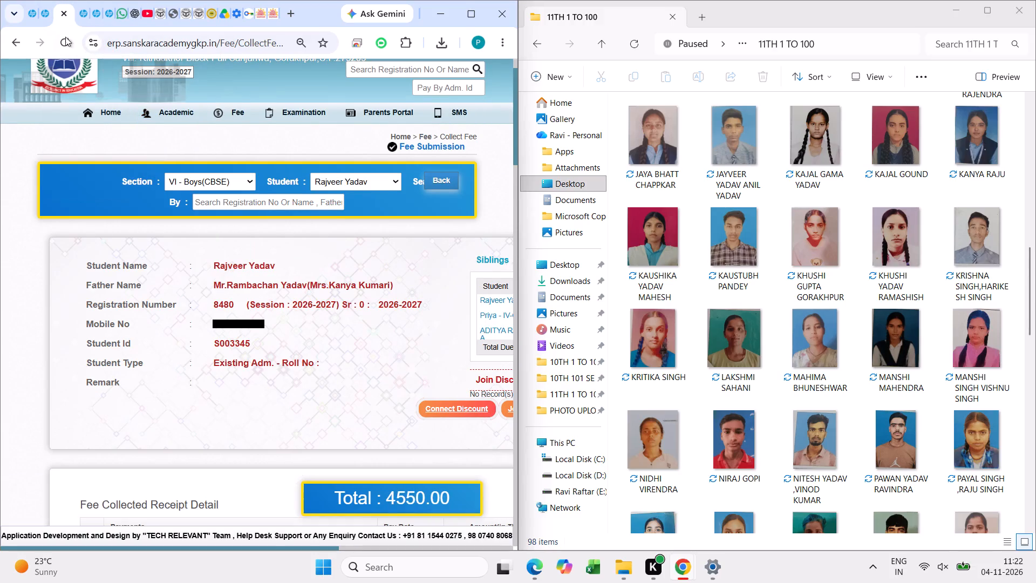
click(38, 13)
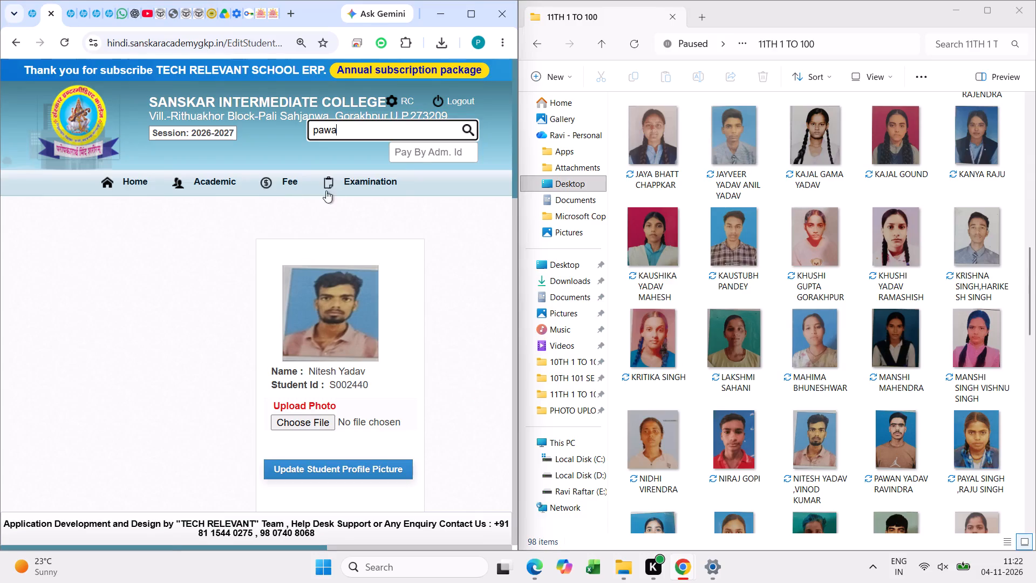
key(n)
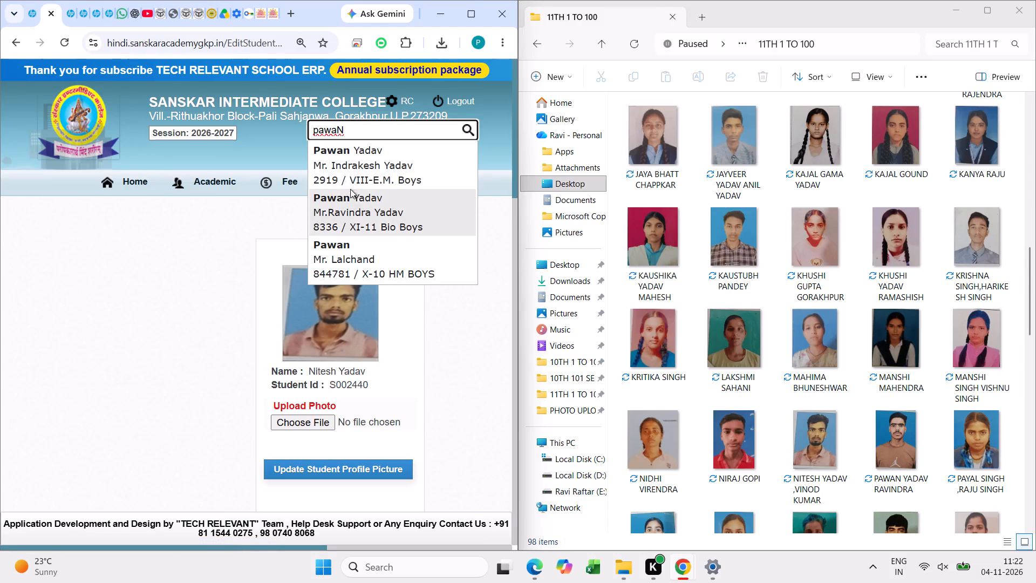
click(362, 206)
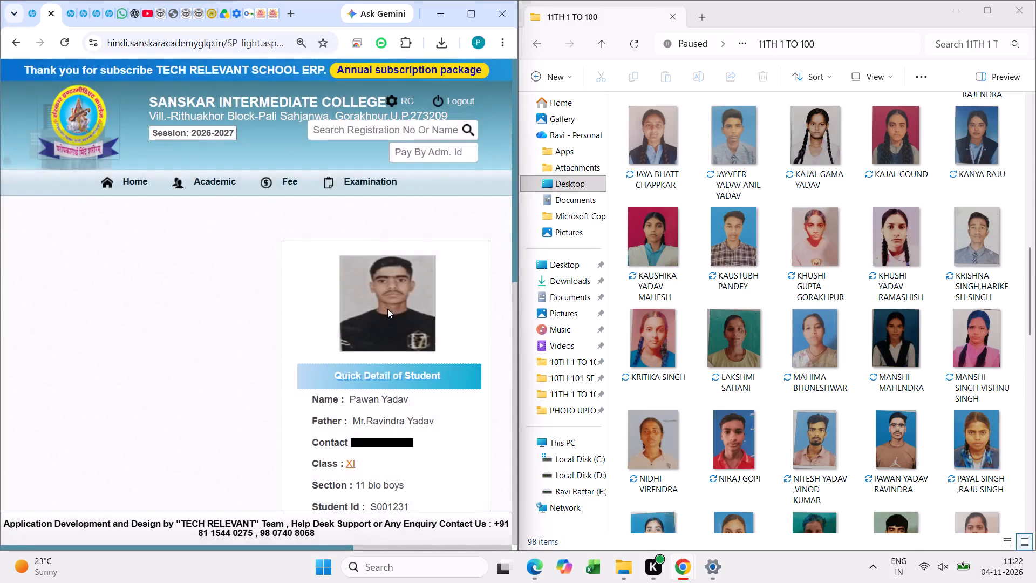
Search students for "PAYAL" and open the profile of Payal in XI-11 Math Girls for editing.
click(382, 132)
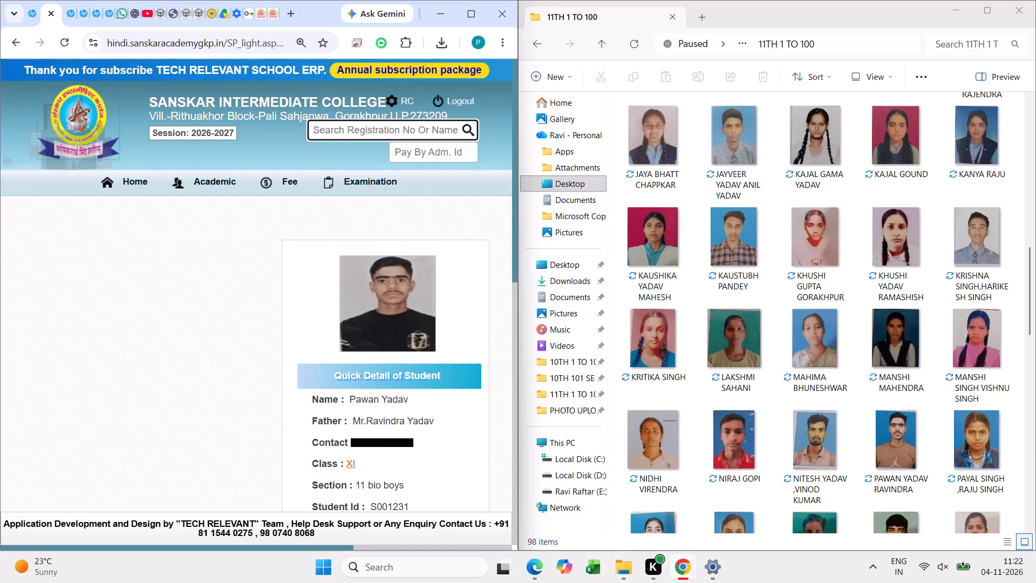
text(PAYAL)
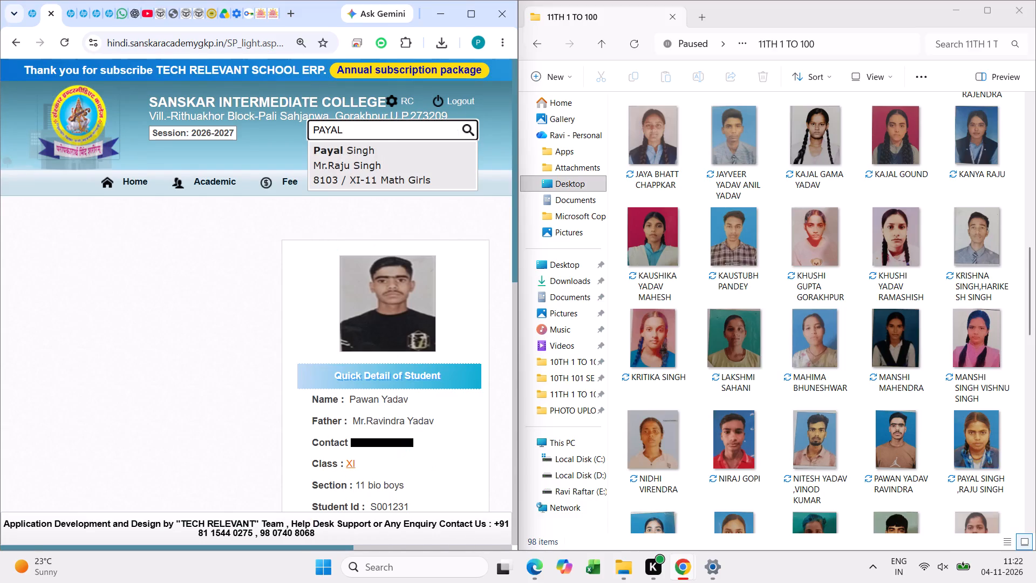
click(381, 169)
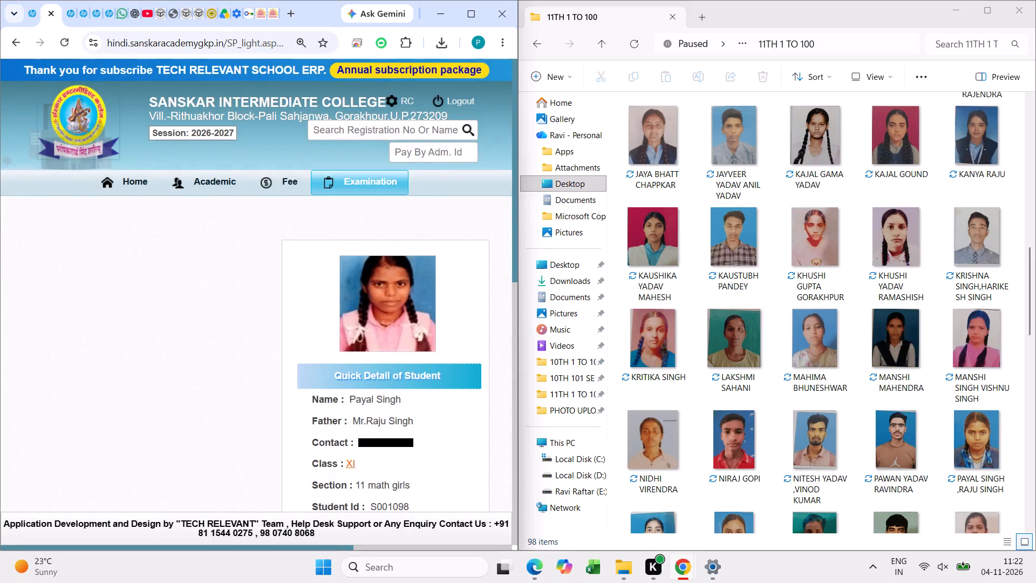
scroll(555, 446, down, 5)
scroll(404, 387, down, 4)
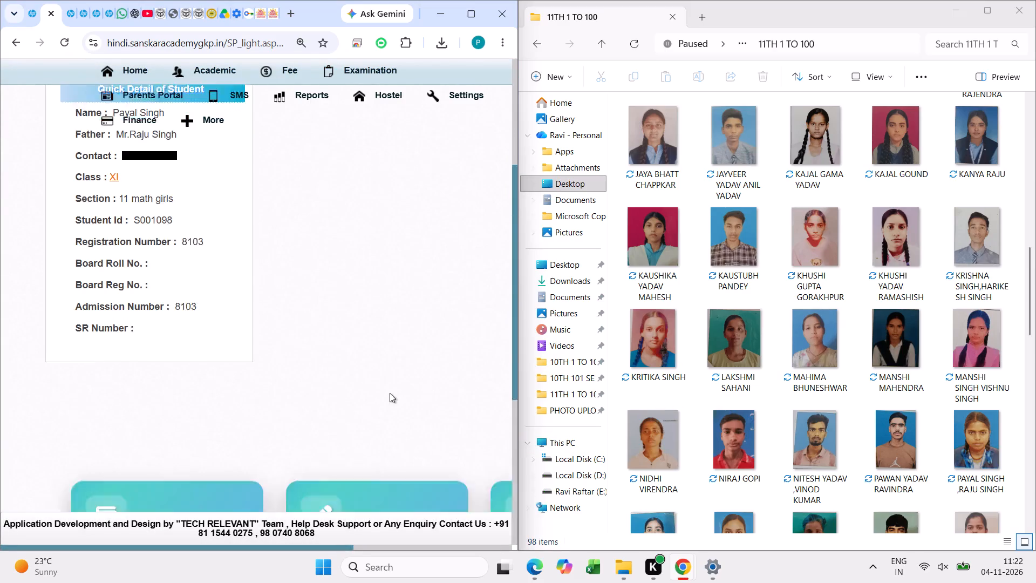
scroll(390, 393, down, 1)
click(380, 223)
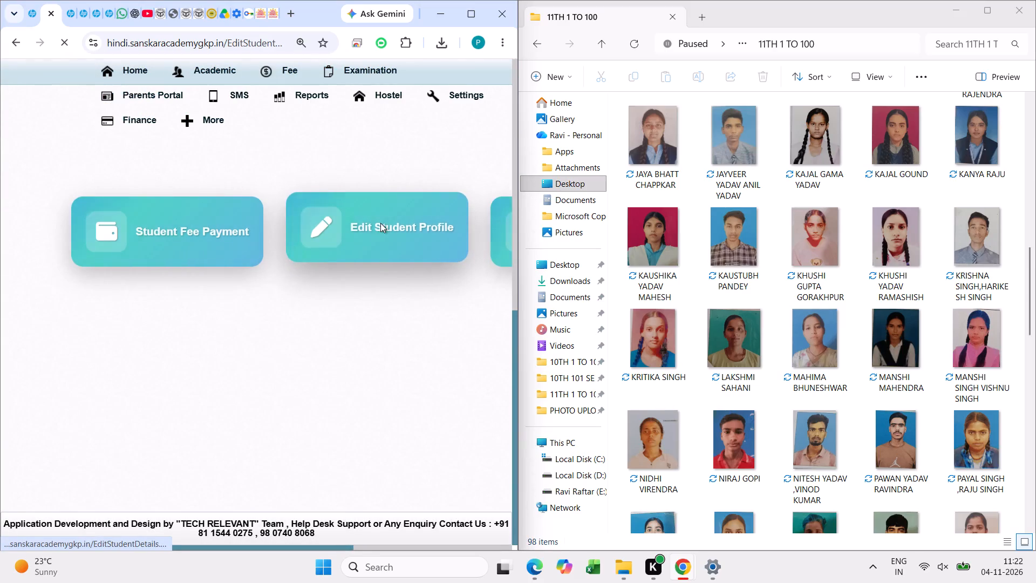
scroll(310, 311, down, 4)
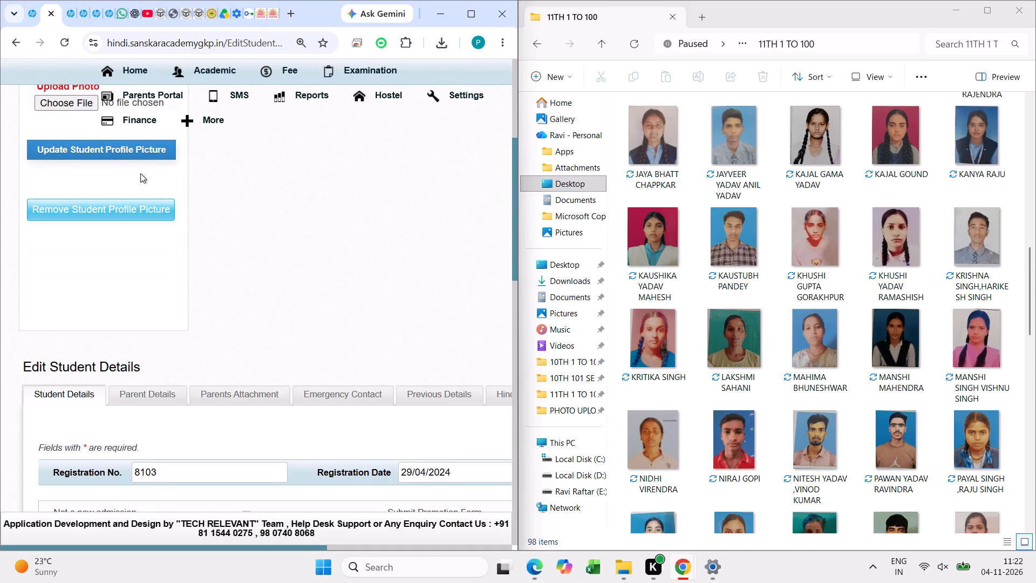
scroll(107, 152, up, 1)
click(87, 171)
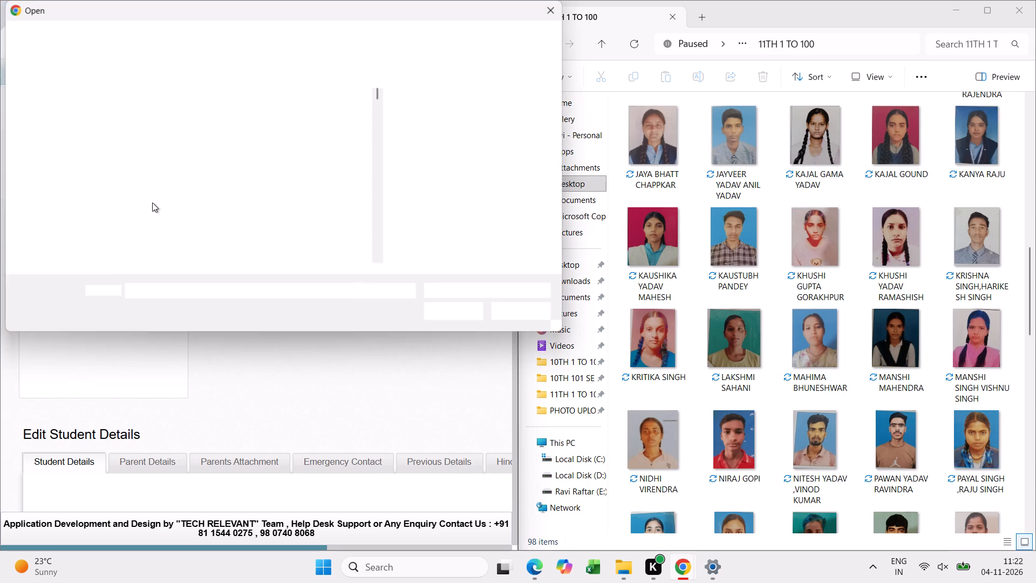
click(517, 306)
click(159, 275)
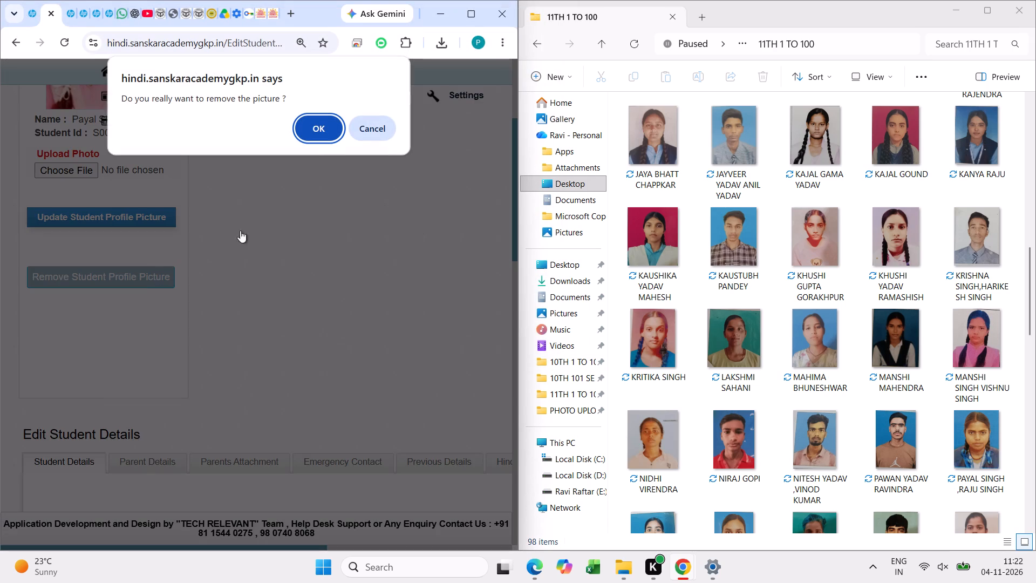
click(323, 141)
Choose Payal's photo from the 11TH 1 TO 100 folder and update the student profile picture with it.
scroll(297, 188, up, 1)
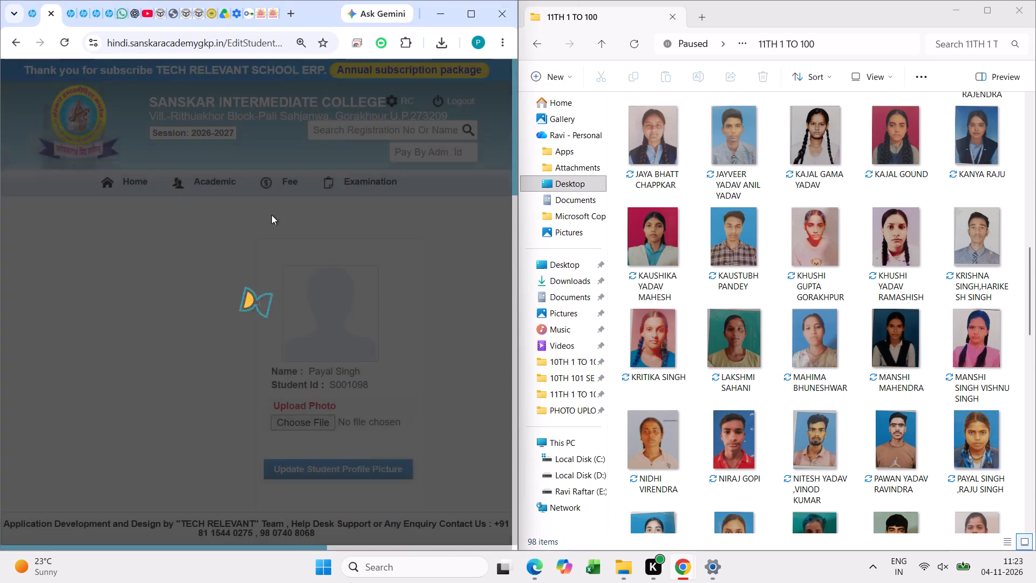
click(312, 424)
key(p)
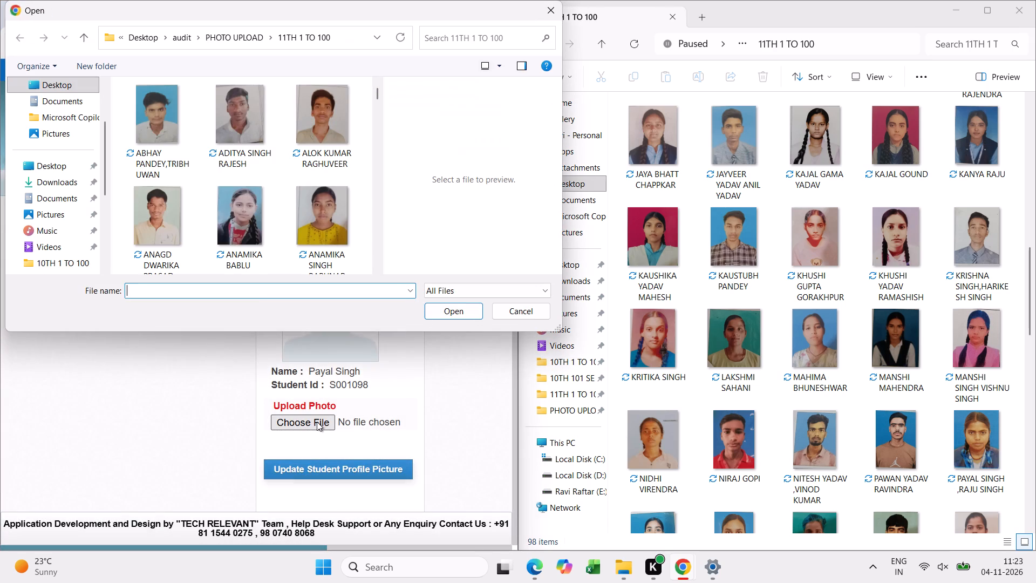
text(AY)
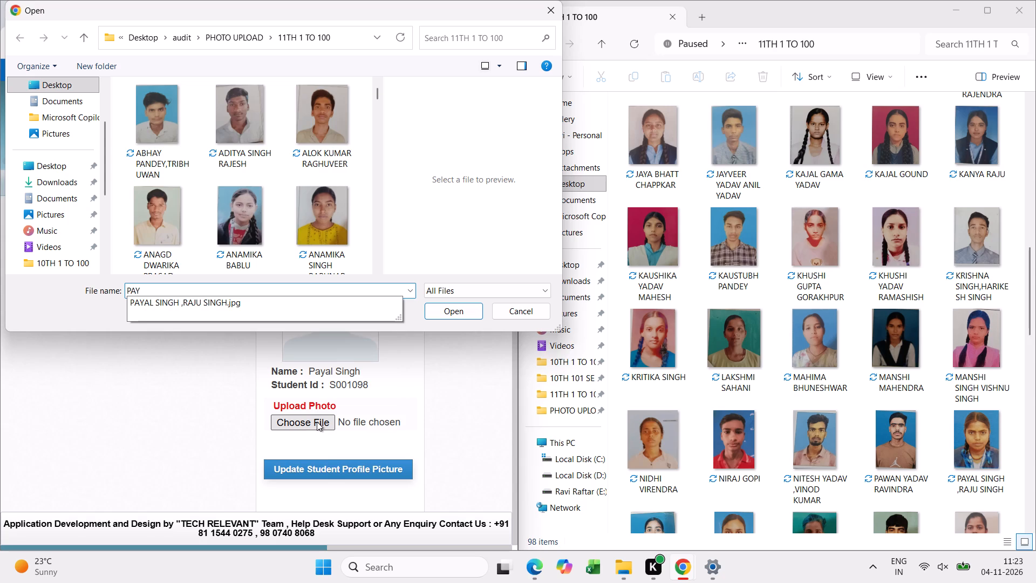
key(Down)
key(Return)
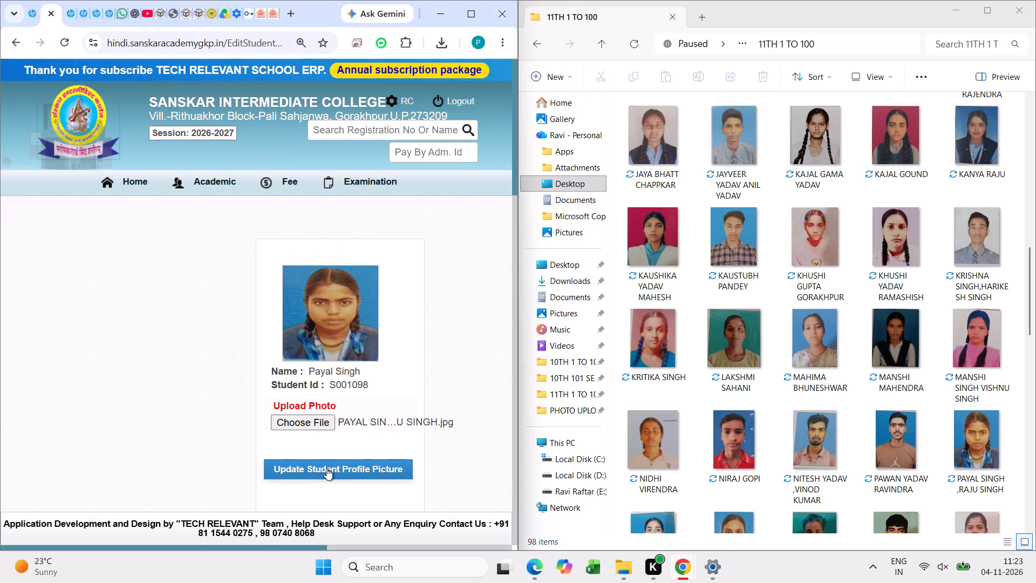
click(328, 469)
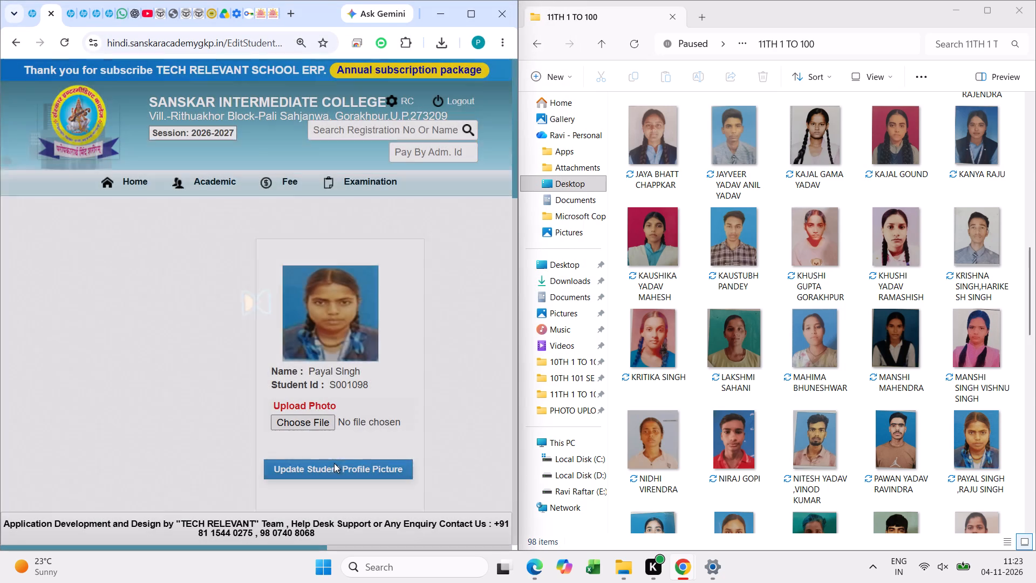
click(350, 124)
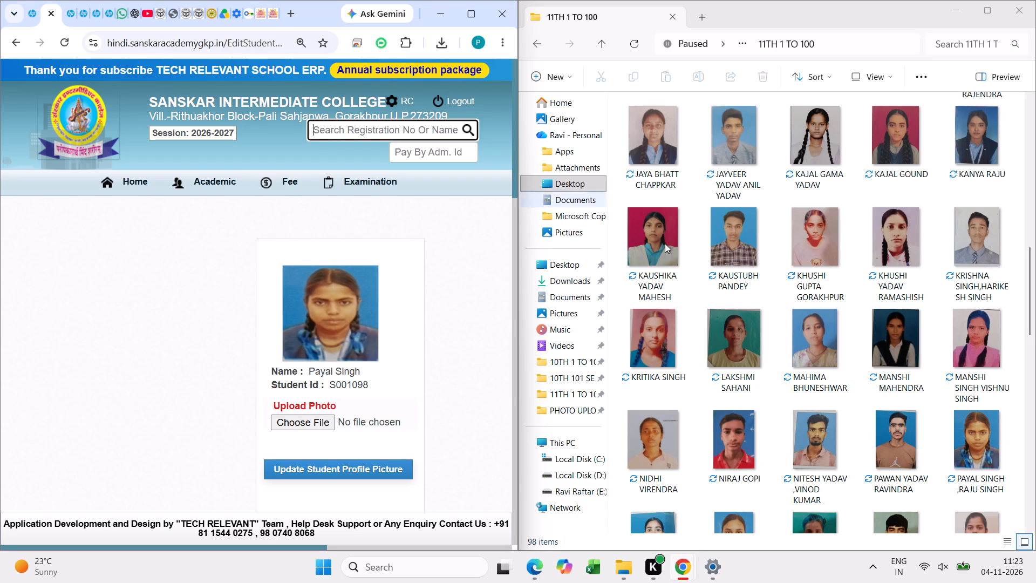
drag(1029, 306, 1031, 317)
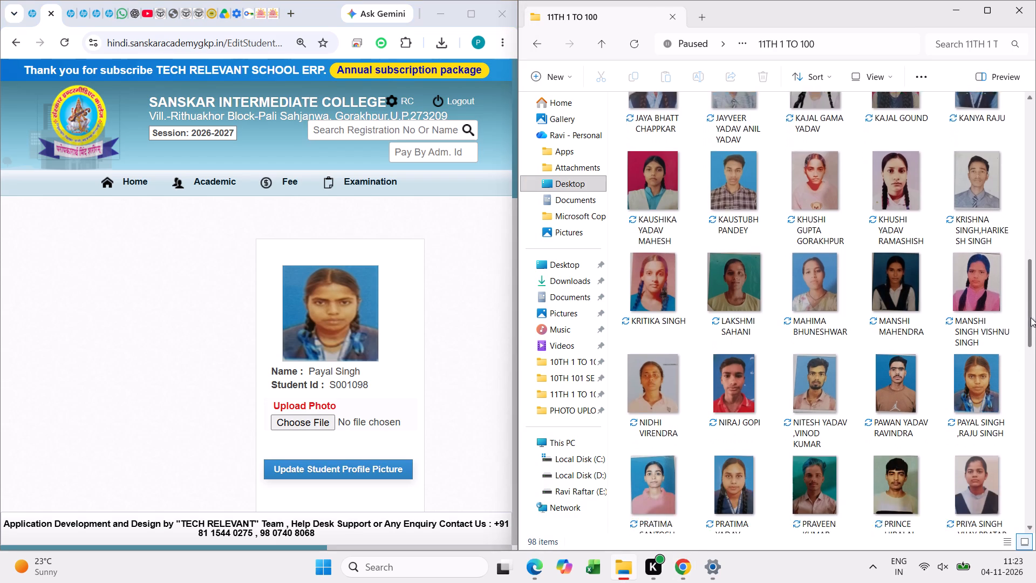
drag(1031, 317, 1030, 344)
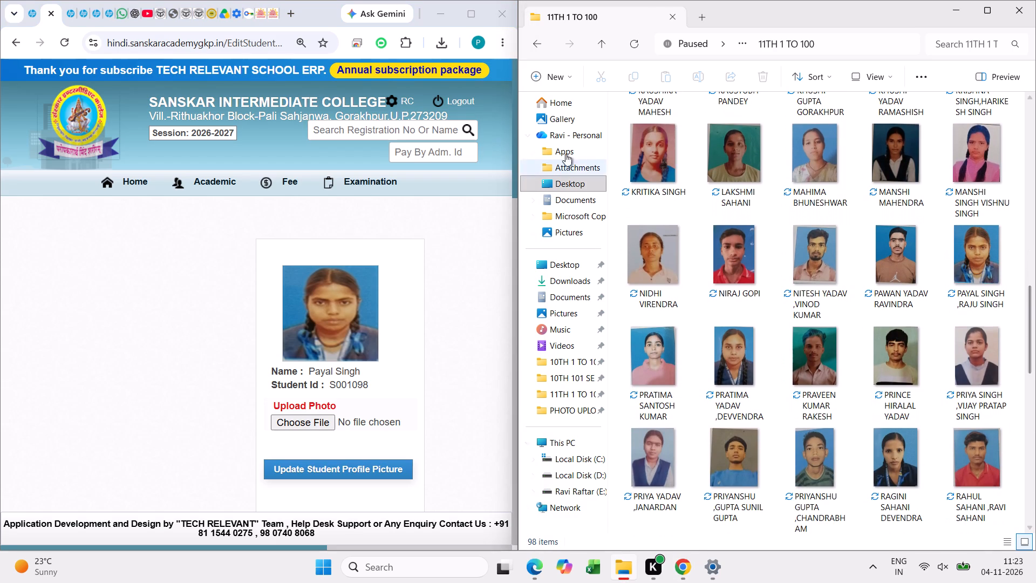
click(433, 124)
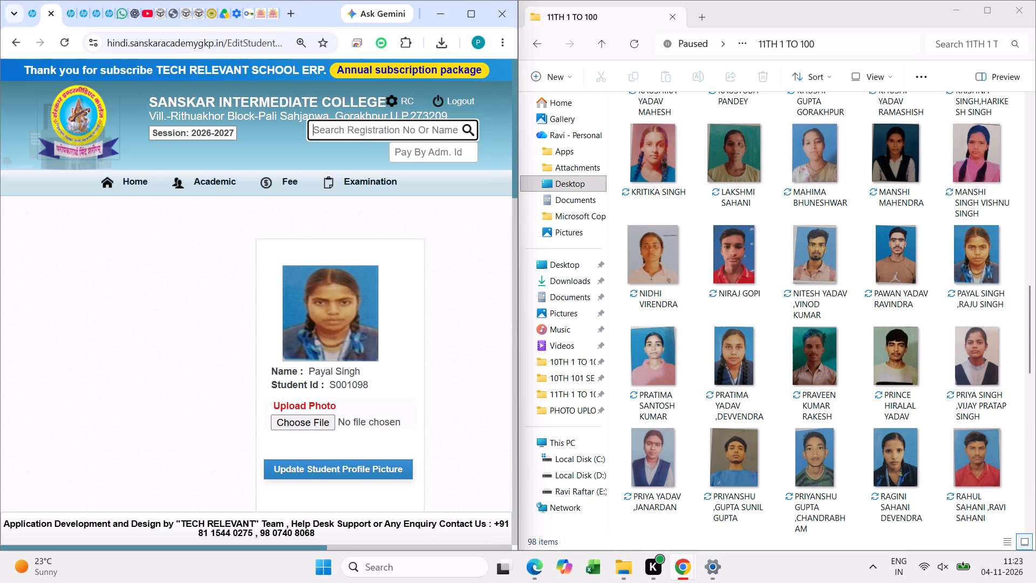
text(PRATIM)
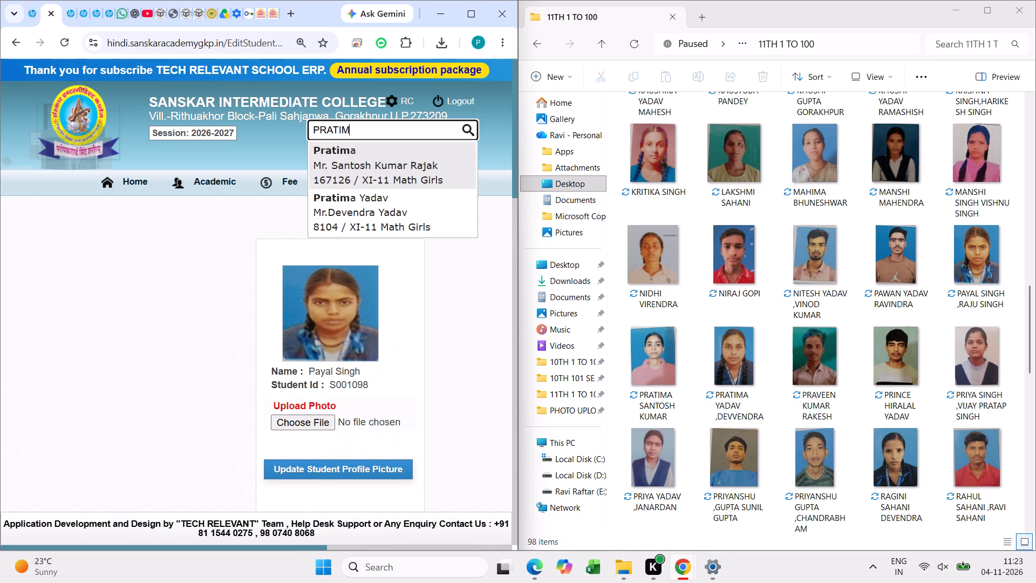
click(374, 166)
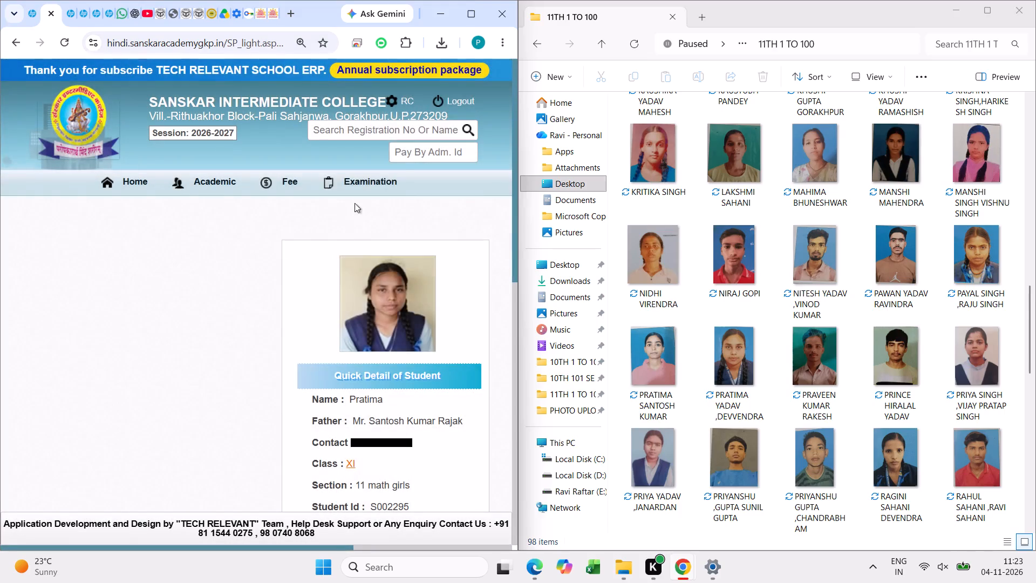
click(360, 135)
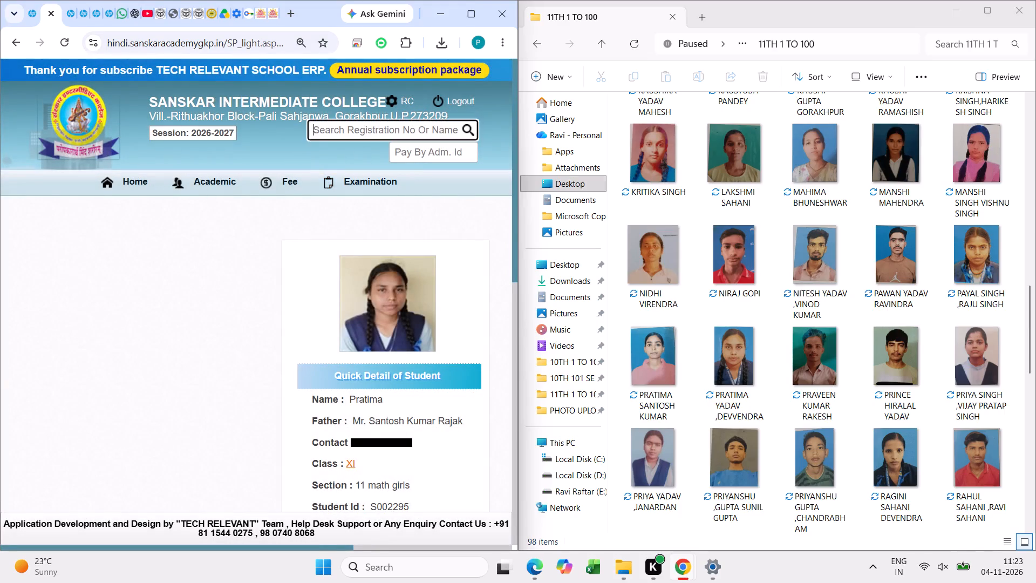
text(PRATIM)
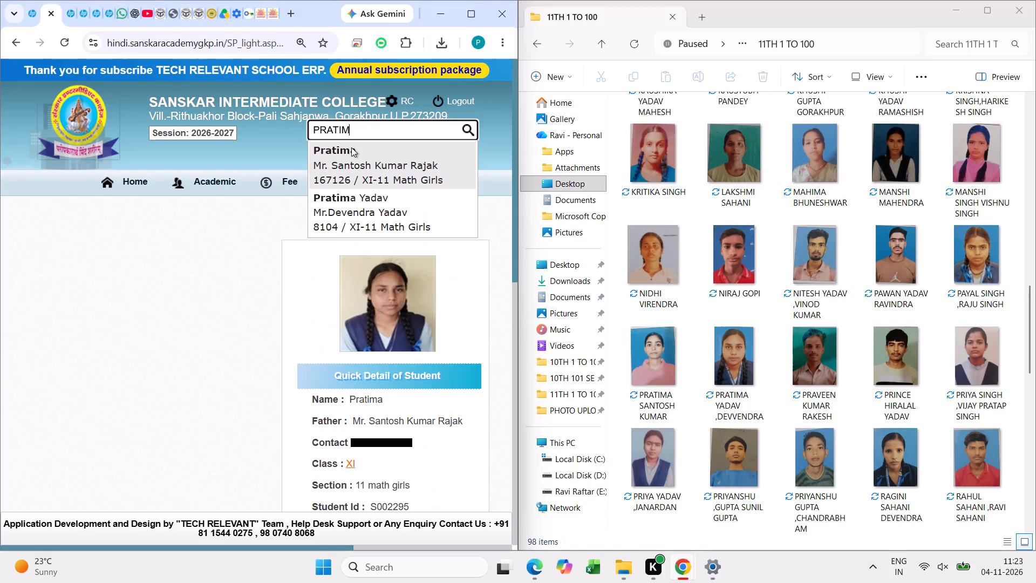
click(351, 200)
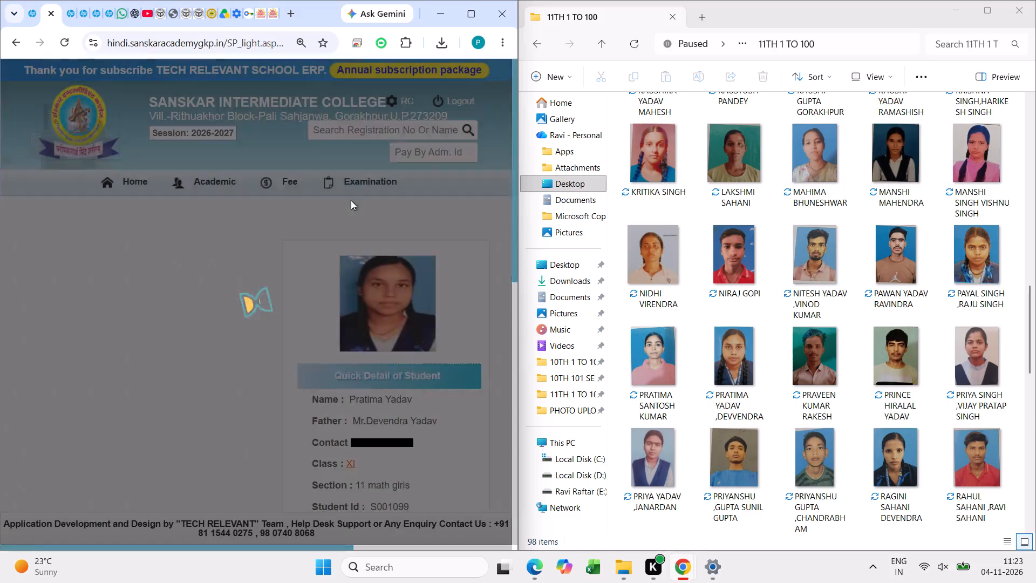
click(352, 134)
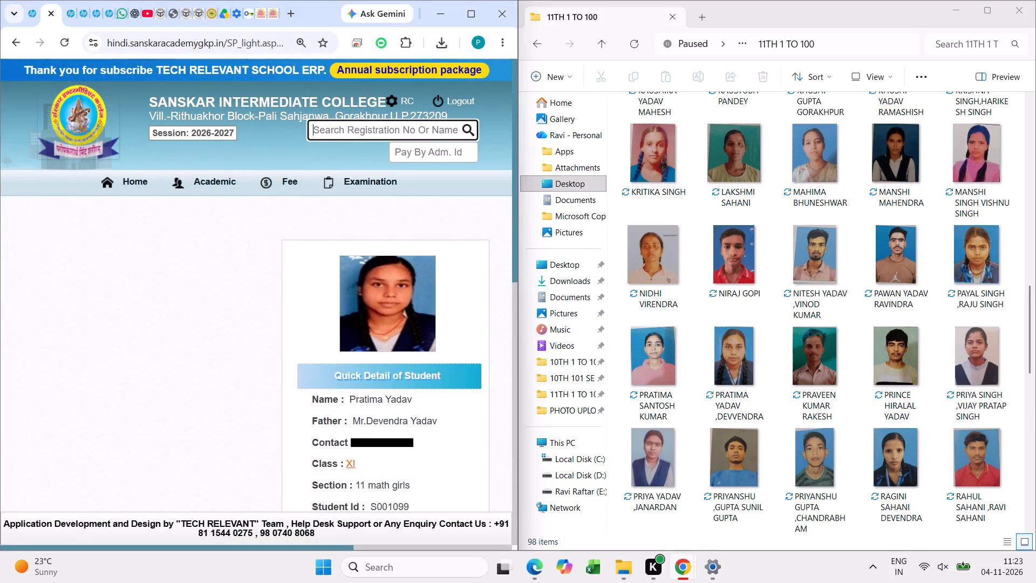
text(PRAVE)
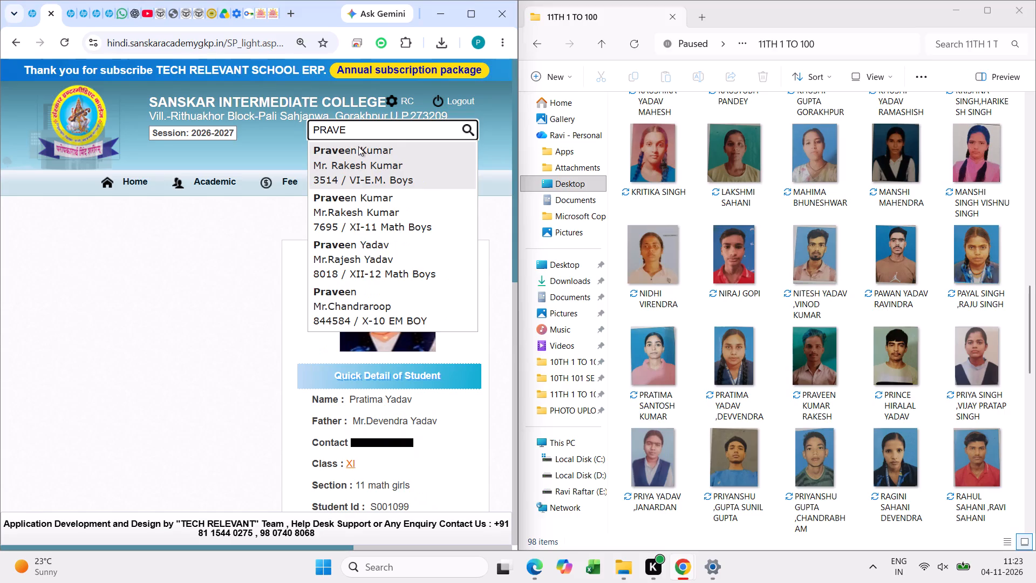
click(358, 146)
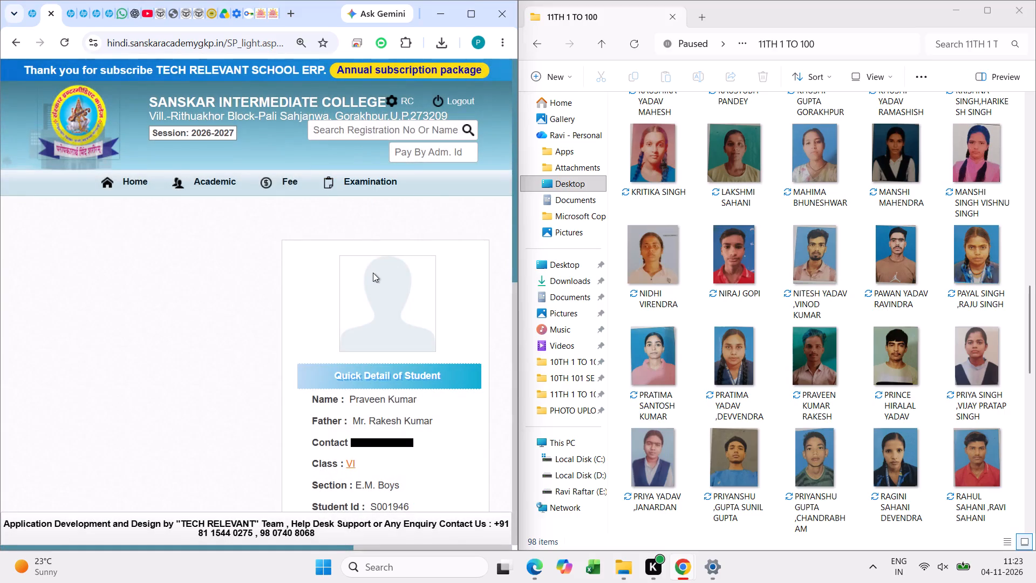
scroll(344, 296, down, 4)
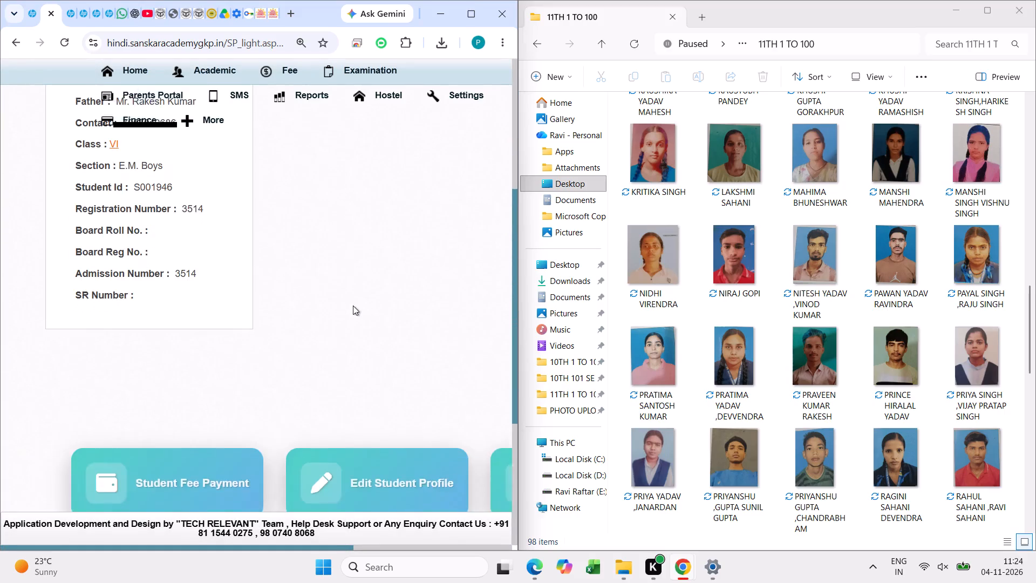
scroll(353, 306, down, 2)
click(379, 343)
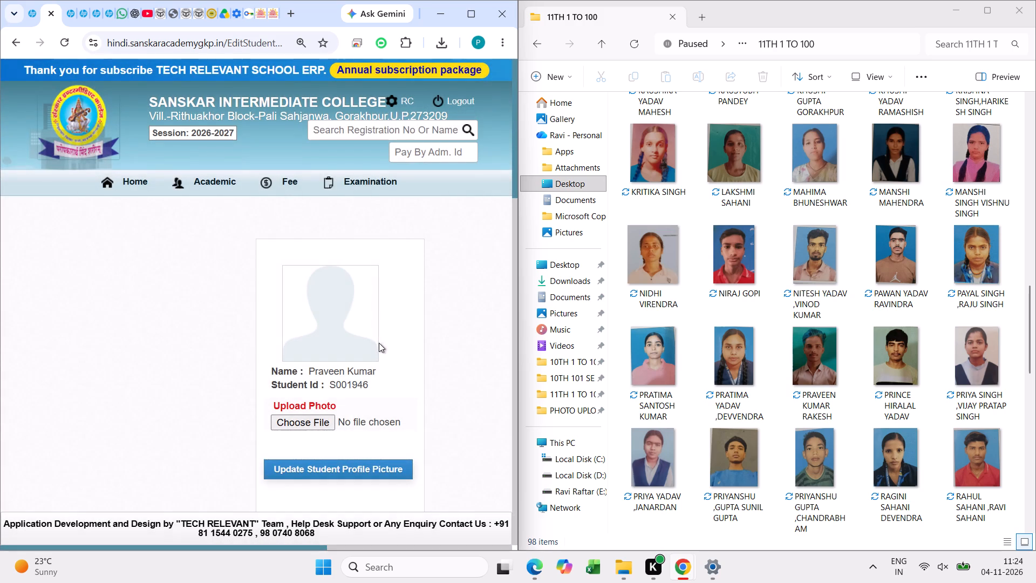
Choose Praveen's photo from the 11TH 1 TO 100 folder and update the student profile picture with it.
click(302, 426)
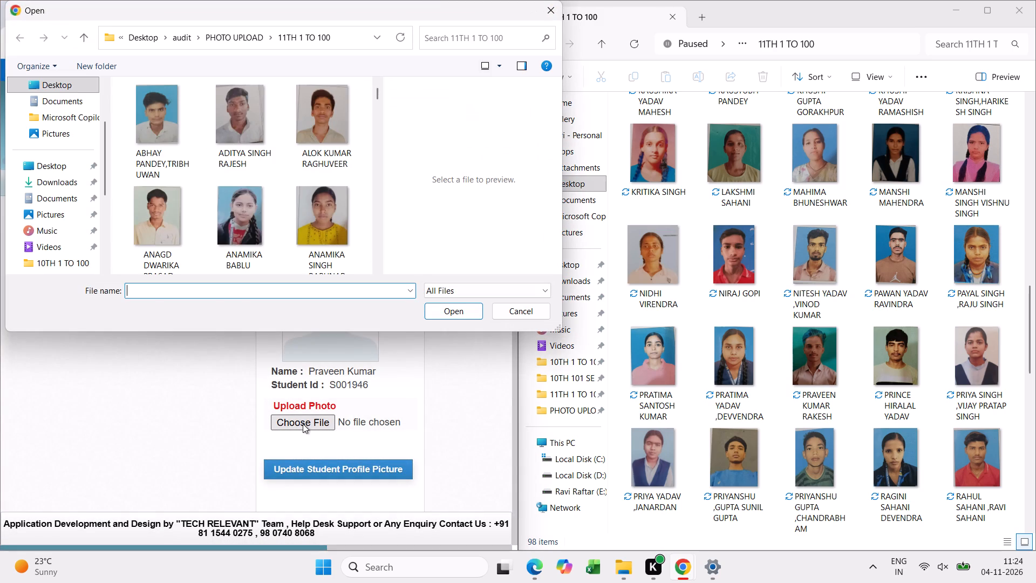
text(PR)
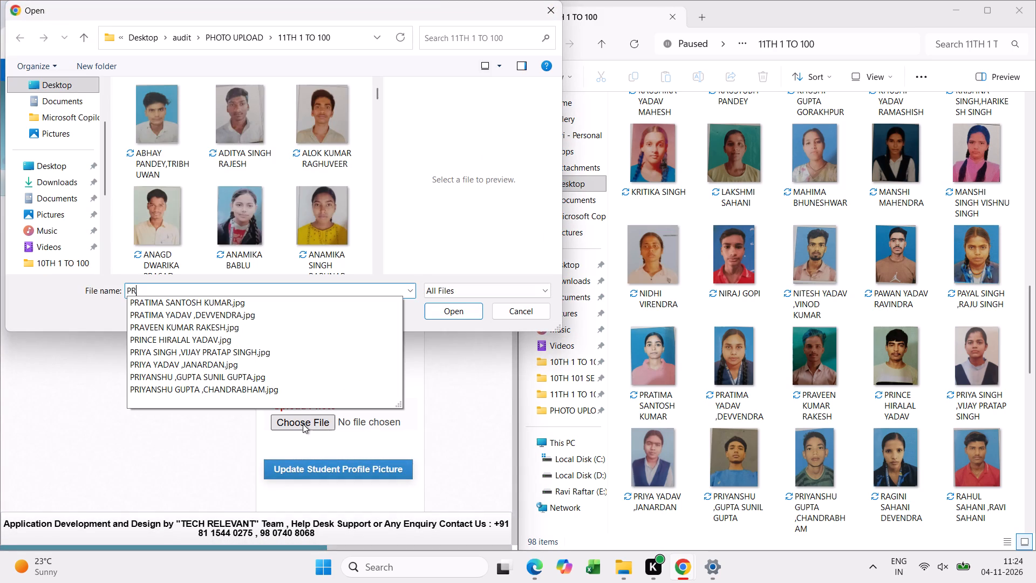
text(AVE)
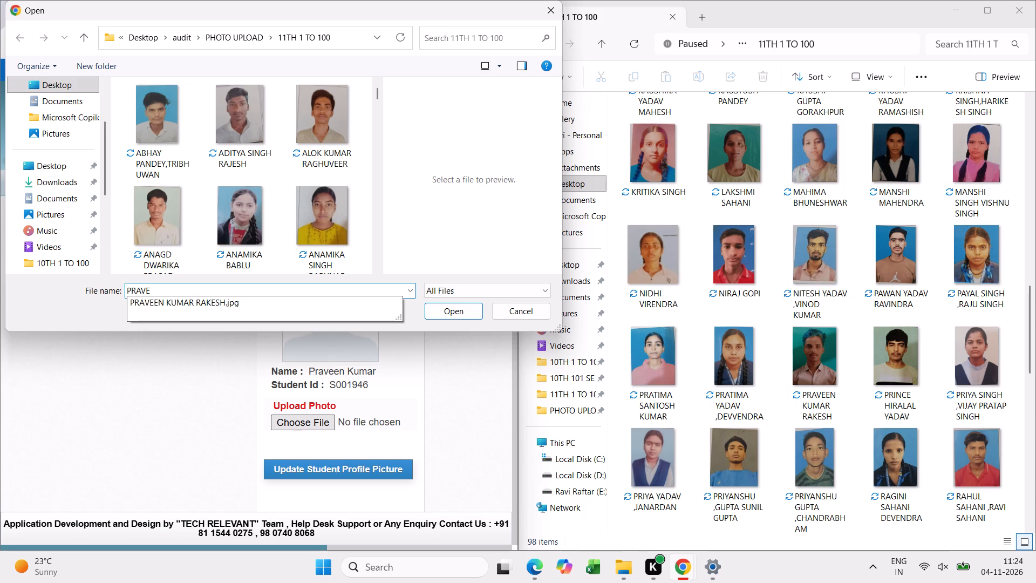
key(Down)
key(Return)
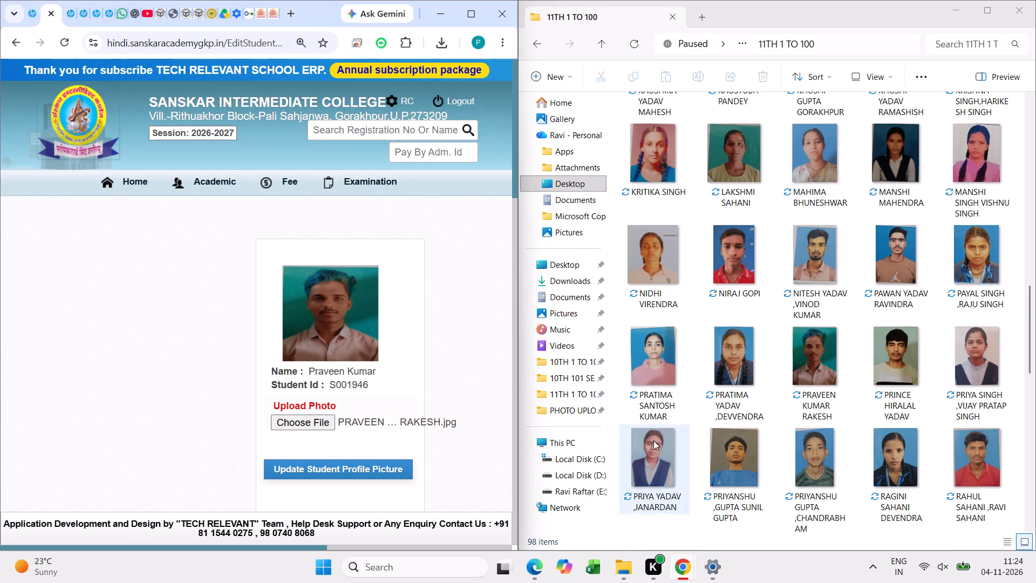
click(353, 478)
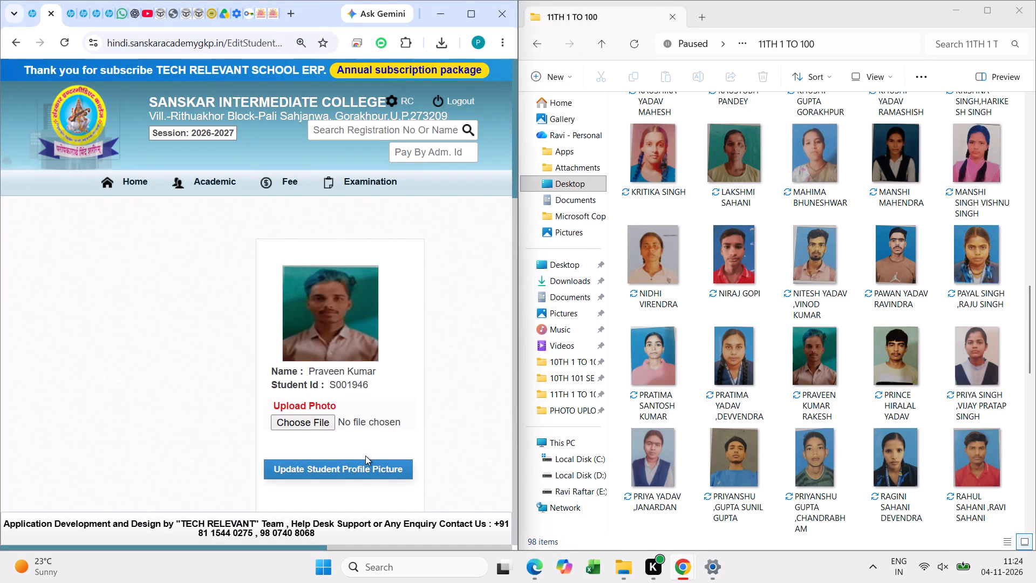
click(409, 139)
key(p)
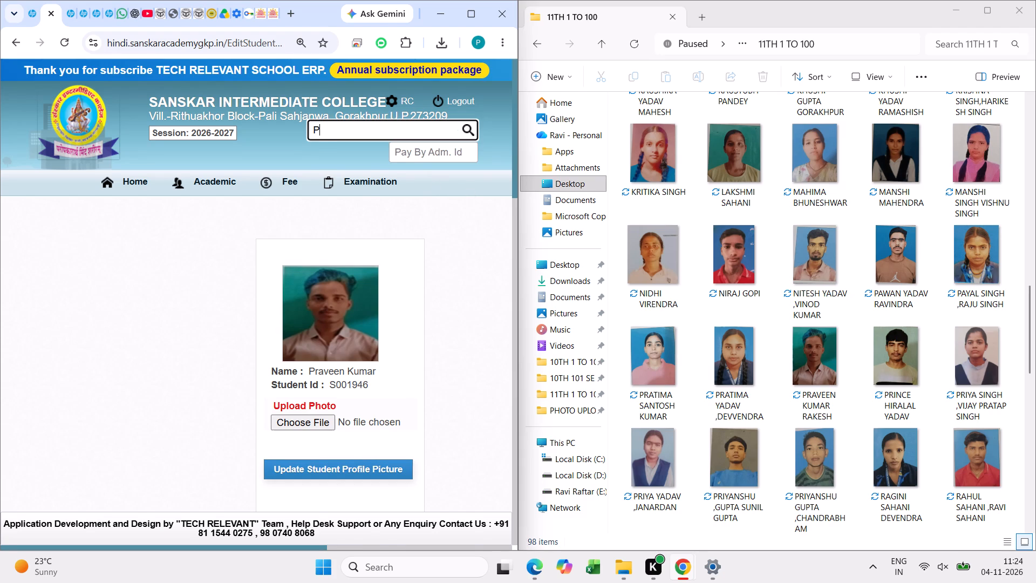
key(i)
key(BackSpace)
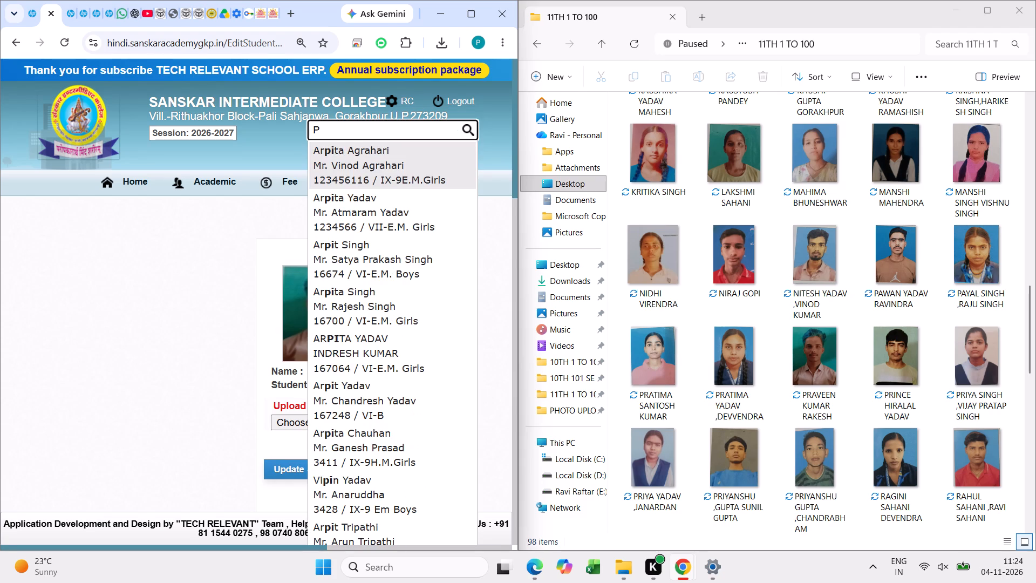
text(RINCE)
key(space)
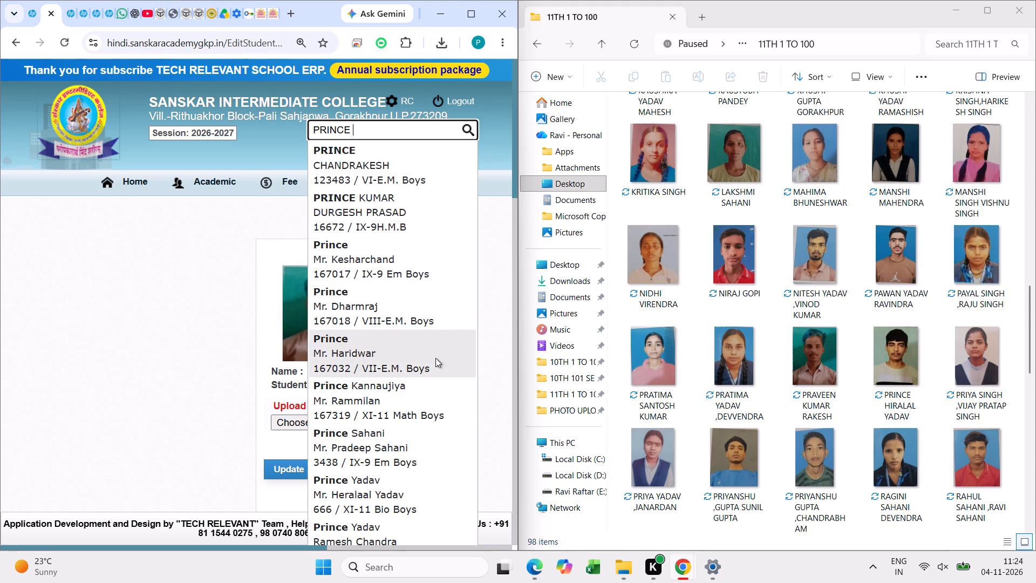
scroll(438, 425, down, 2)
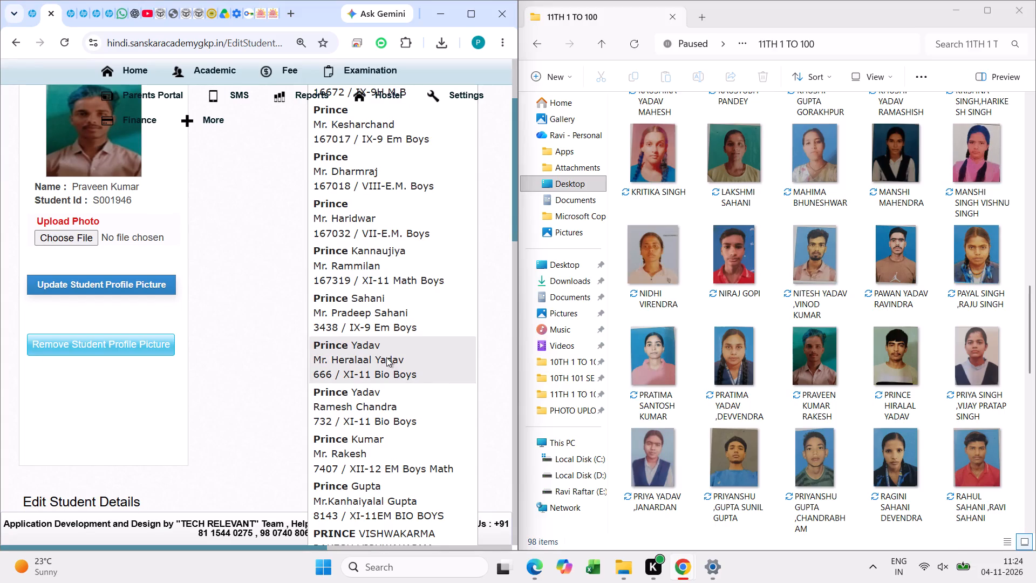
click(386, 357)
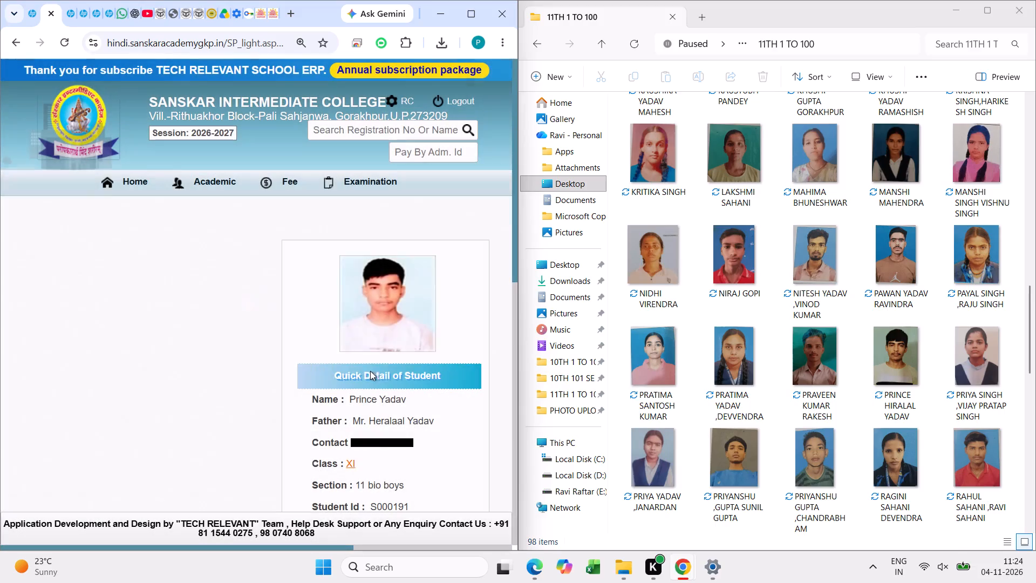
scroll(373, 385, down, 1)
scroll(374, 388, up, 1)
scroll(374, 388, down, 5)
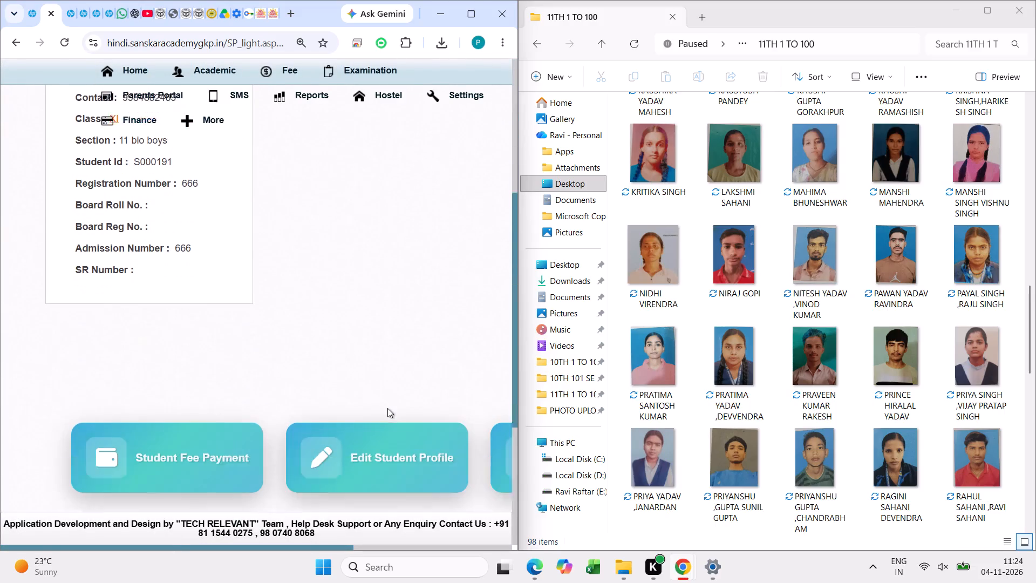
click(392, 408)
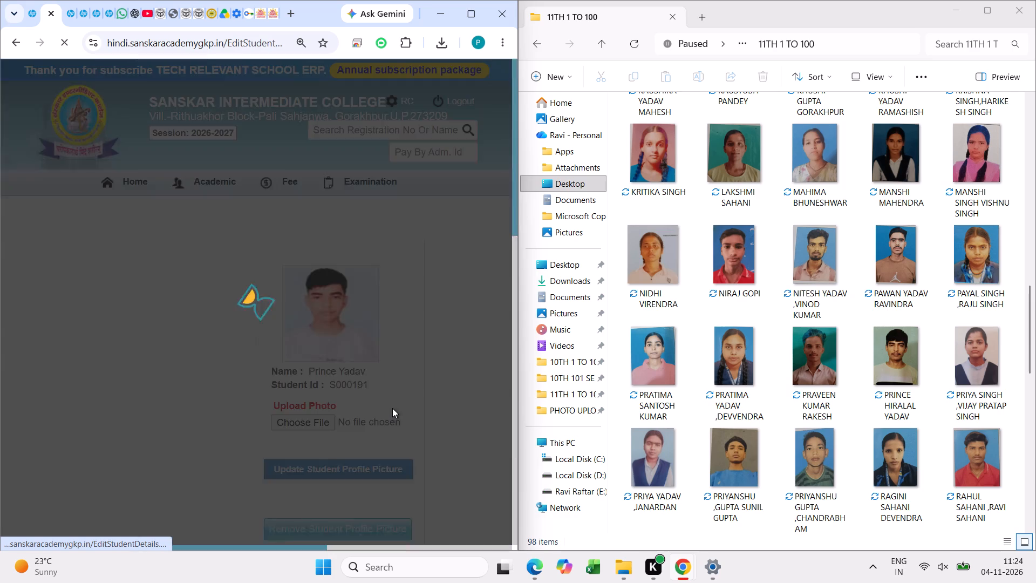
scroll(392, 408, down, 4)
click(119, 205)
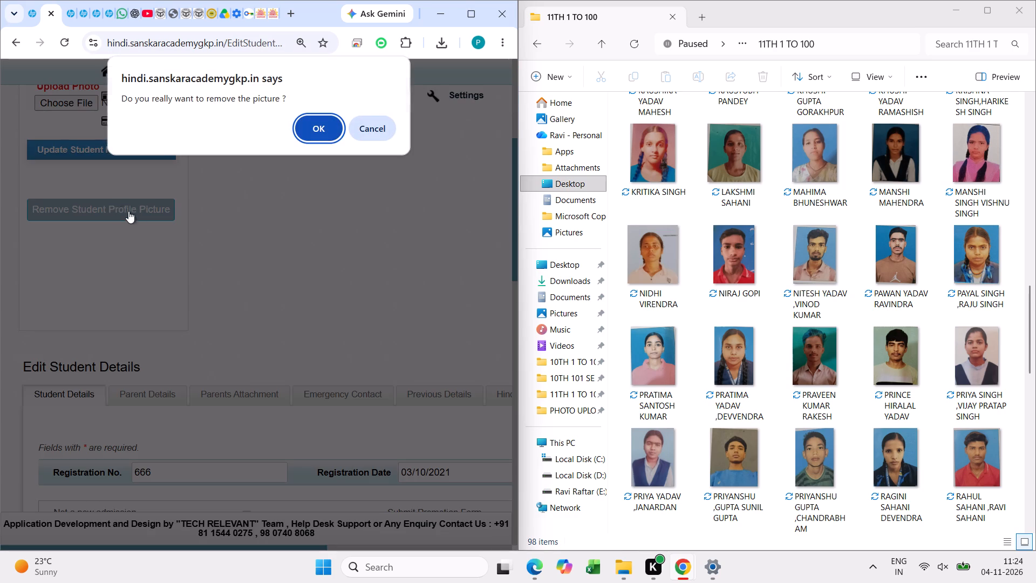
click(336, 133)
Choose Prince's photo from the 11TH 1 TO 100 folder and update the student profile picture with it.
scroll(335, 323, up, 2)
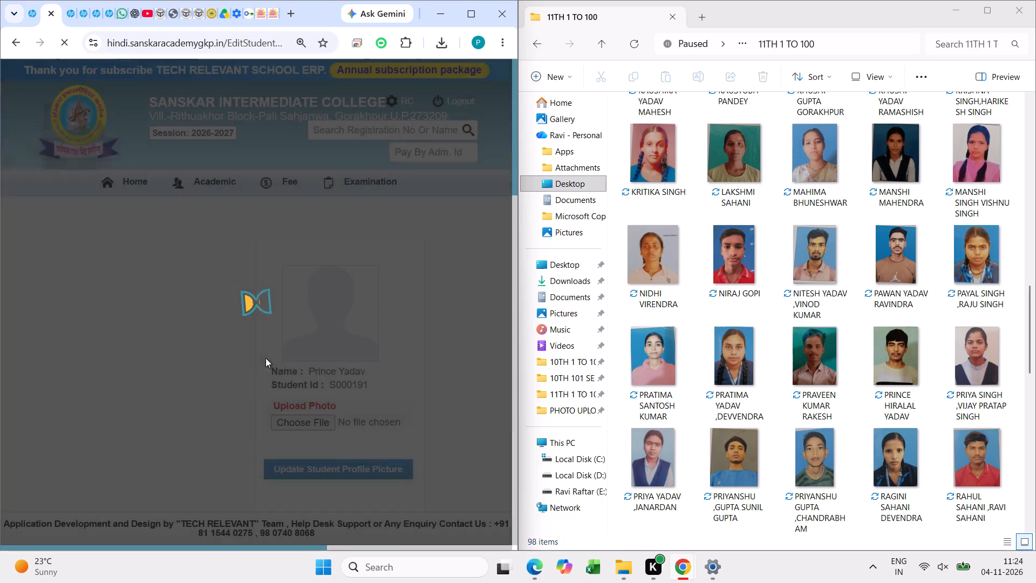
click(287, 419)
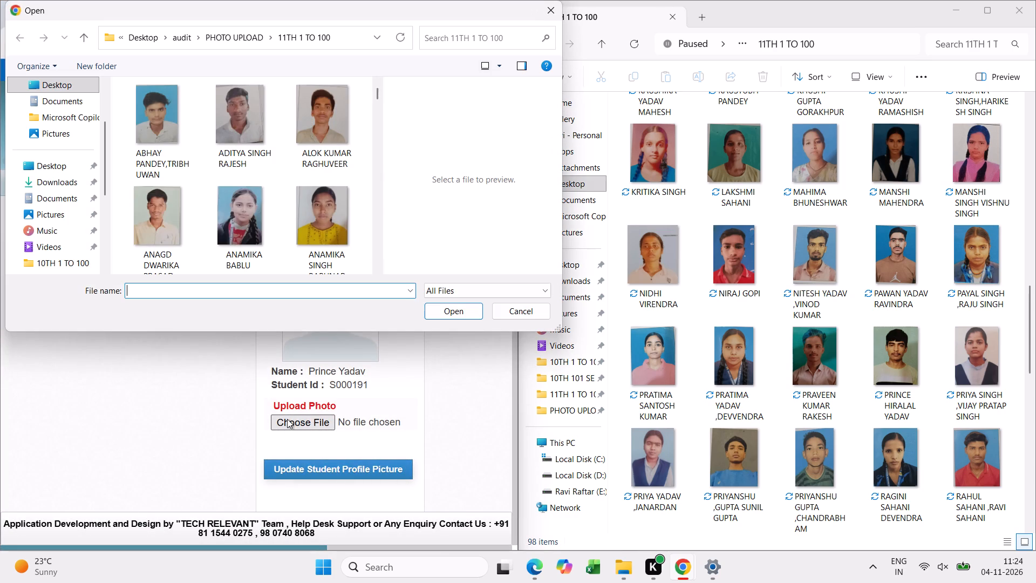
text(KH)
key(BackSpace)
key(BackSpace)
key(BackSpace)
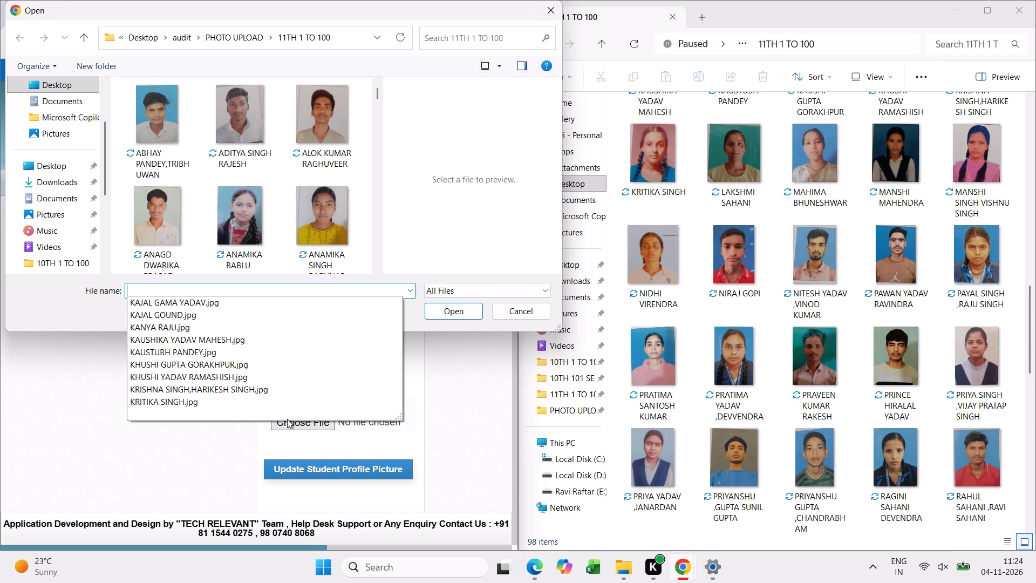
text(PRINCE)
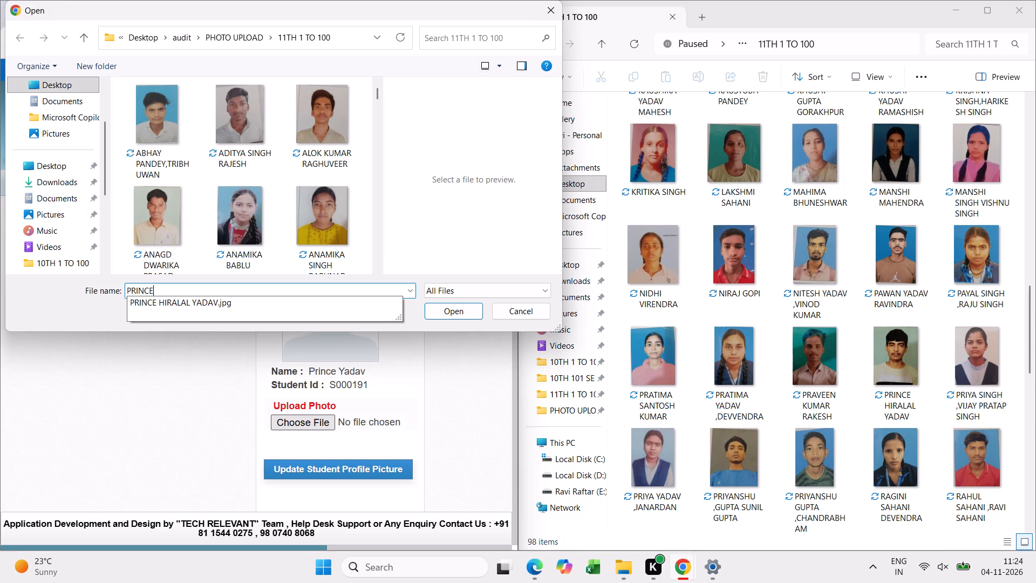
key(Down)
key(Return)
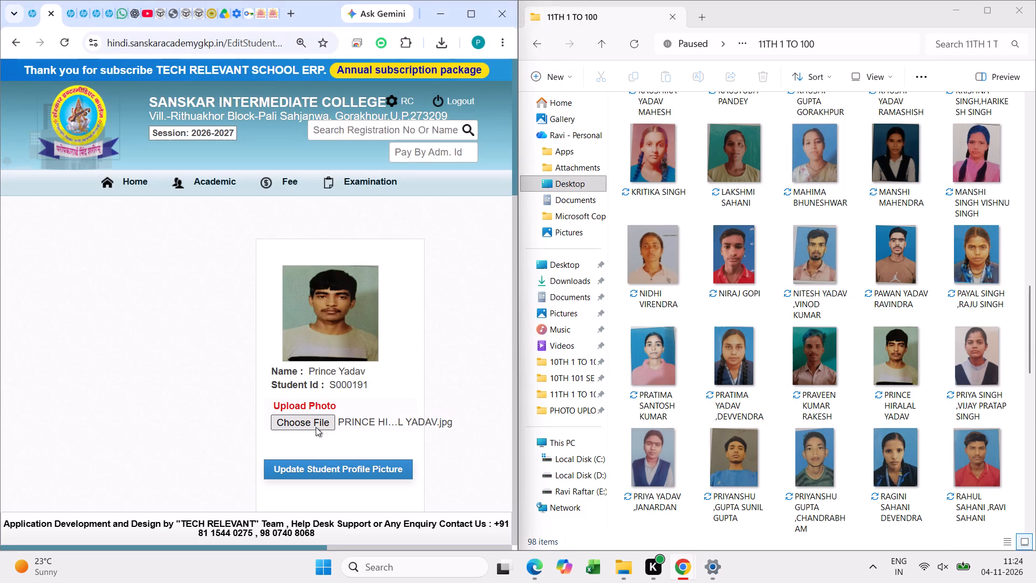
scroll(317, 391, down, 3)
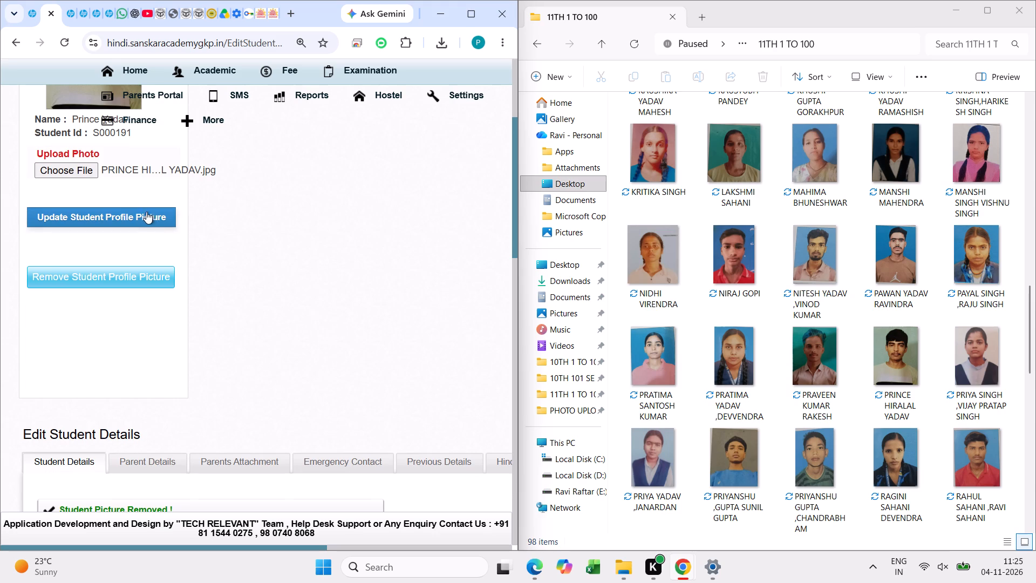
click(145, 211)
scroll(261, 236, up, 7)
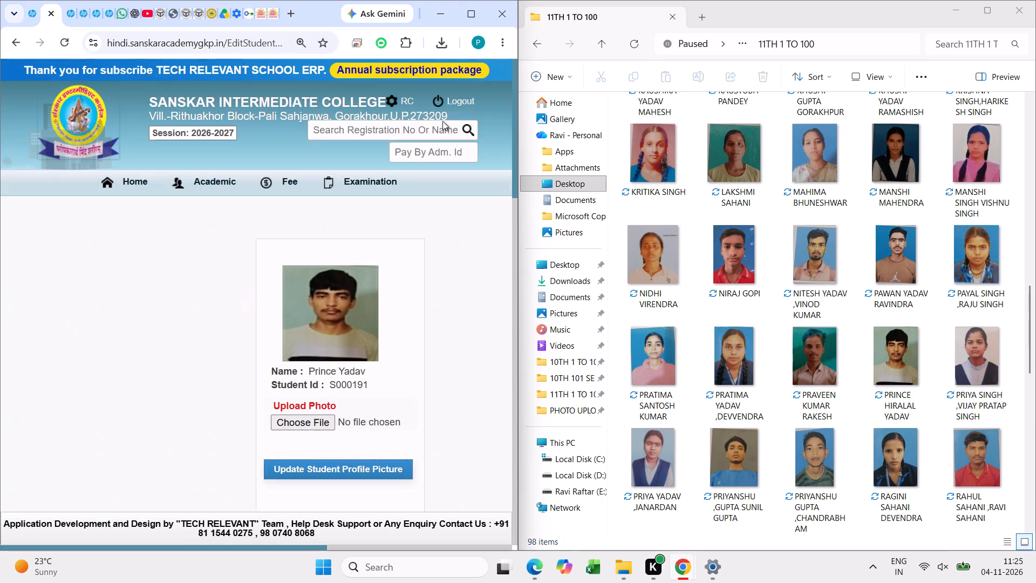
click(428, 124)
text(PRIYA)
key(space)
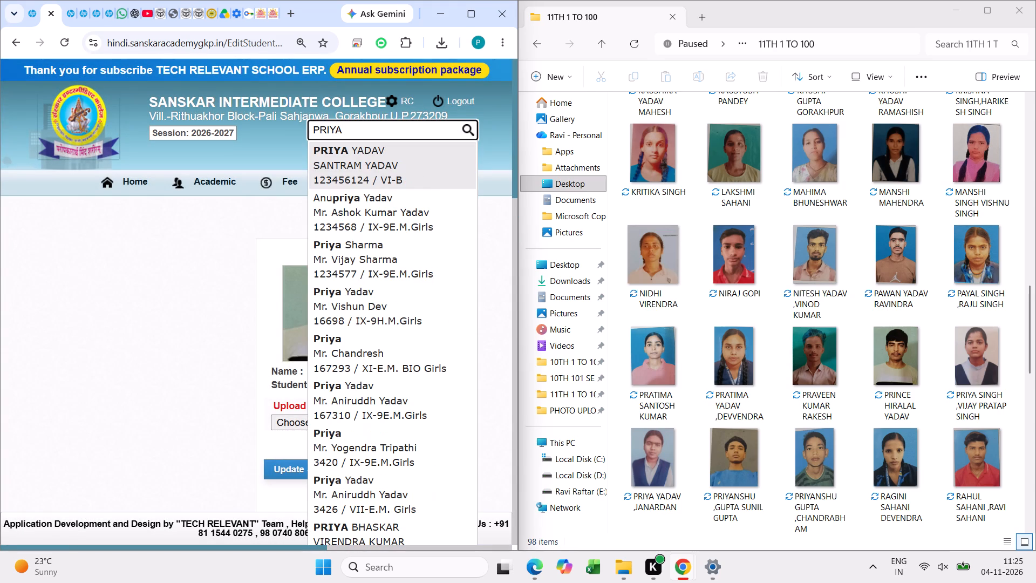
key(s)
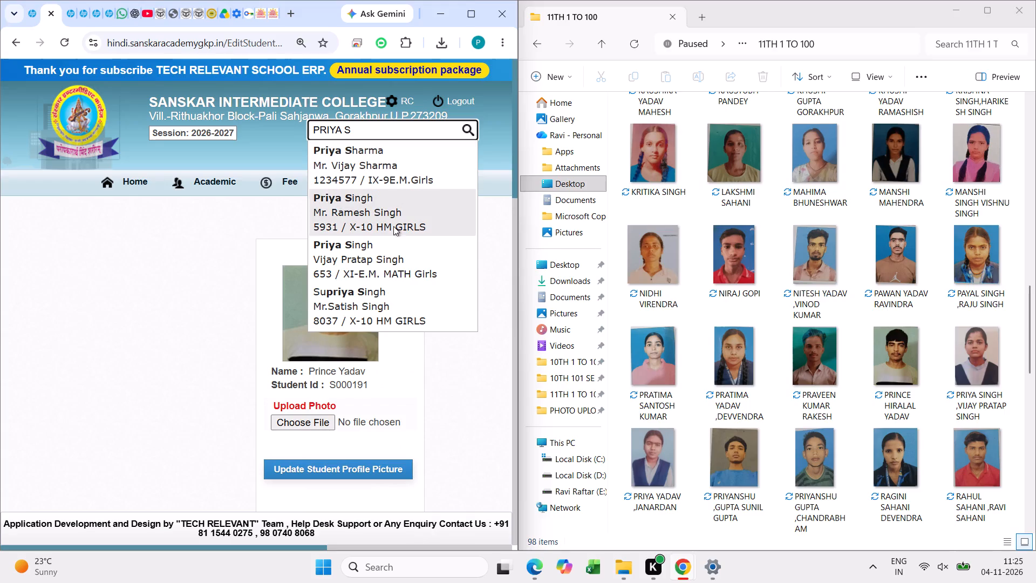
click(403, 265)
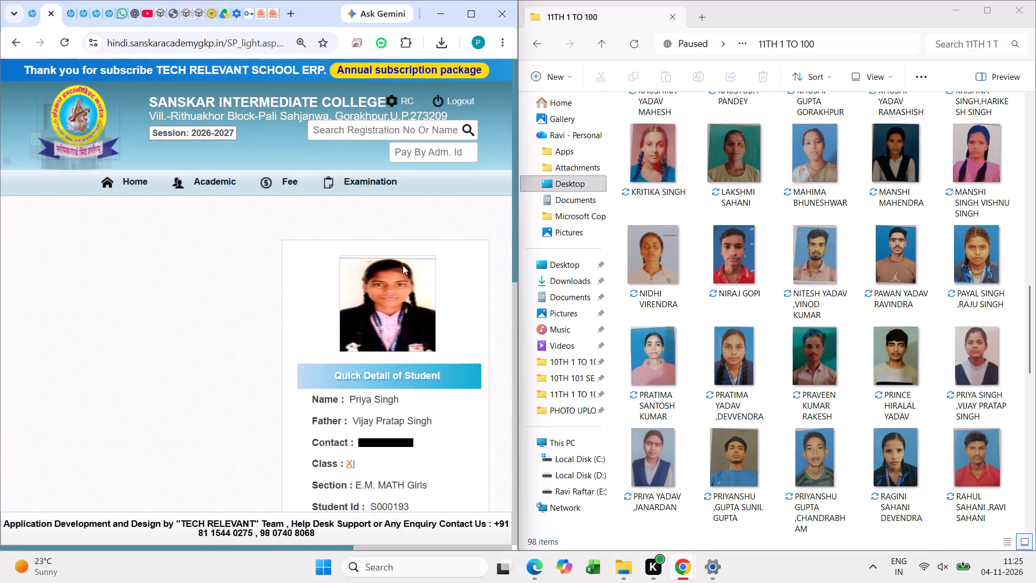
scroll(357, 296, down, 5)
scroll(357, 300, up, 5)
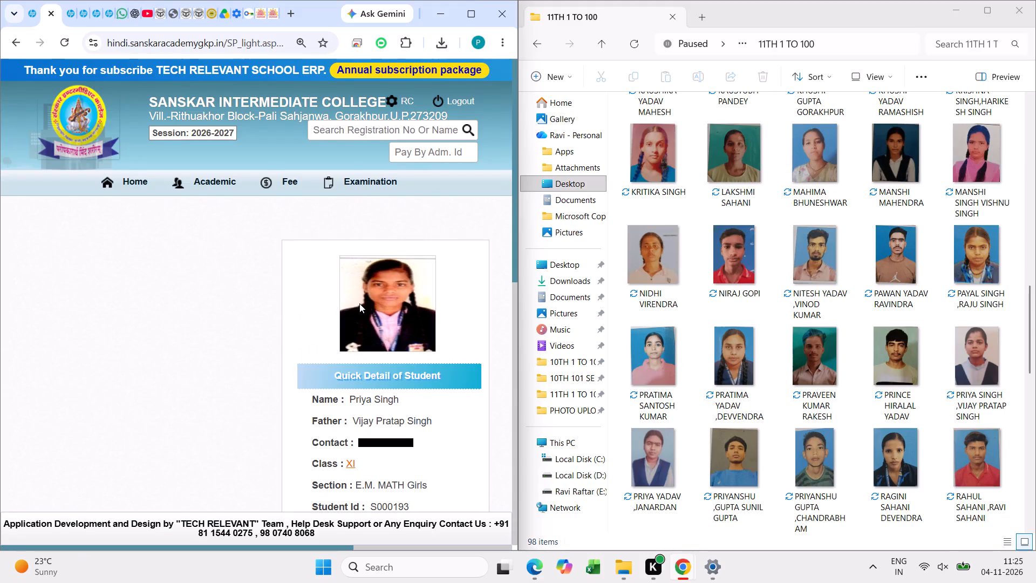
scroll(359, 303, down, 5)
click(410, 407)
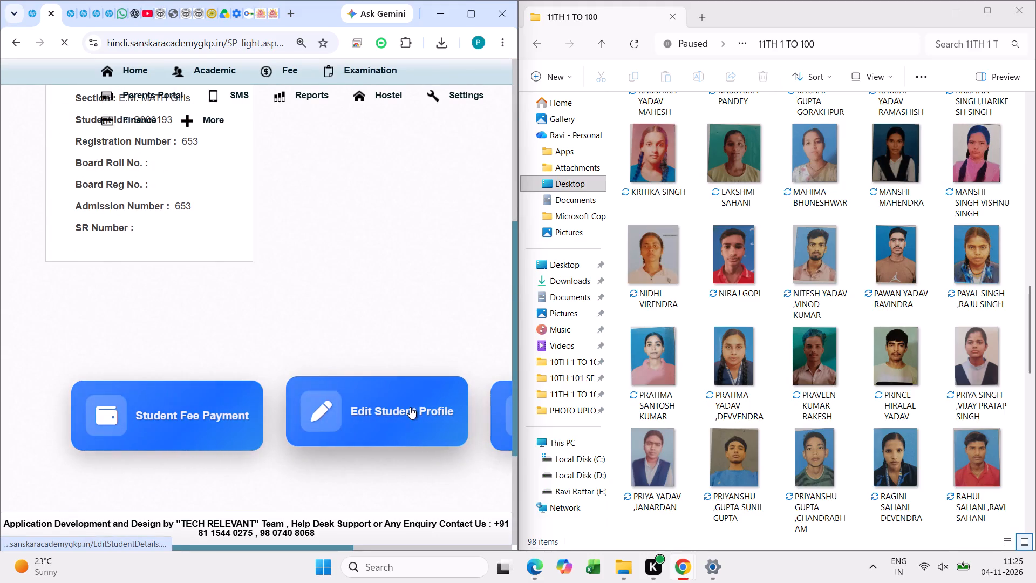
scroll(310, 482, down, 1)
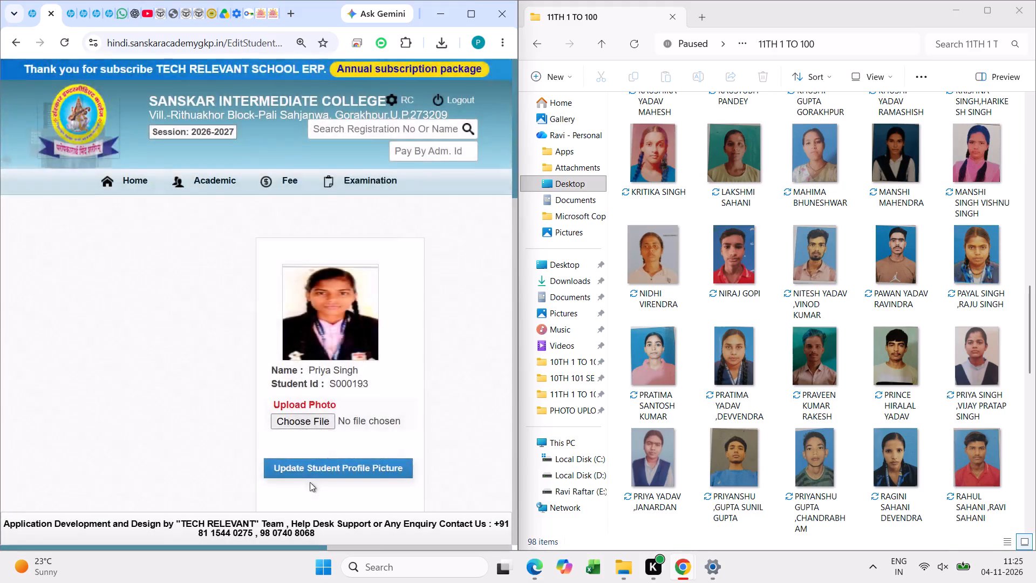
scroll(310, 482, down, 1)
click(152, 352)
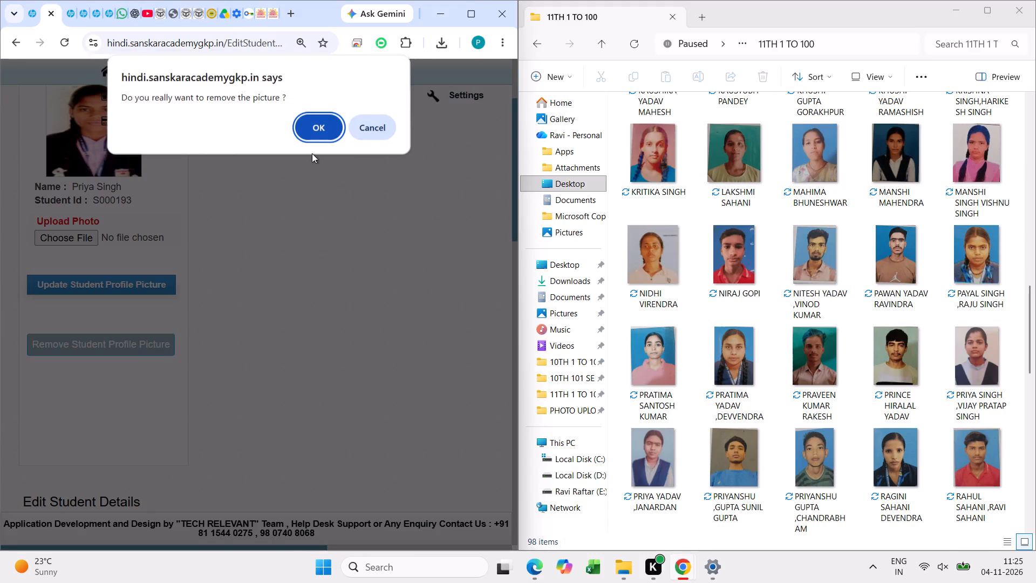
click(318, 140)
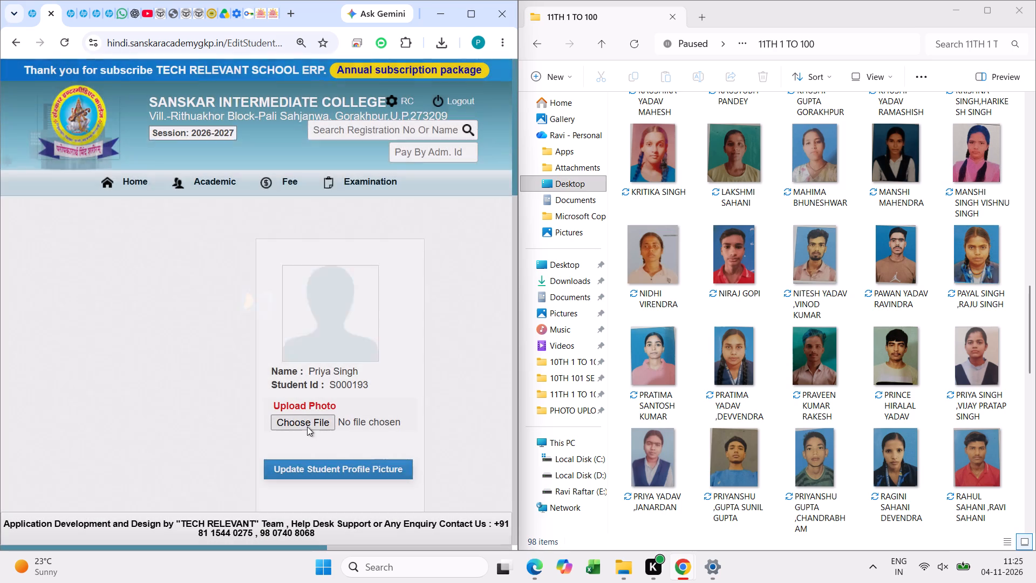
click(307, 426)
text(PRI)
key(Down)
key(Down)
key(Return)
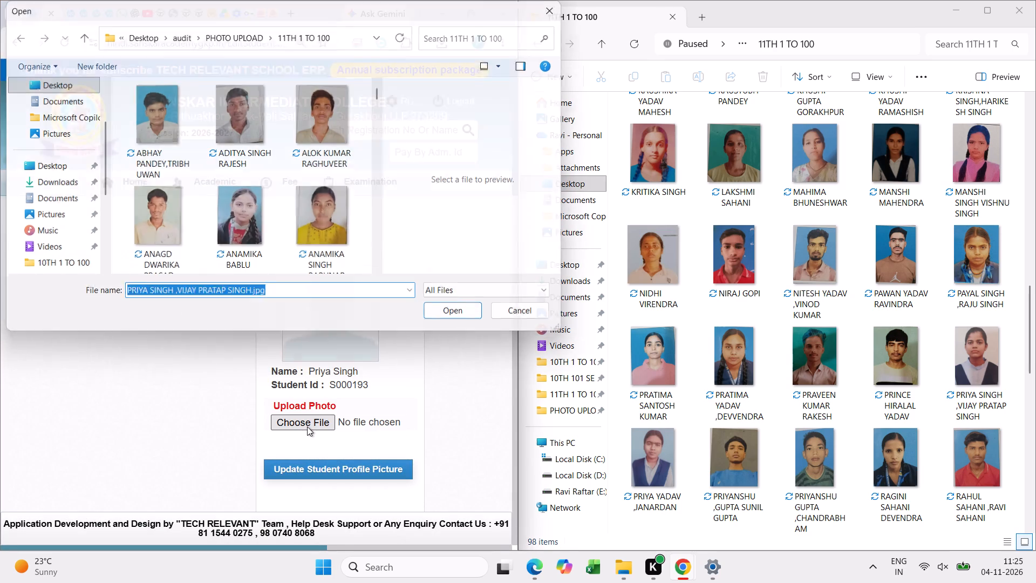
click(378, 469)
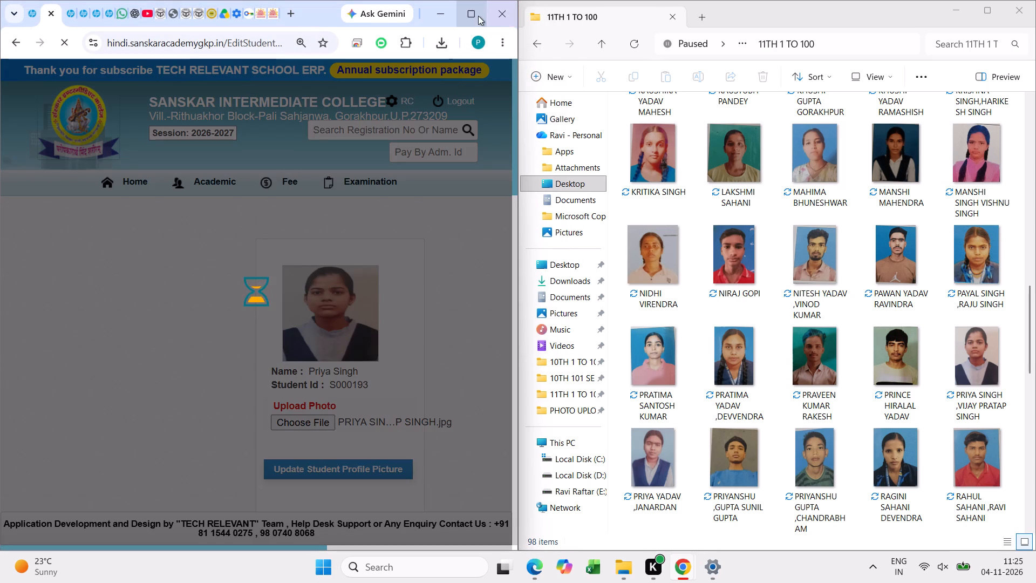
Search the Sanskar Academy student records for "KHUSHI" from the Fee Submission page.
click(475, 14)
click(171, 0)
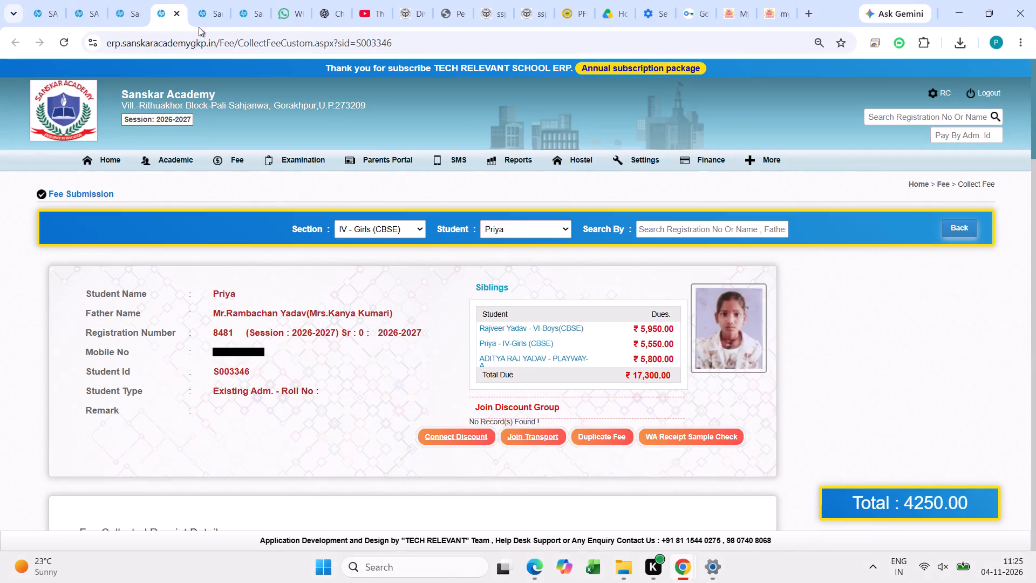
scroll(519, 226, up, 2)
click(877, 112)
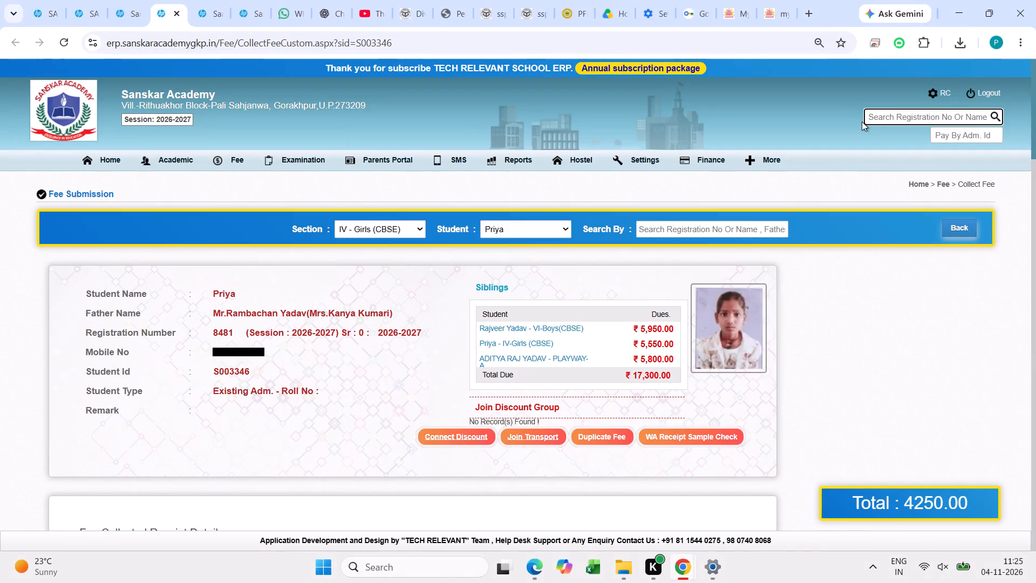
text(KHUSHI)
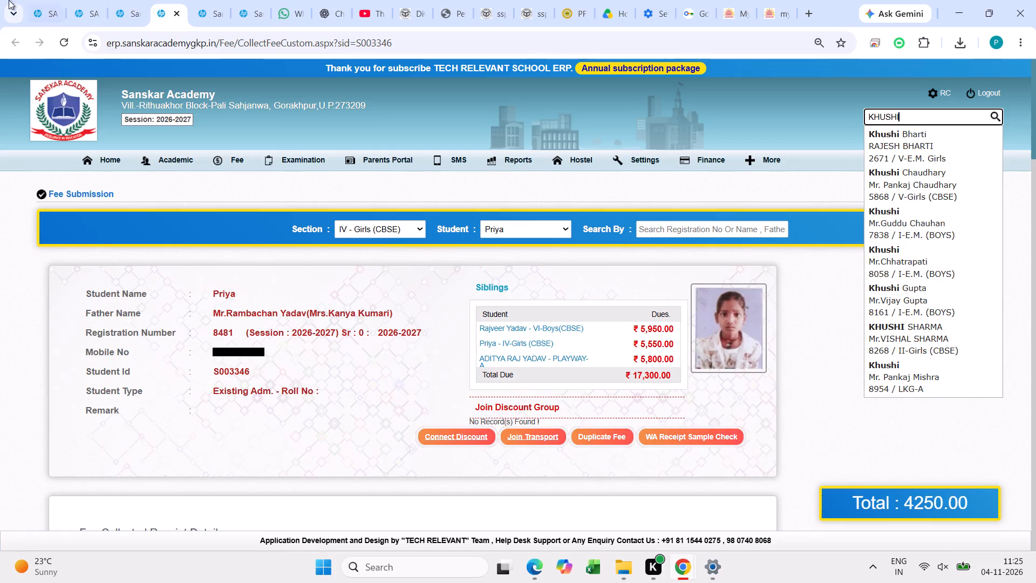
Search the Sanskar Intermediate College student records for "KHUSHI" and examine the suggested students' father names and classes.
click(90, 3)
scroll(238, 126, up, 2)
click(846, 131)
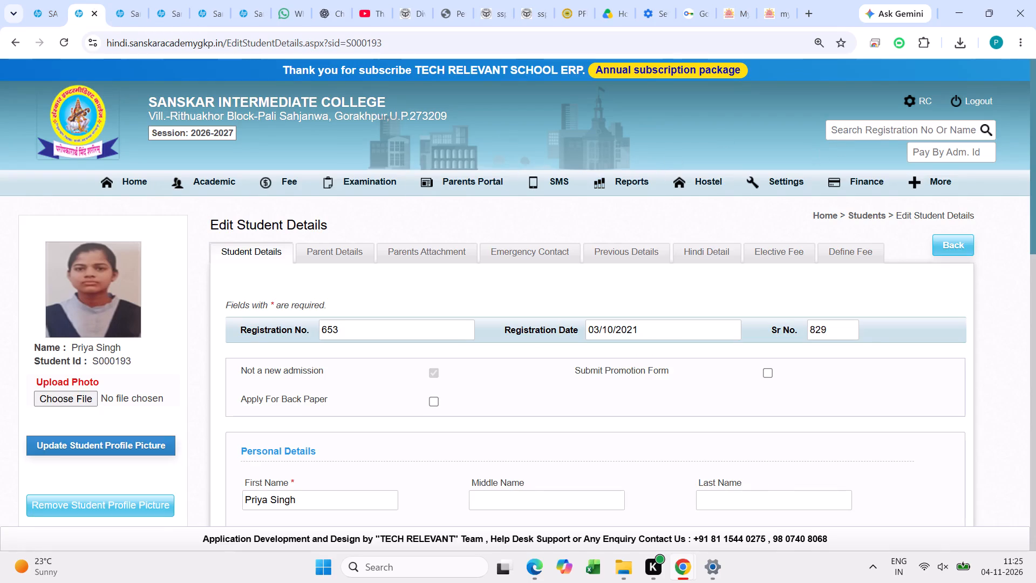
text(KHUSHI)
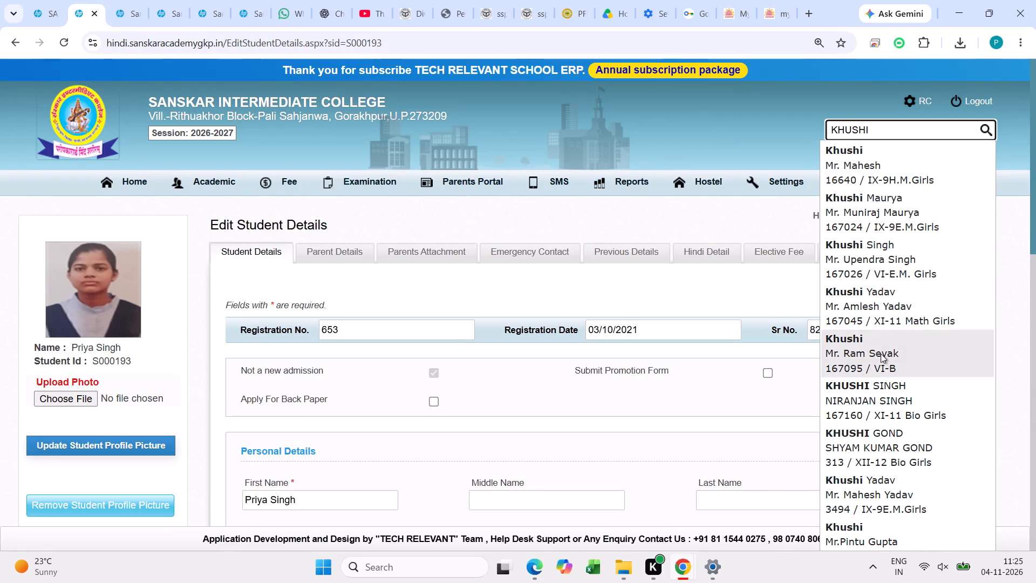
scroll(885, 490, down, 2)
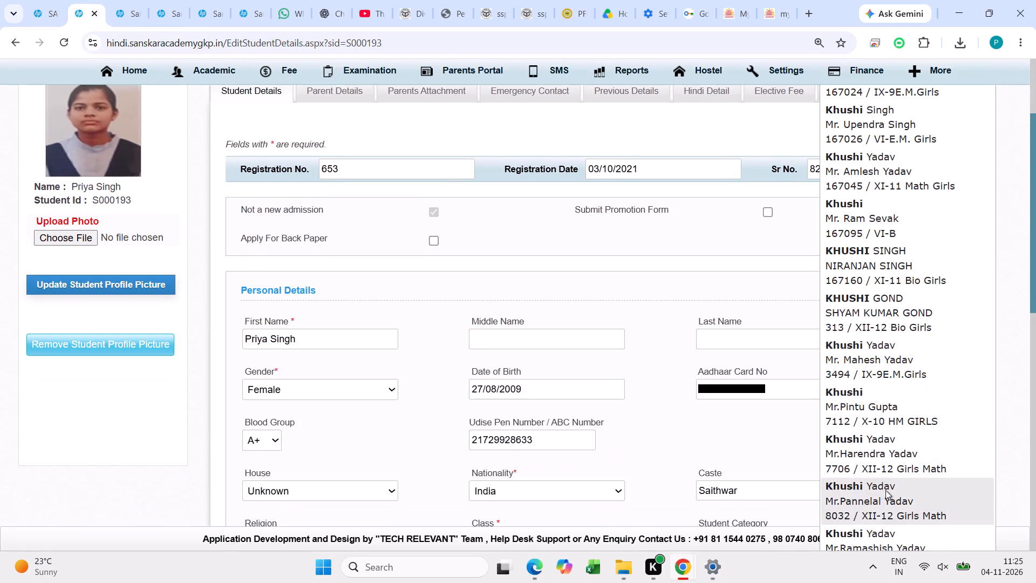
scroll(885, 490, down, 1)
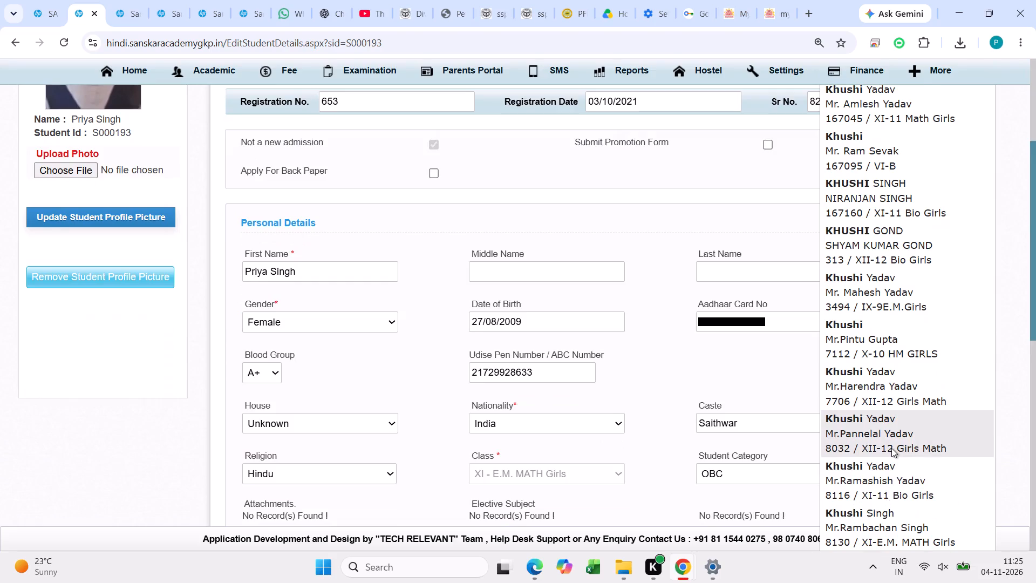
scroll(891, 448, down, 2)
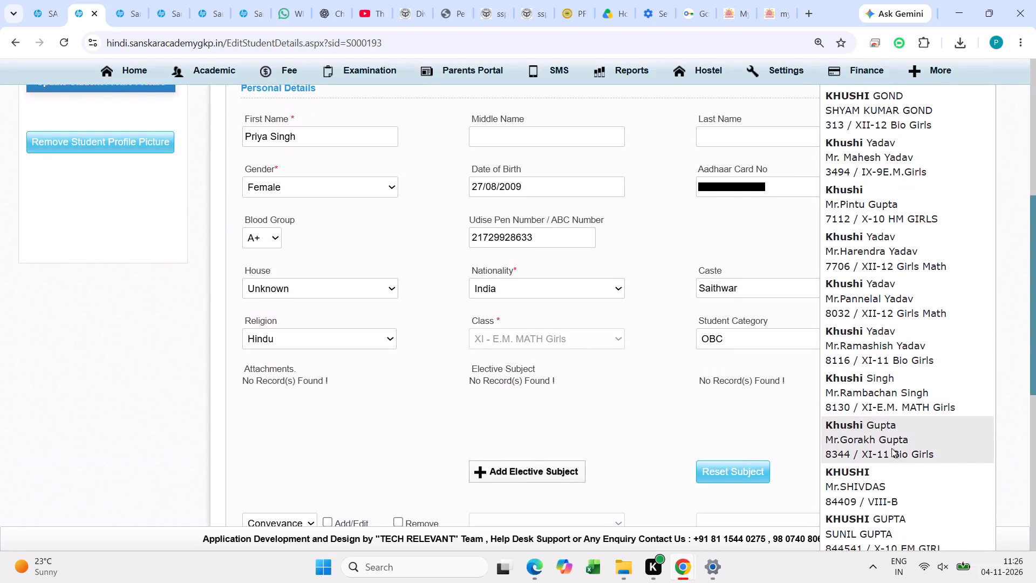
scroll(891, 448, down, 3)
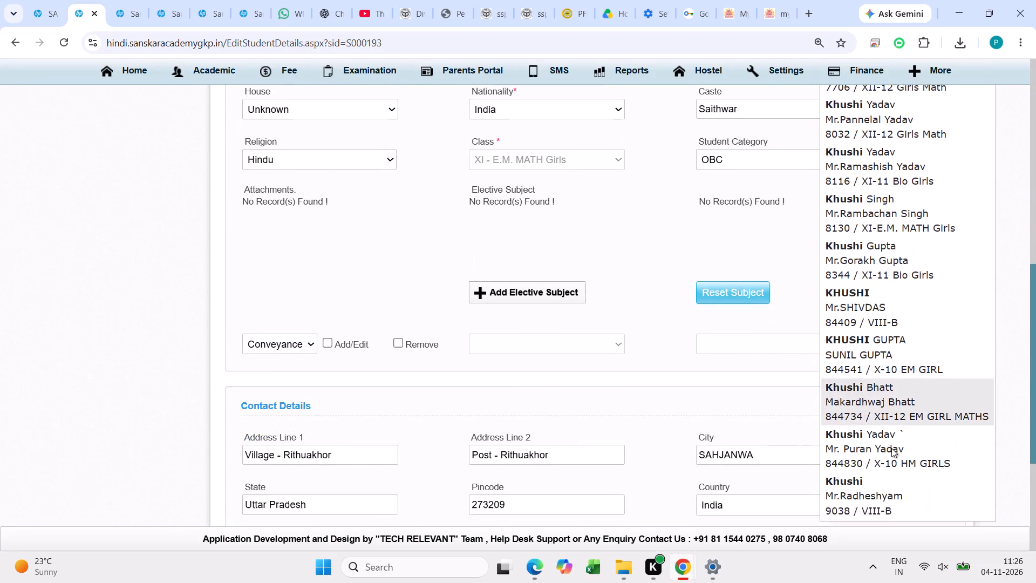
scroll(891, 448, down, 1)
scroll(891, 448, up, 6)
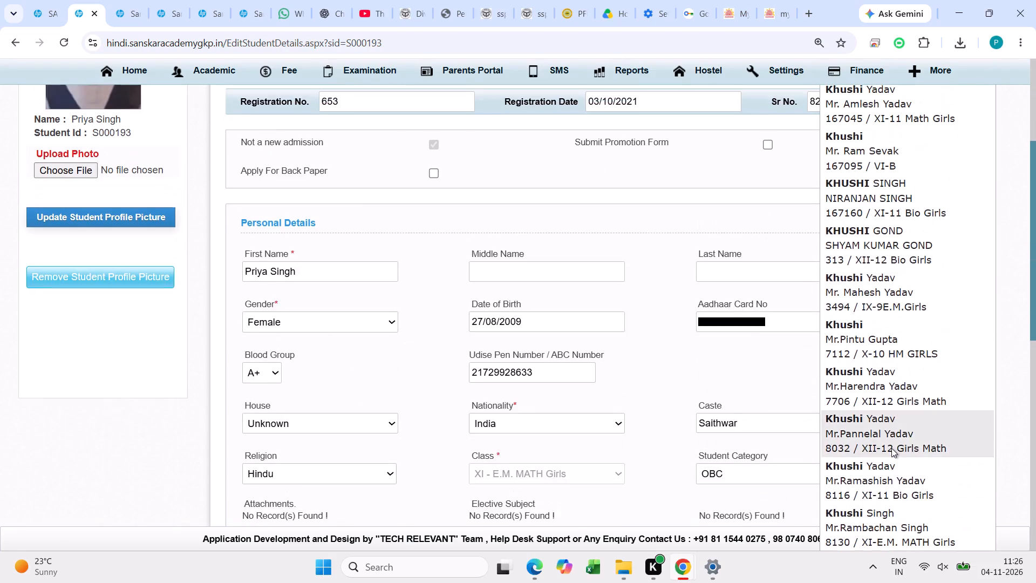
scroll(994, 469, up, 3)
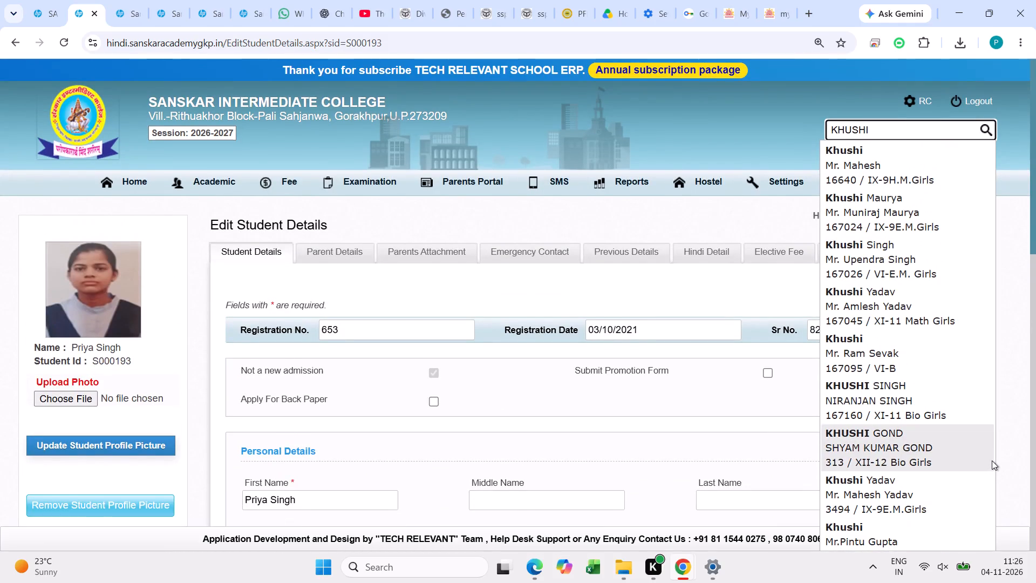
scroll(985, 464, up, 5)
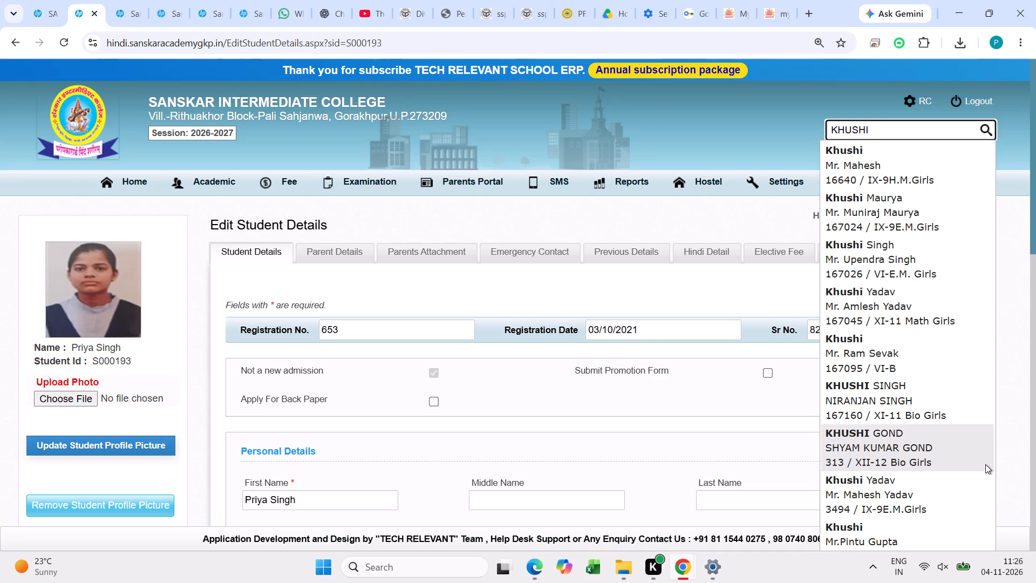
scroll(988, 453, up, 2)
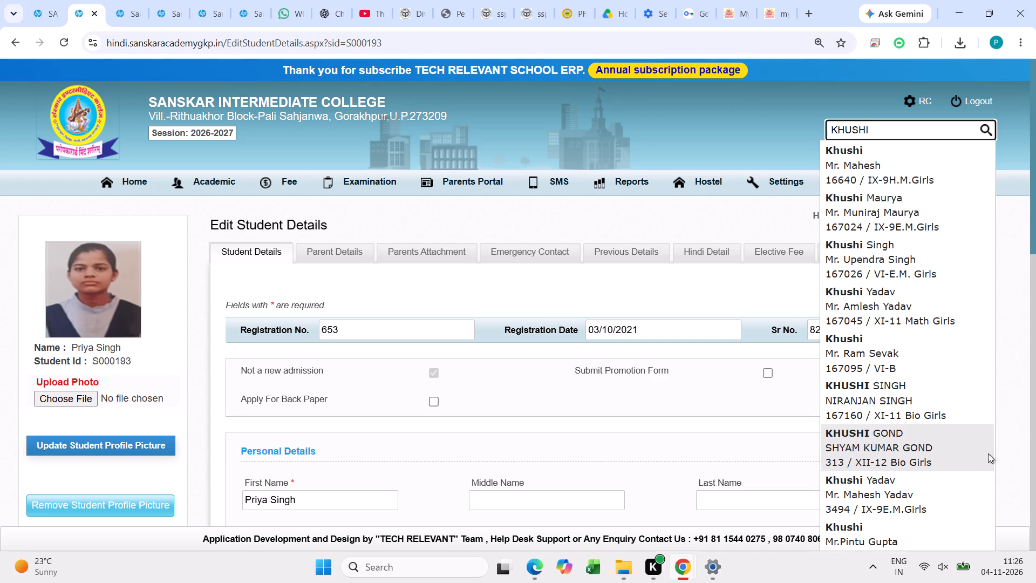
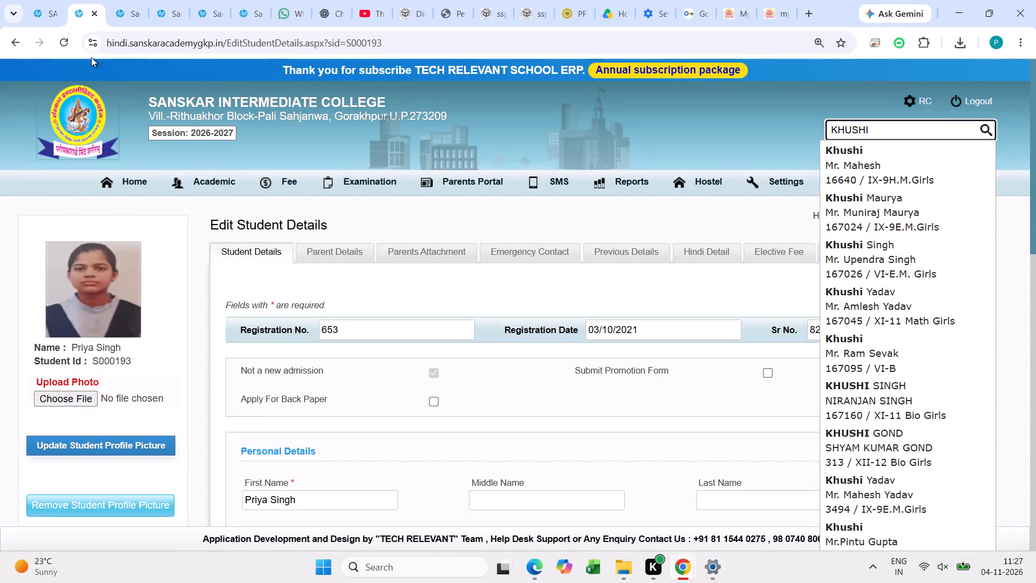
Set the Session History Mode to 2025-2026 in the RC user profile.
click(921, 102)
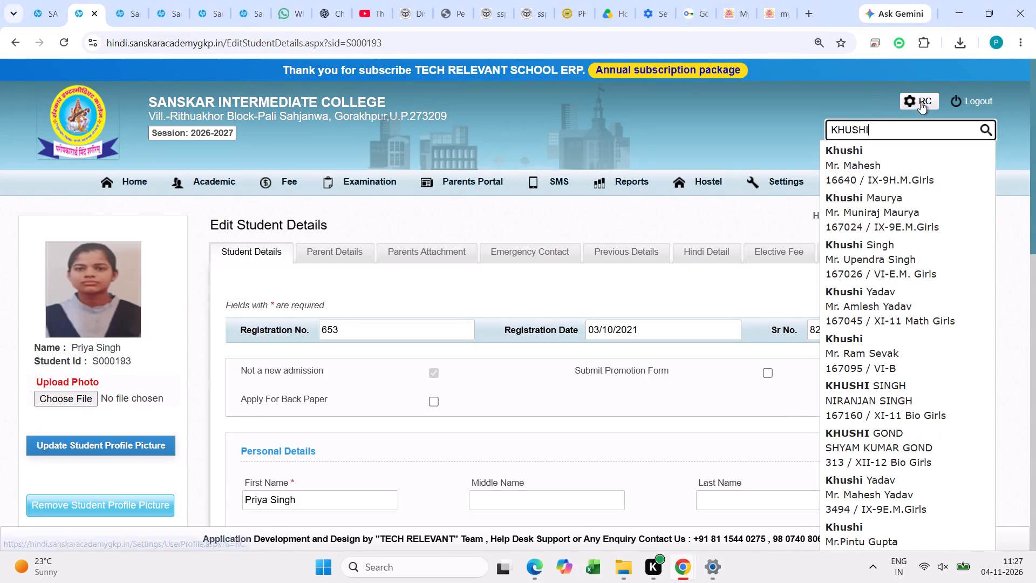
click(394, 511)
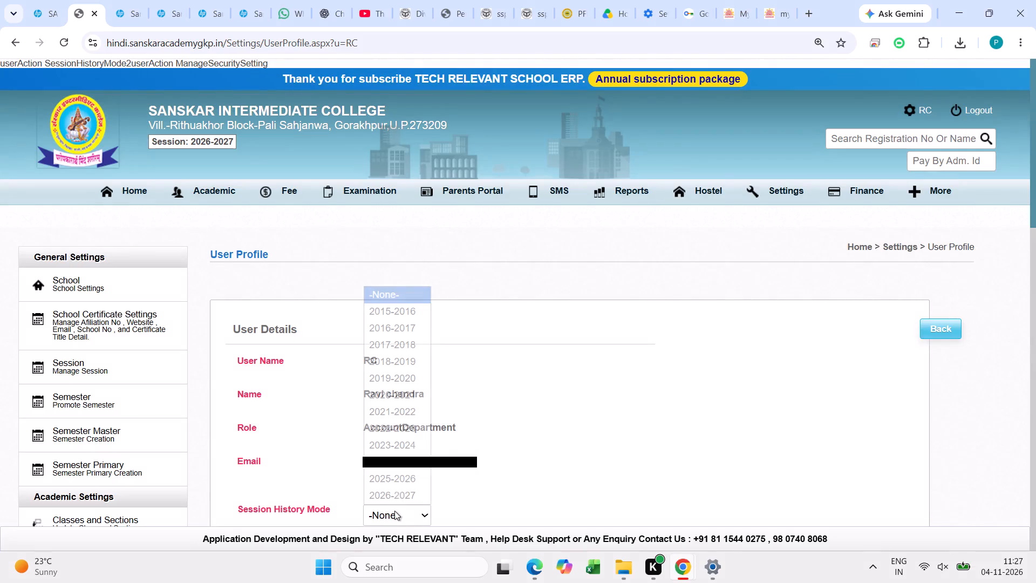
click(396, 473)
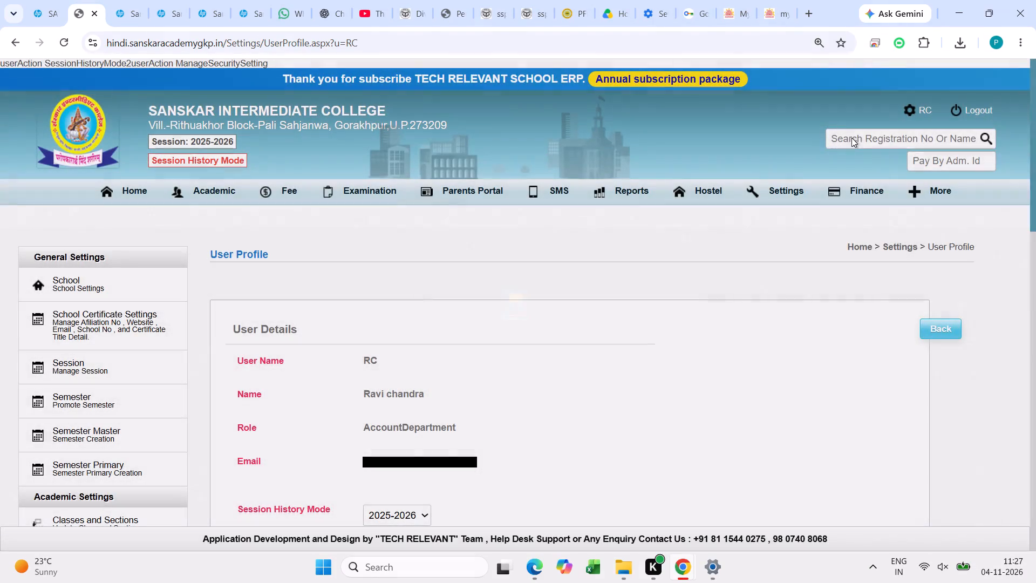
double_click(851, 138)
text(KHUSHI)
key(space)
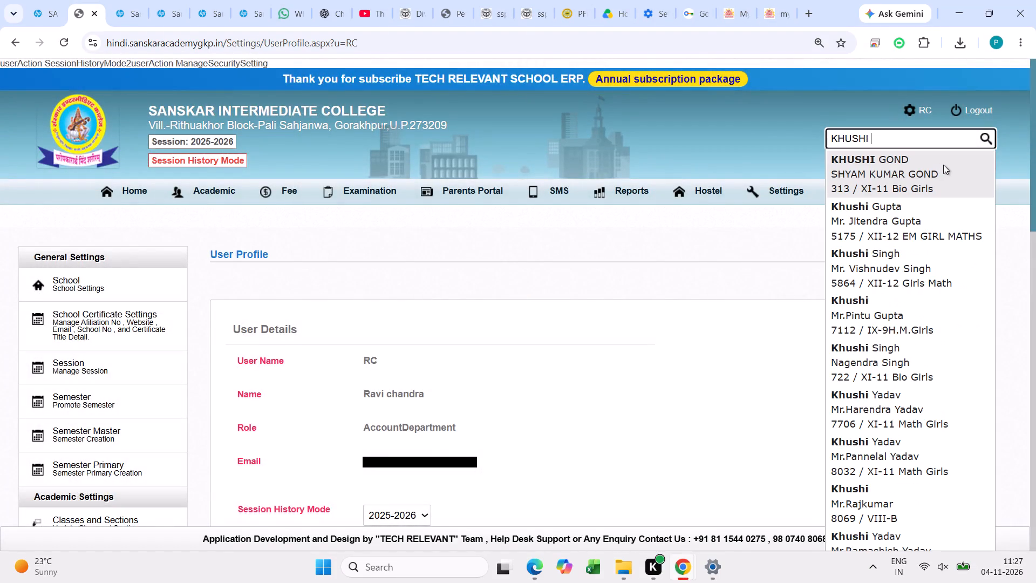
scroll(905, 506, down, 2)
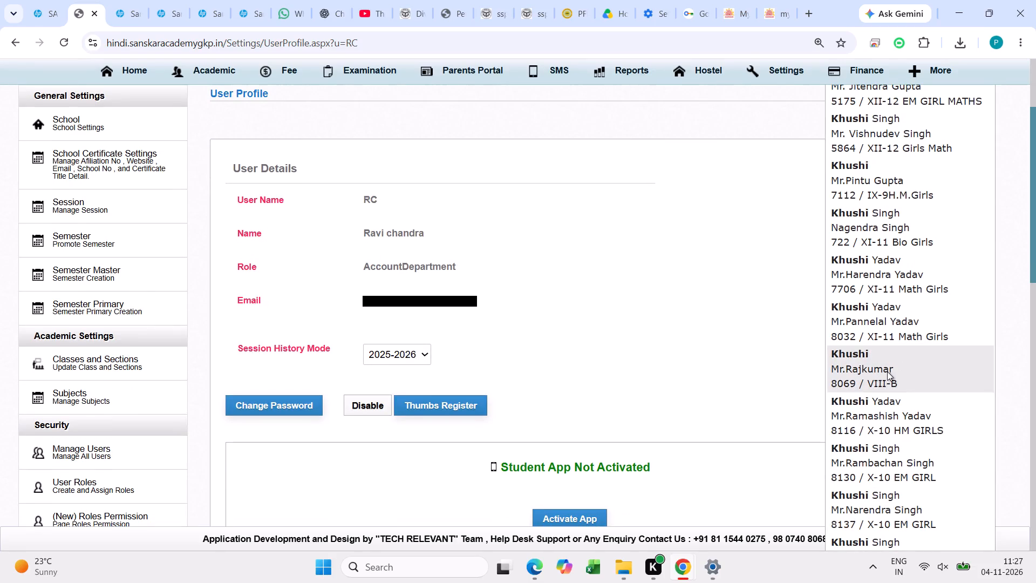
click(882, 374)
scroll(567, 455, up, 4)
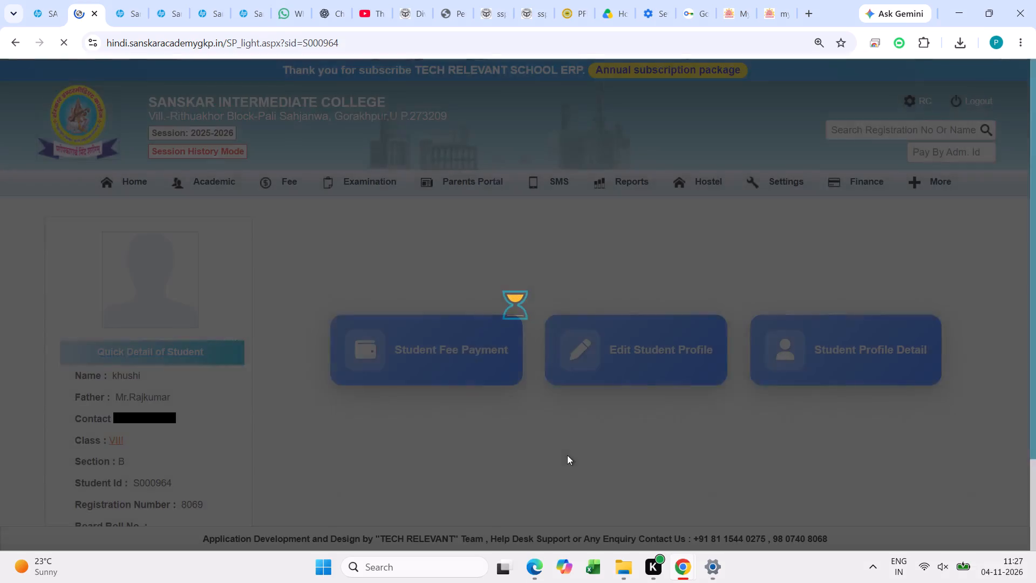
click(455, 346)
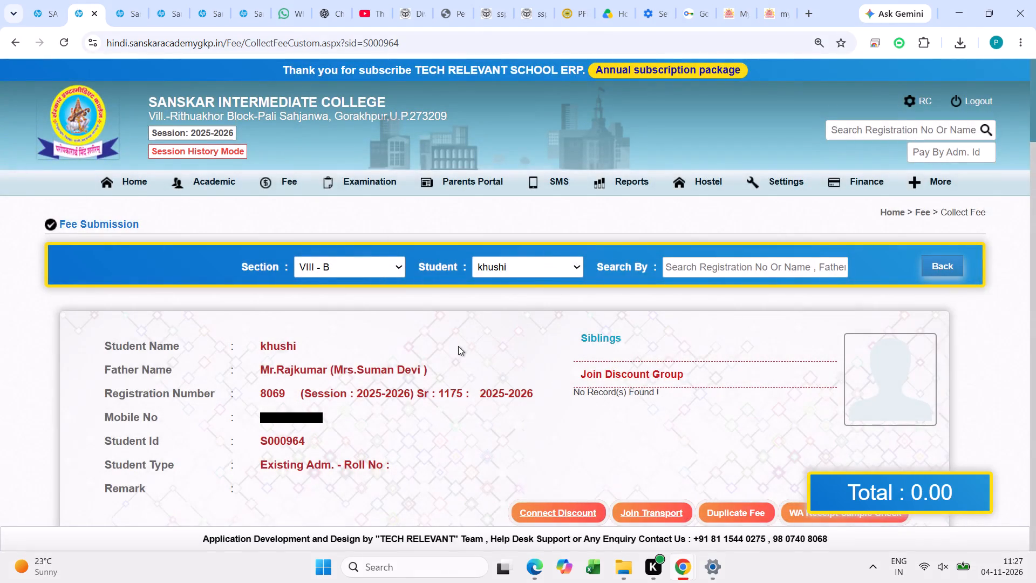
Examine Khushi's 2025-2026 fee submission page, checking the collected fees and the quarterly tuition and exam fee entries.
scroll(458, 346, down, 2)
scroll(458, 346, up, 1)
scroll(458, 346, down, 13)
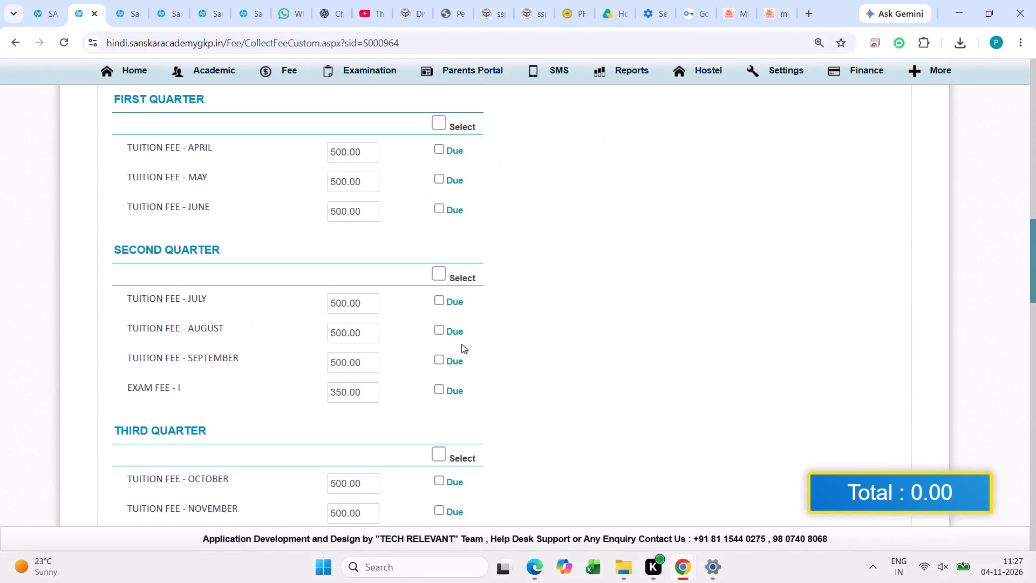
scroll(461, 344, down, 2)
scroll(461, 344, up, 1)
scroll(461, 344, down, 1)
scroll(461, 344, up, 1)
scroll(461, 344, down, 1)
scroll(461, 344, up, 1)
scroll(461, 344, down, 3)
scroll(461, 344, up, 1)
scroll(461, 344, down, 5)
scroll(461, 344, up, 3)
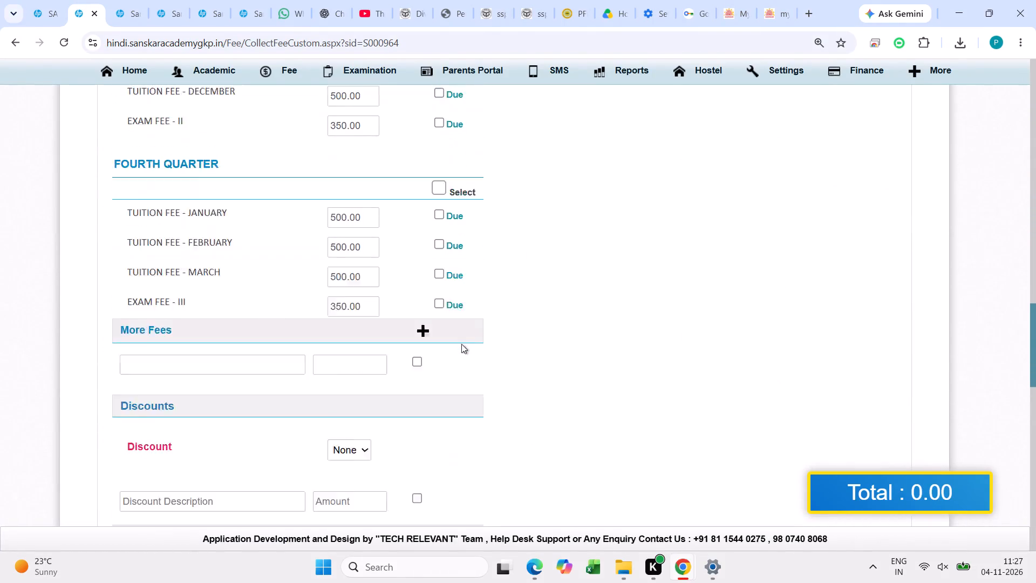
scroll(461, 344, up, 6)
scroll(461, 344, down, 1)
scroll(461, 344, up, 10)
scroll(482, 337, down, 5)
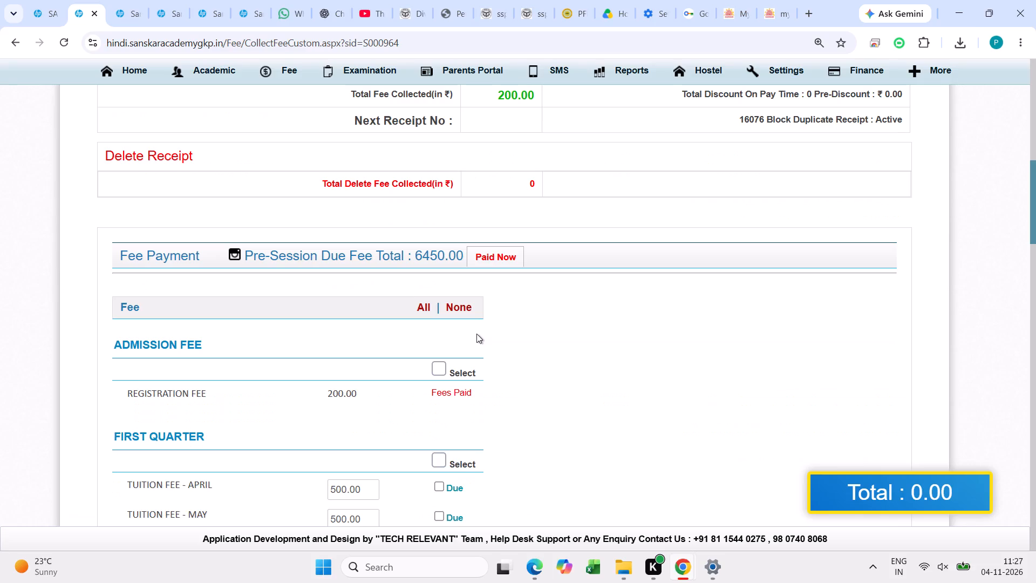
scroll(476, 334, up, 8)
scroll(476, 334, down, 1)
scroll(476, 334, up, 1)
scroll(476, 334, down, 1)
scroll(576, 260, up, 2)
Set the Session History Mode back to -None- in the RC user profile.
click(904, 103)
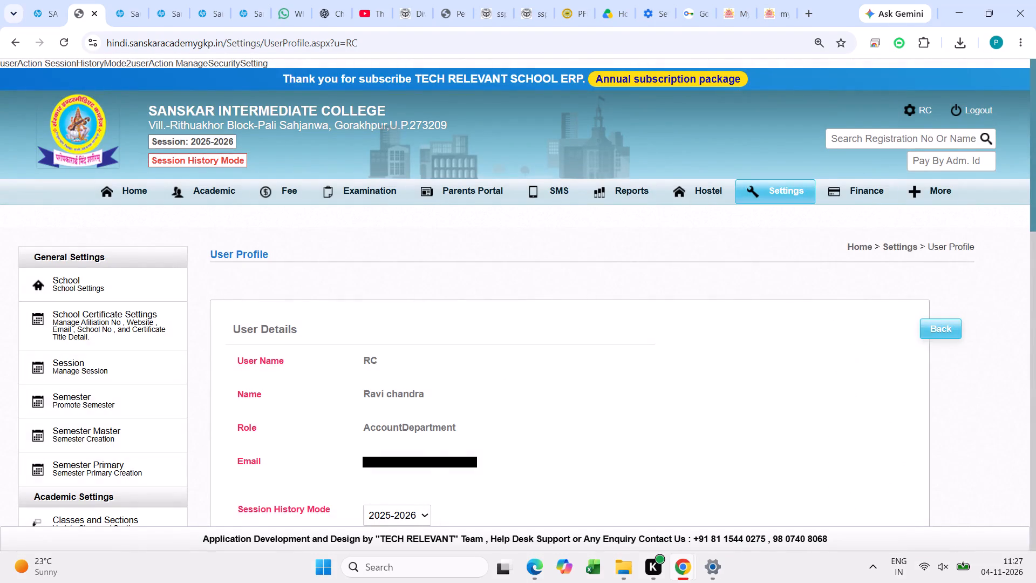
click(396, 522)
click(404, 306)
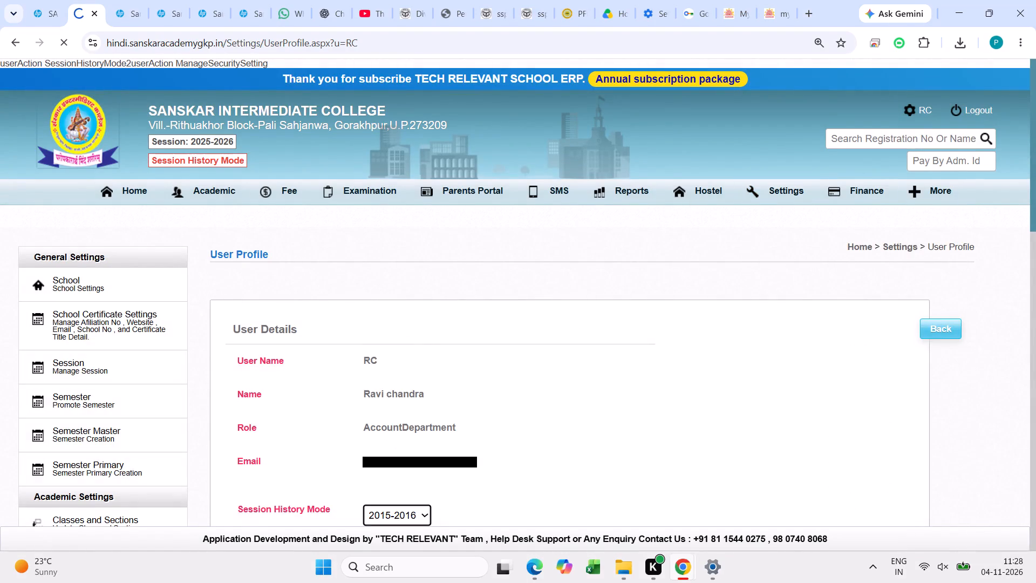
click(391, 511)
click(391, 511)
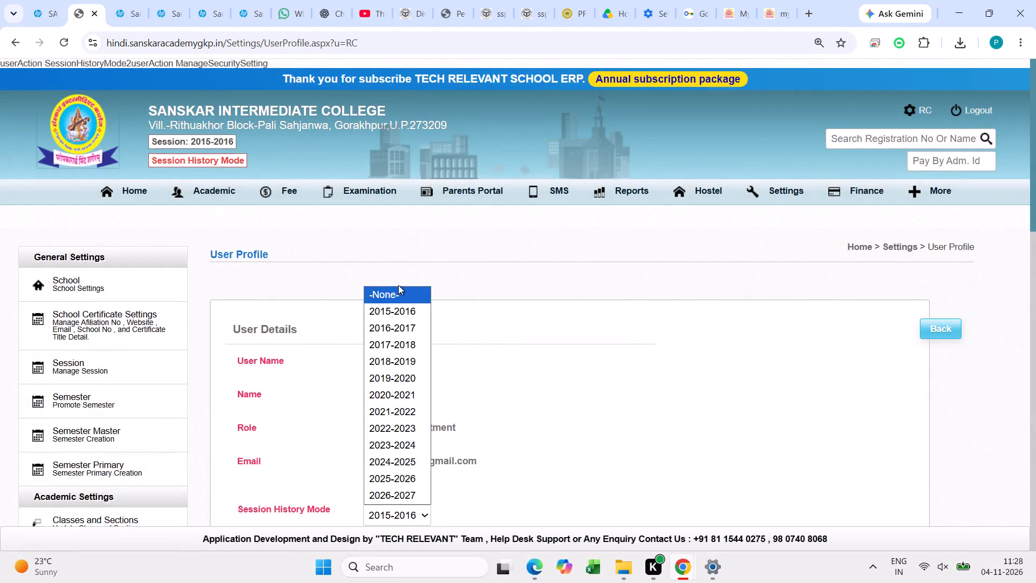
click(397, 292)
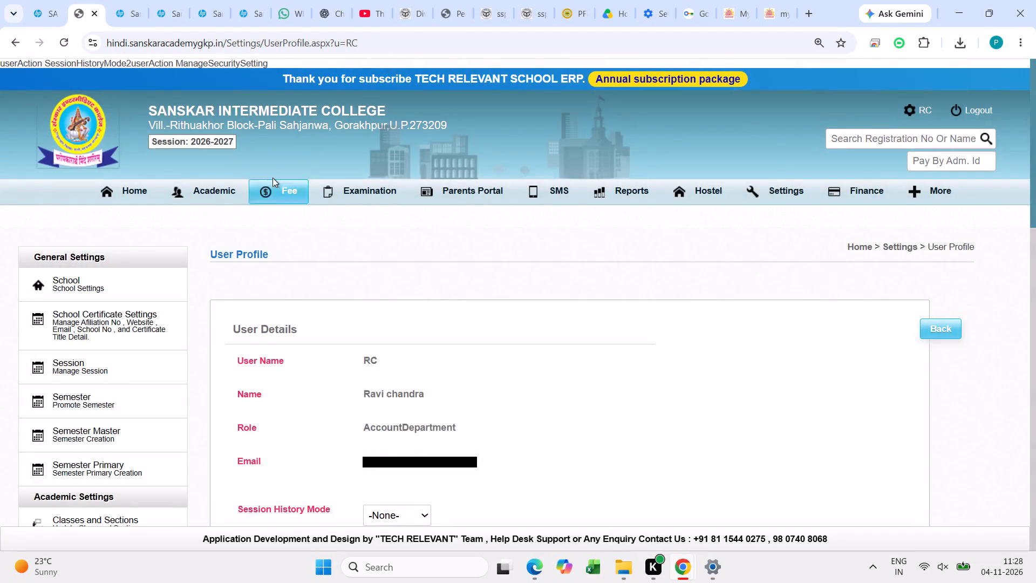
Open the Fee section and place the browser window side by side with the 11TH 1 TO 100 folder.
click(288, 198)
key(super+Left)
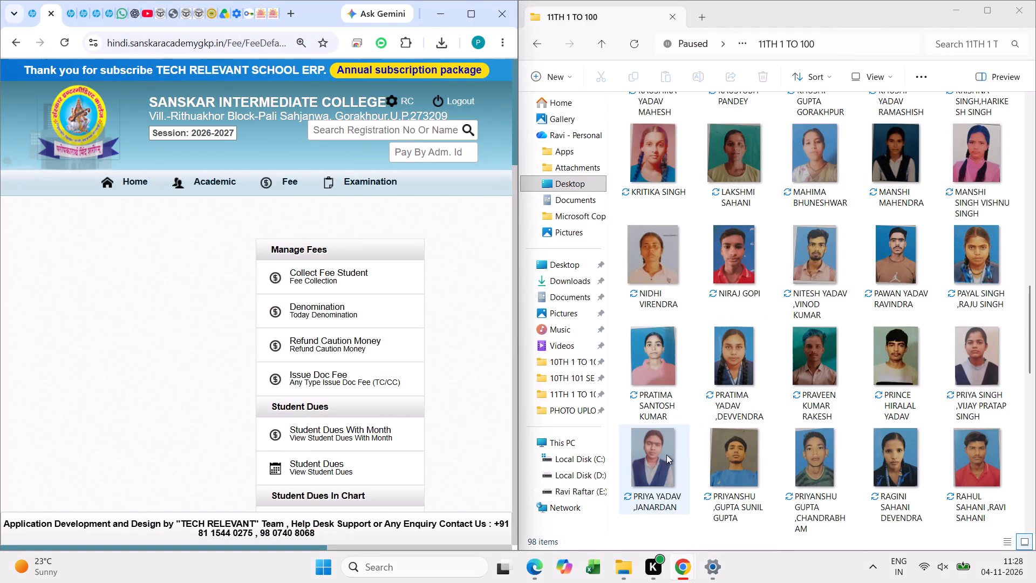
click(396, 132)
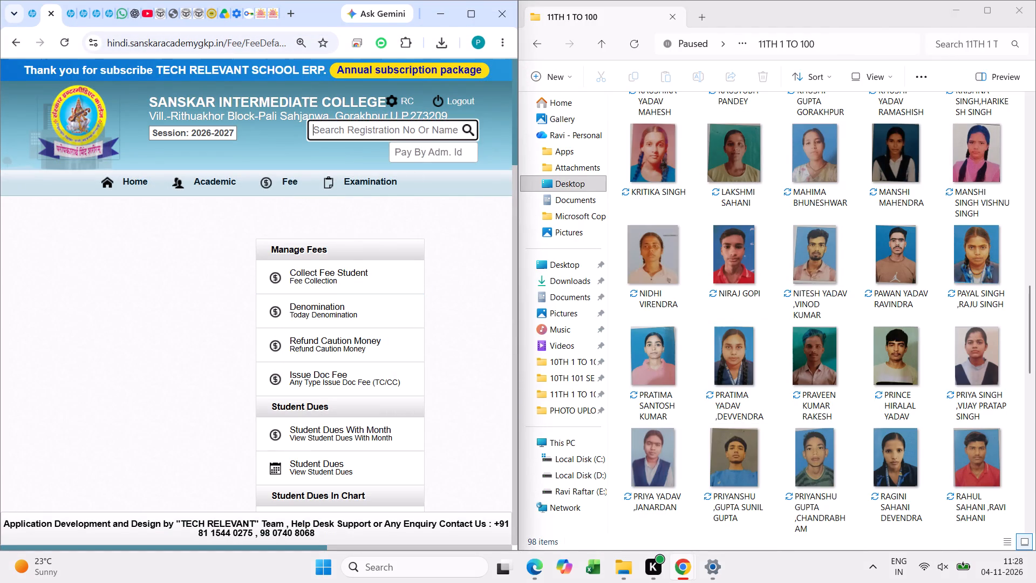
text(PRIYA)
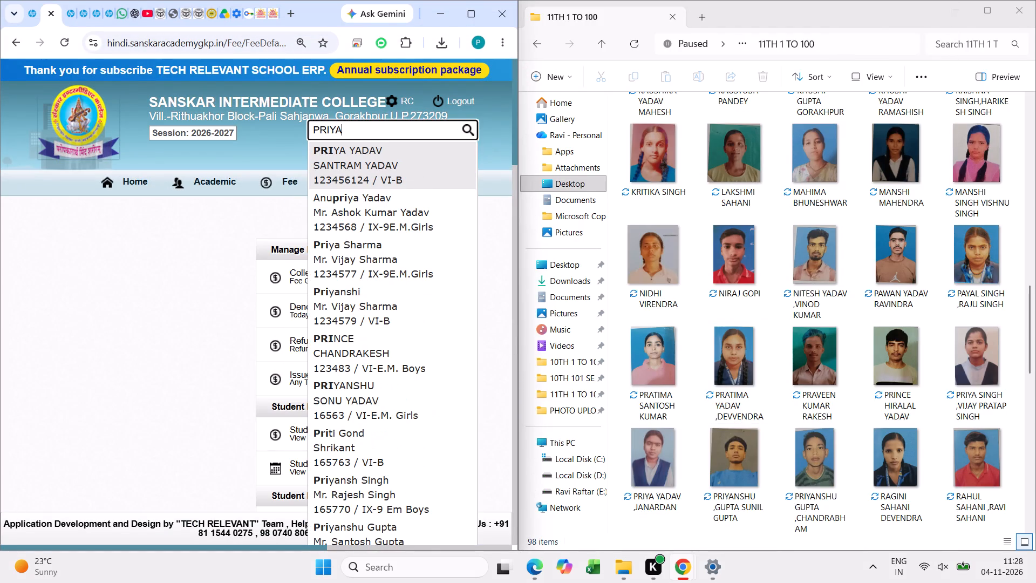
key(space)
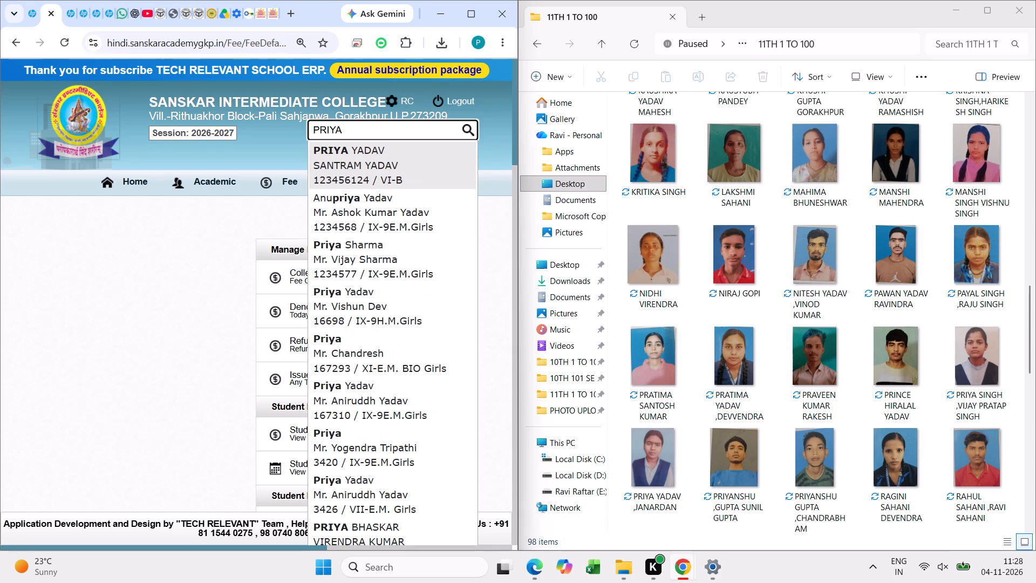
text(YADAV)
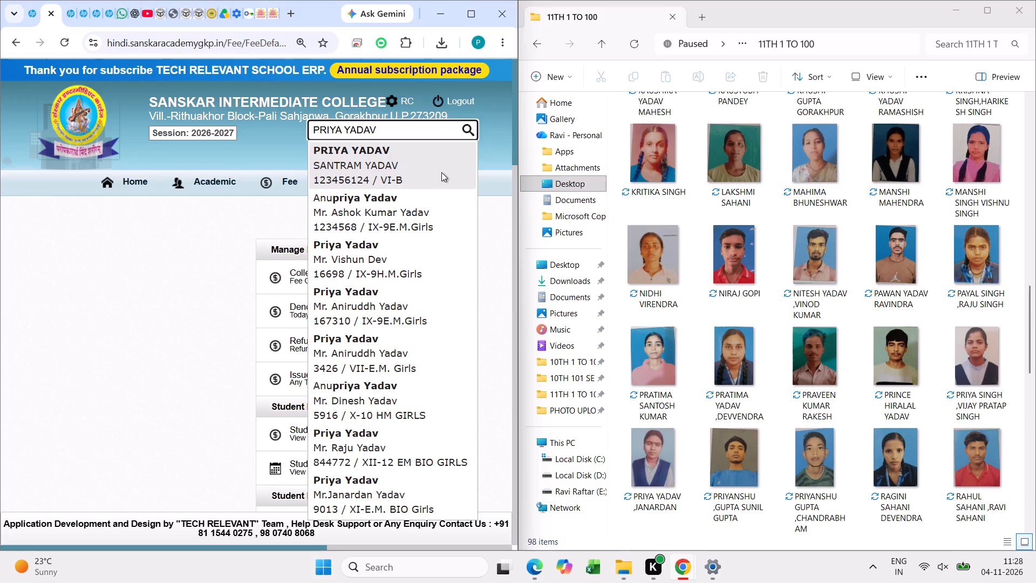
click(395, 478)
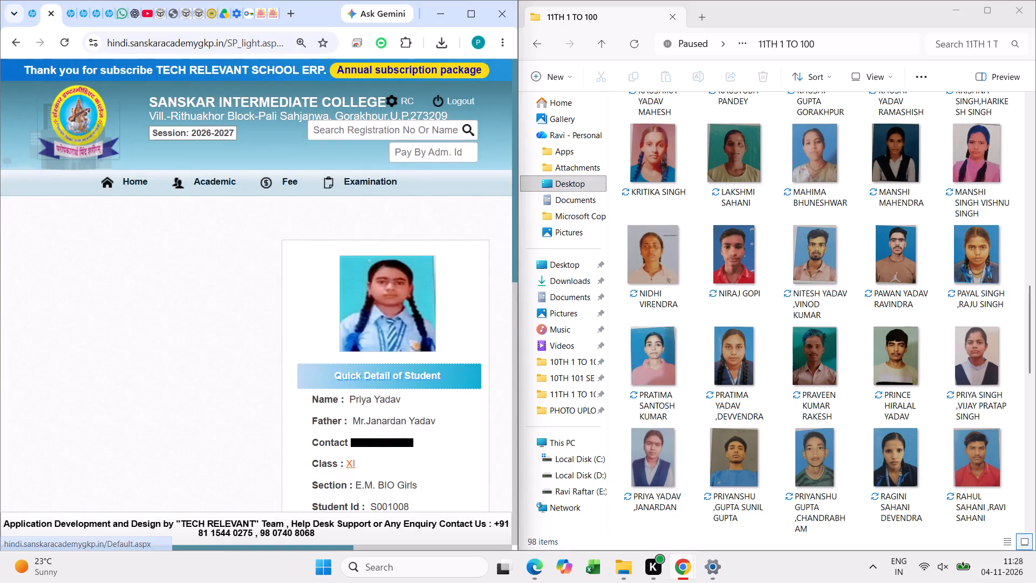
click(352, 124)
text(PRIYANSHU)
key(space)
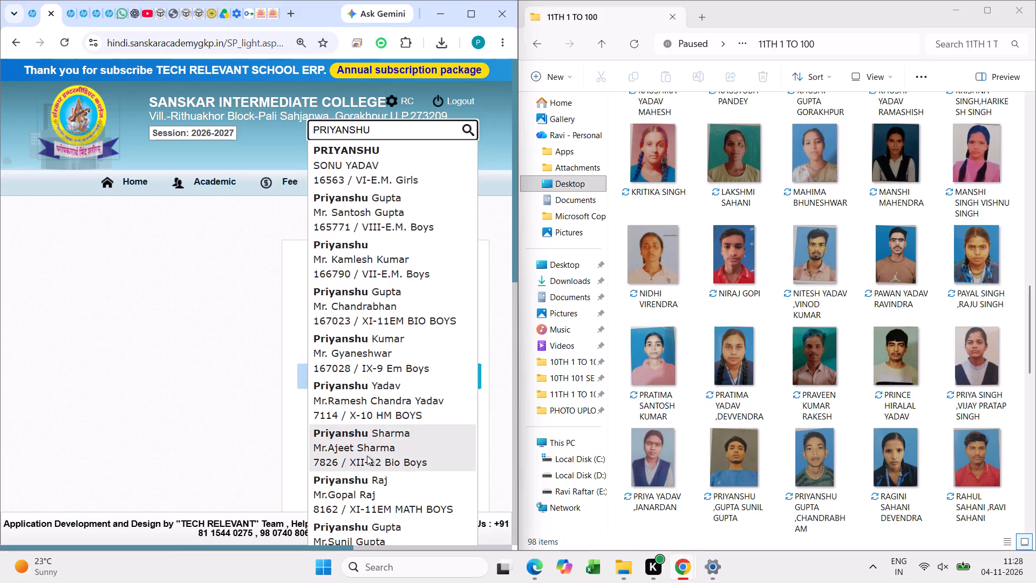
scroll(374, 462, up, 1)
scroll(374, 462, down, 1)
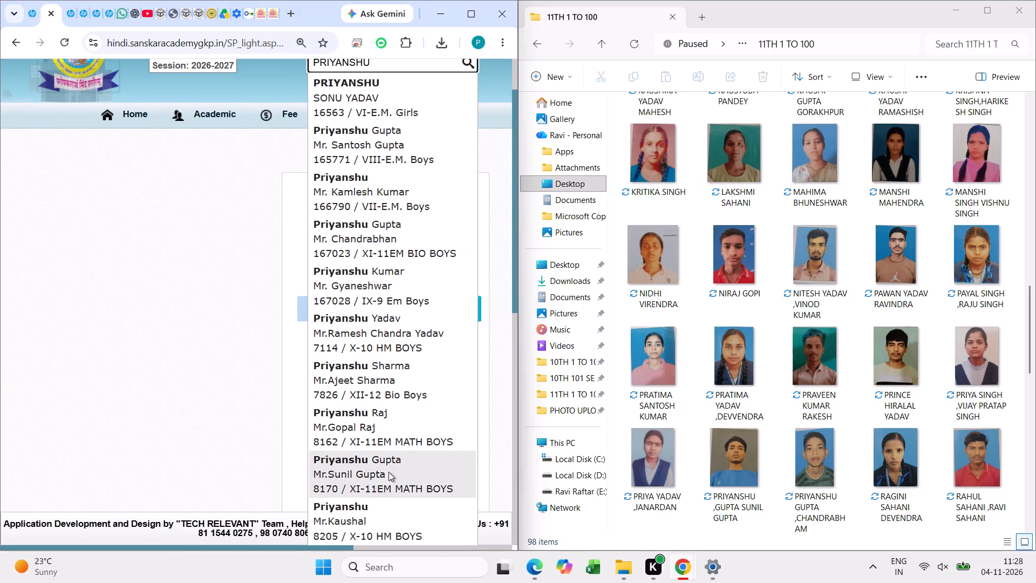
click(392, 472)
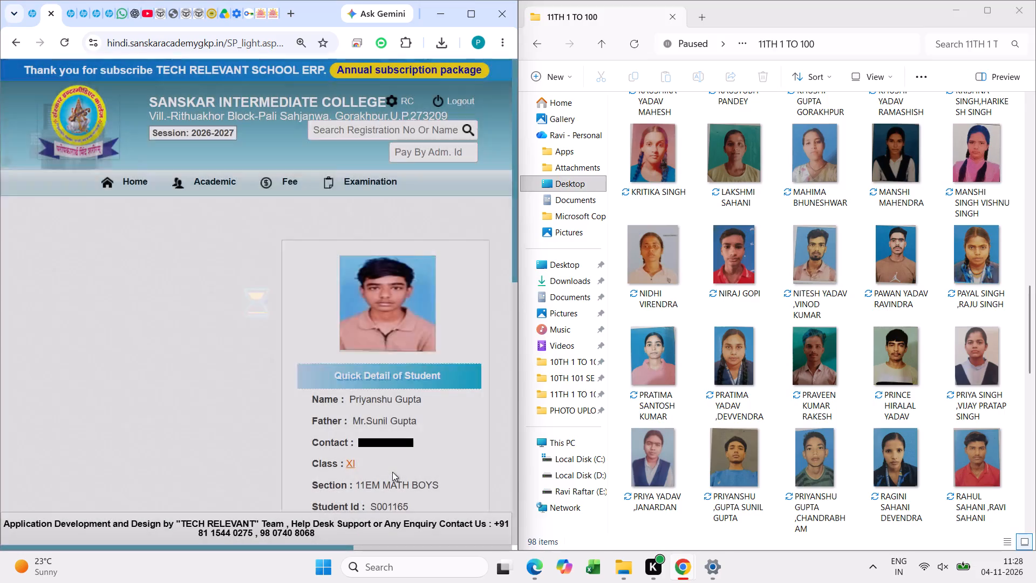
scroll(392, 472, down, 1)
scroll(389, 306, up, 2)
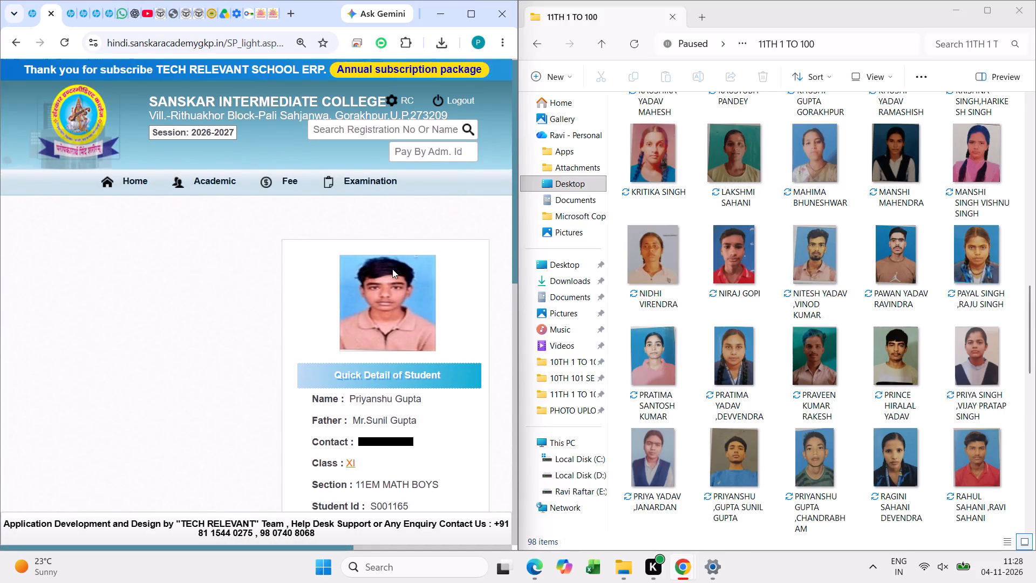
click(373, 126)
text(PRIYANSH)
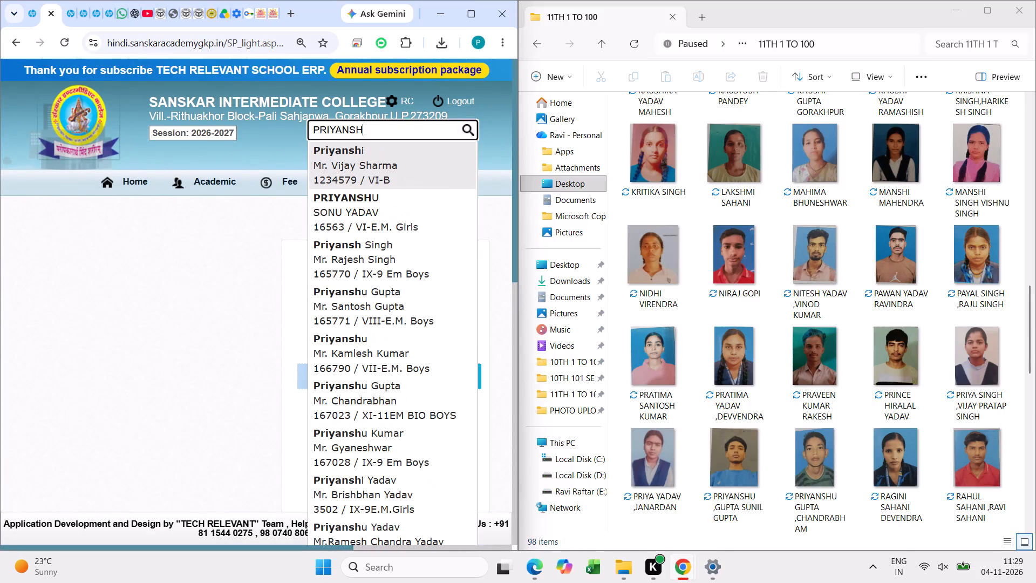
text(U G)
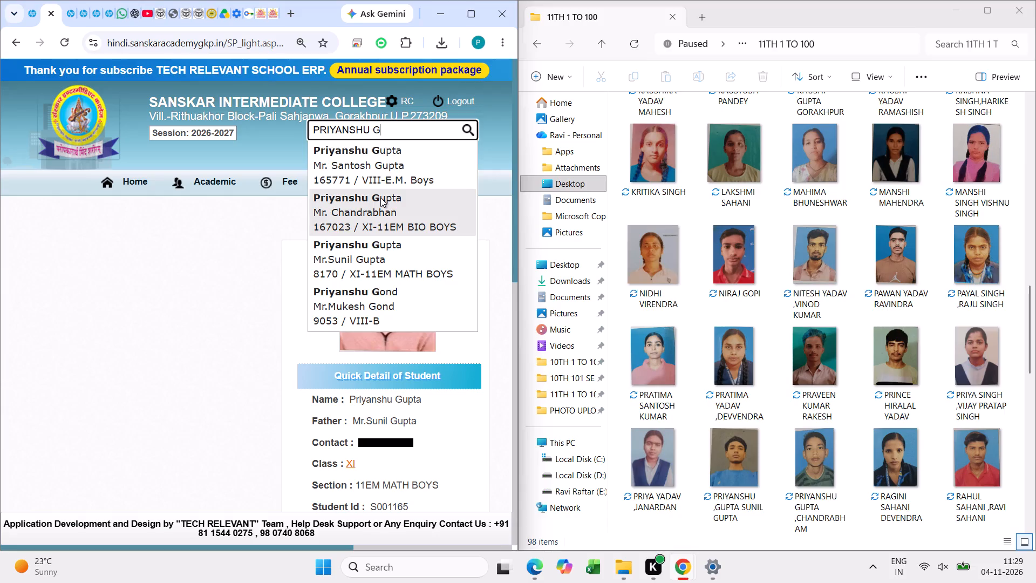
click(380, 198)
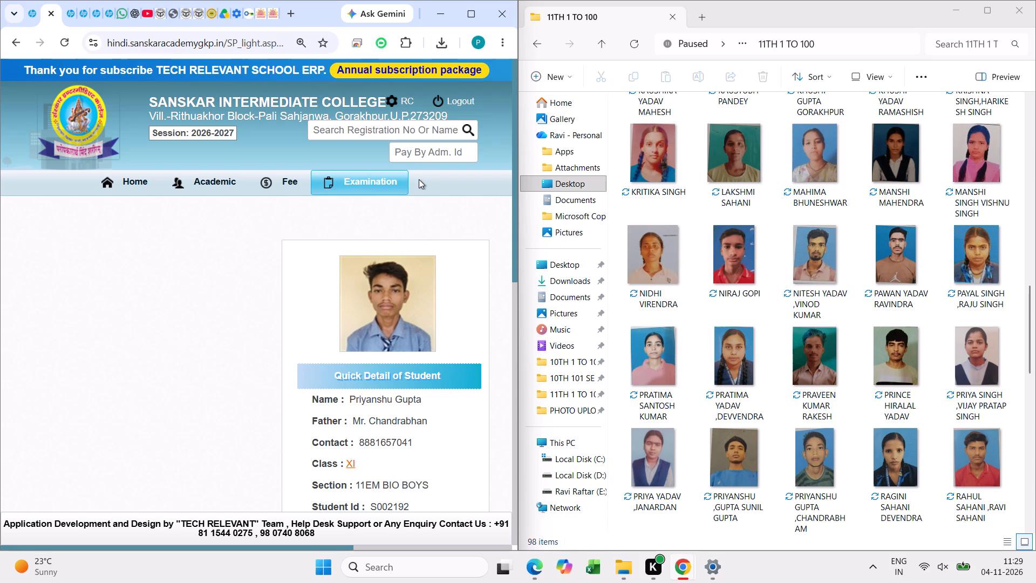
click(390, 139)
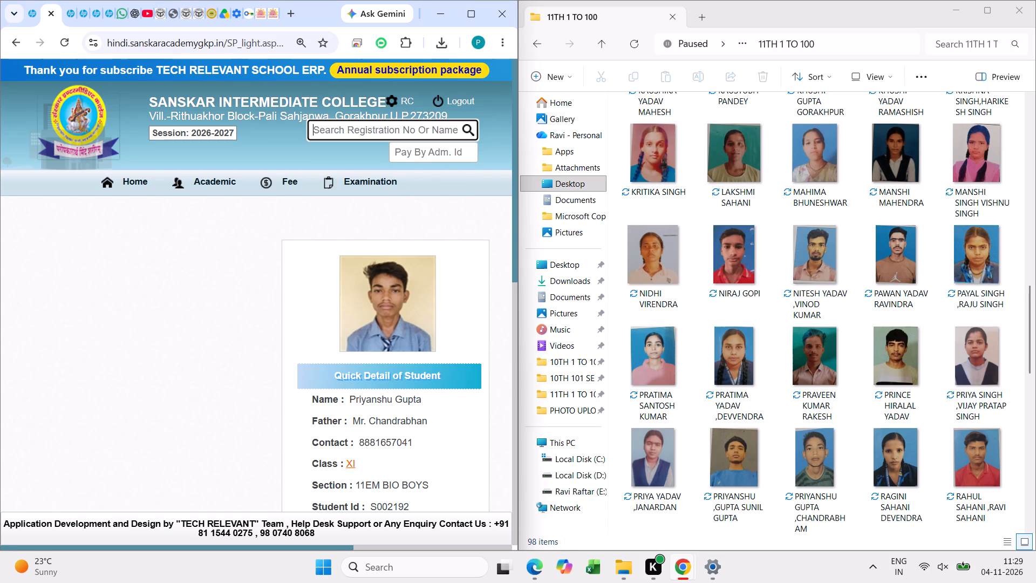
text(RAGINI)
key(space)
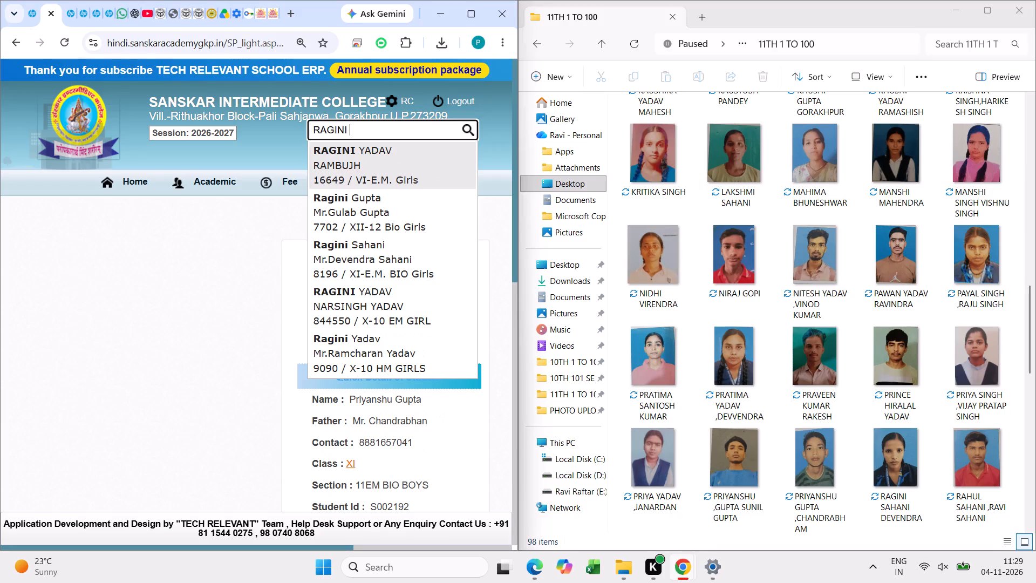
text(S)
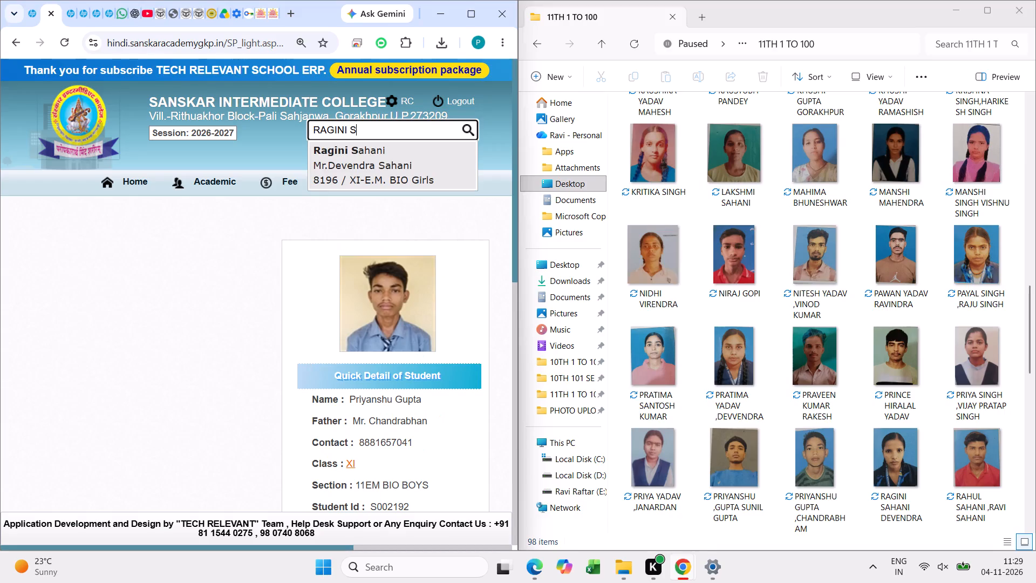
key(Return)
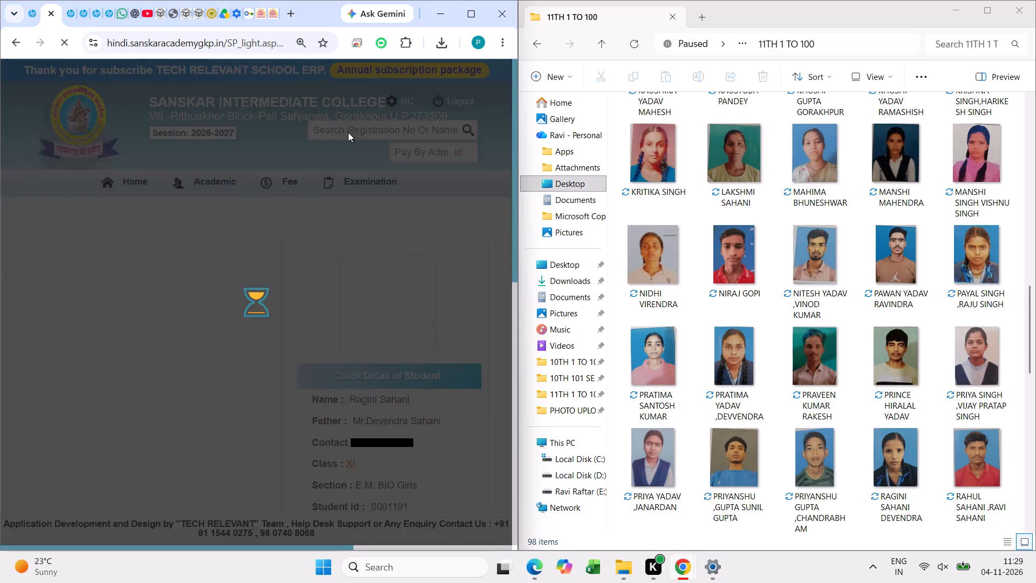
scroll(385, 358, down, 8)
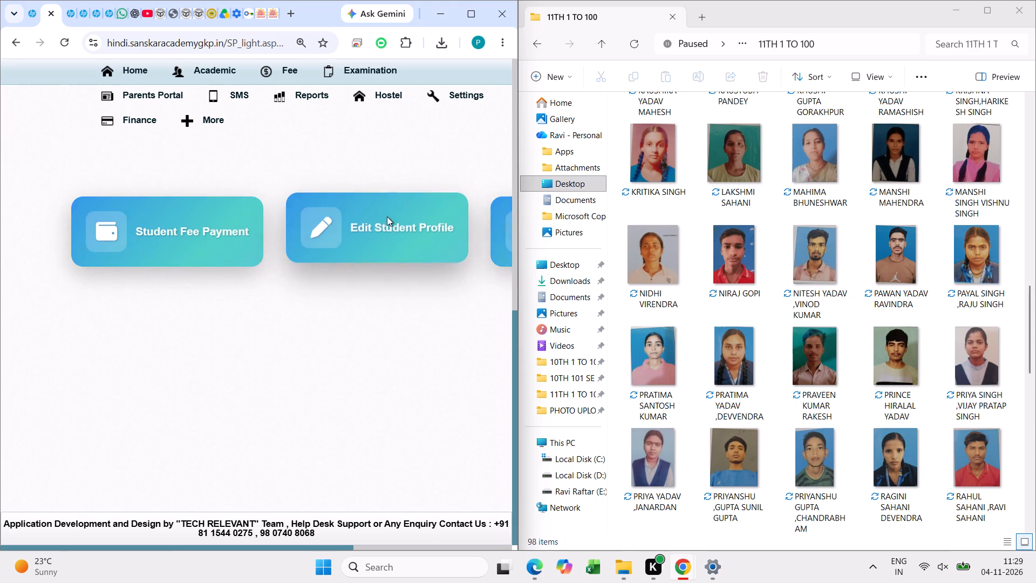
click(387, 216)
click(388, 226)
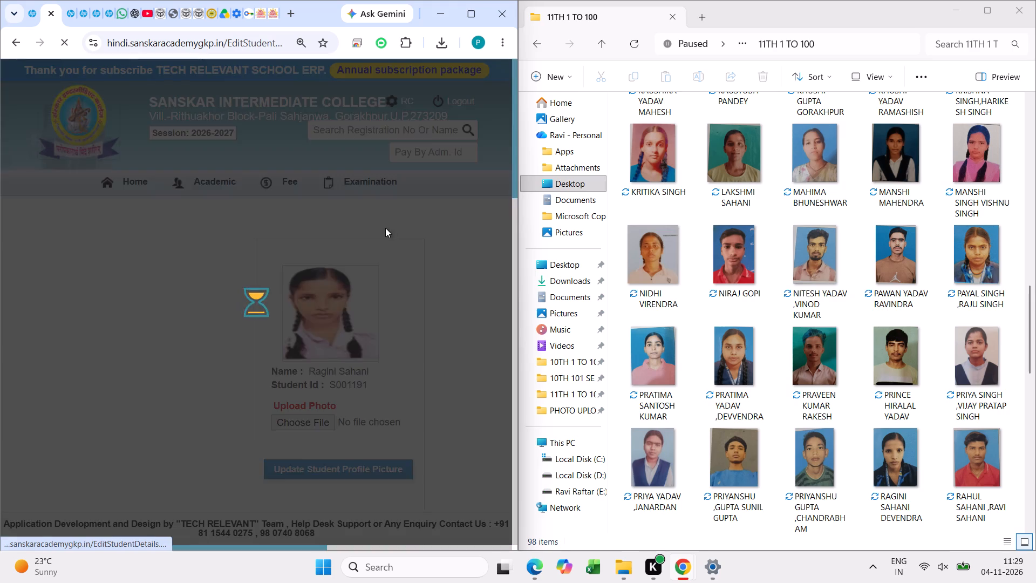
scroll(359, 316, down, 4)
click(101, 209)
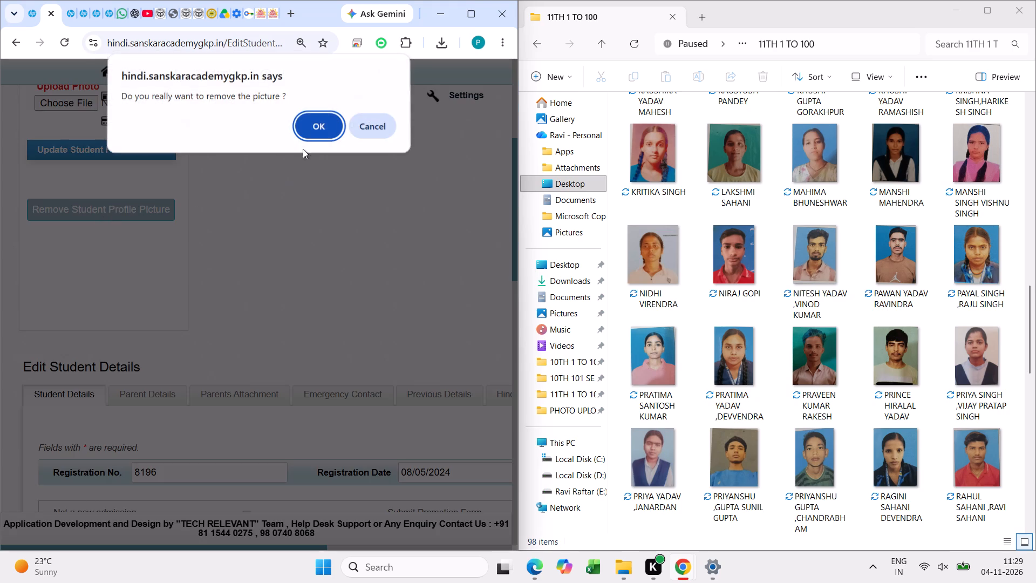
click(316, 124)
scroll(433, 335, up, 3)
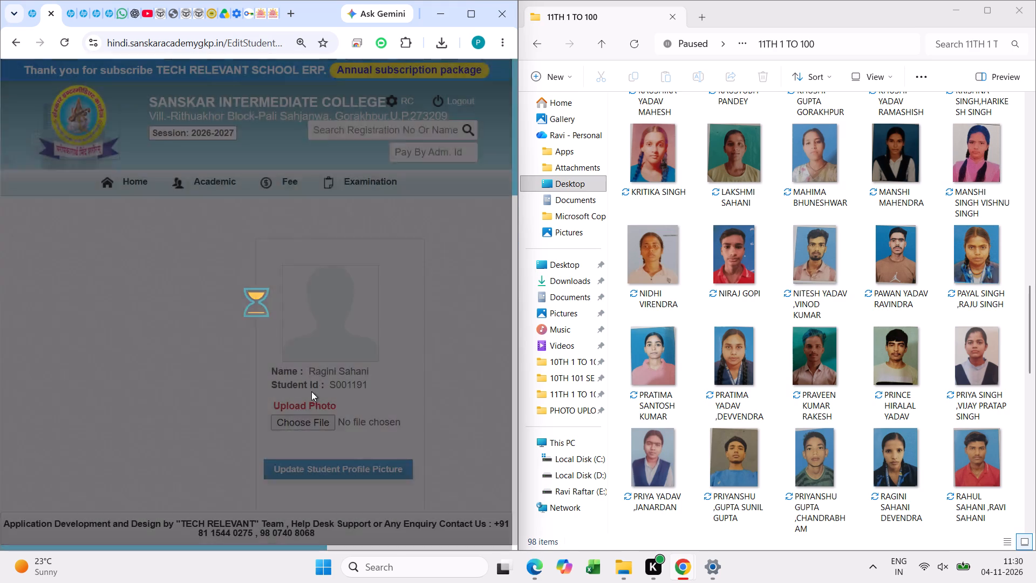
Upload Ragini's photo (Devendra's daughter) from the 11TH 1 TO 100 folder and update her student profile picture.
click(310, 426)
click(312, 419)
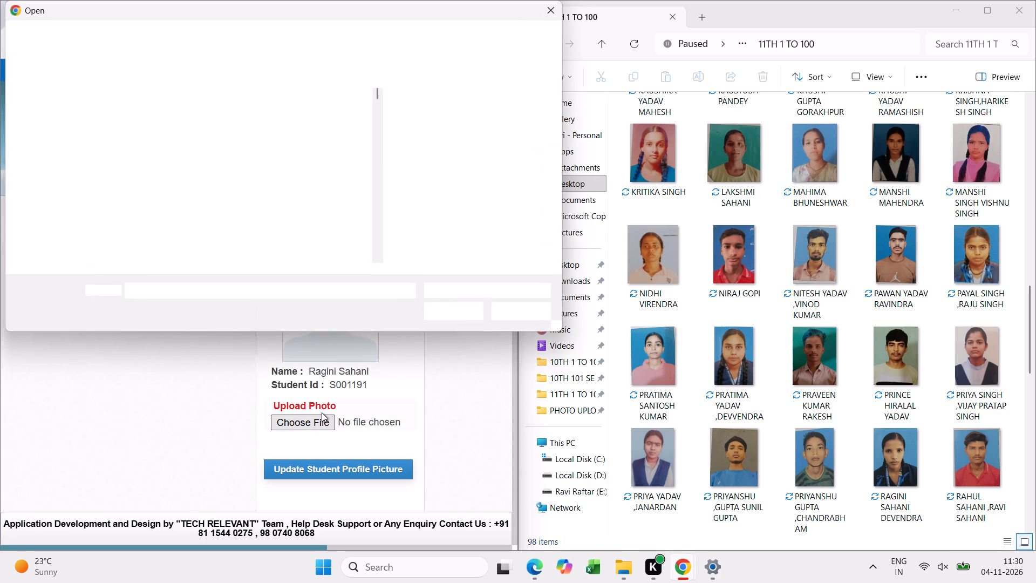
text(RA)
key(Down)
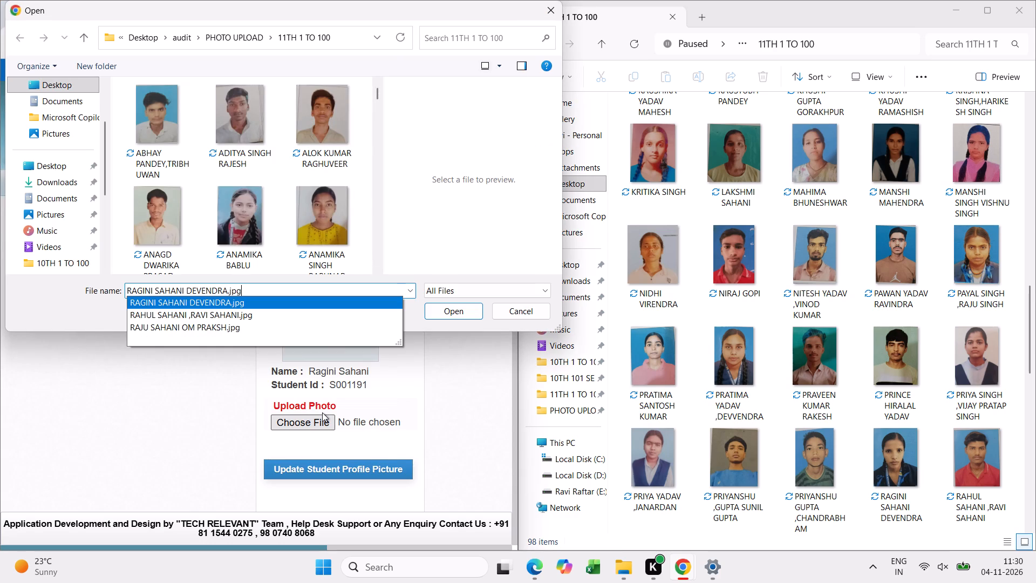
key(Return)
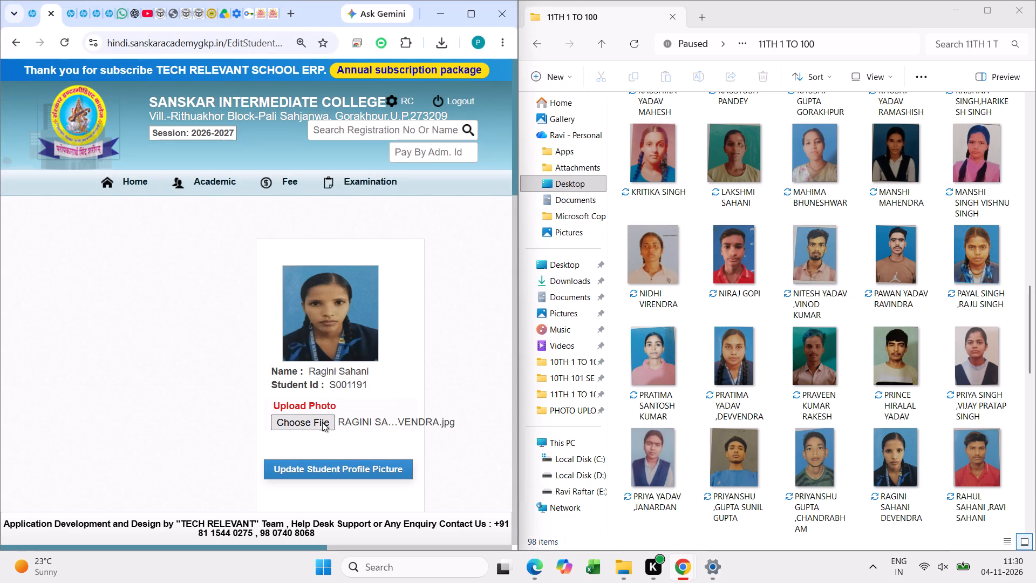
click(325, 479)
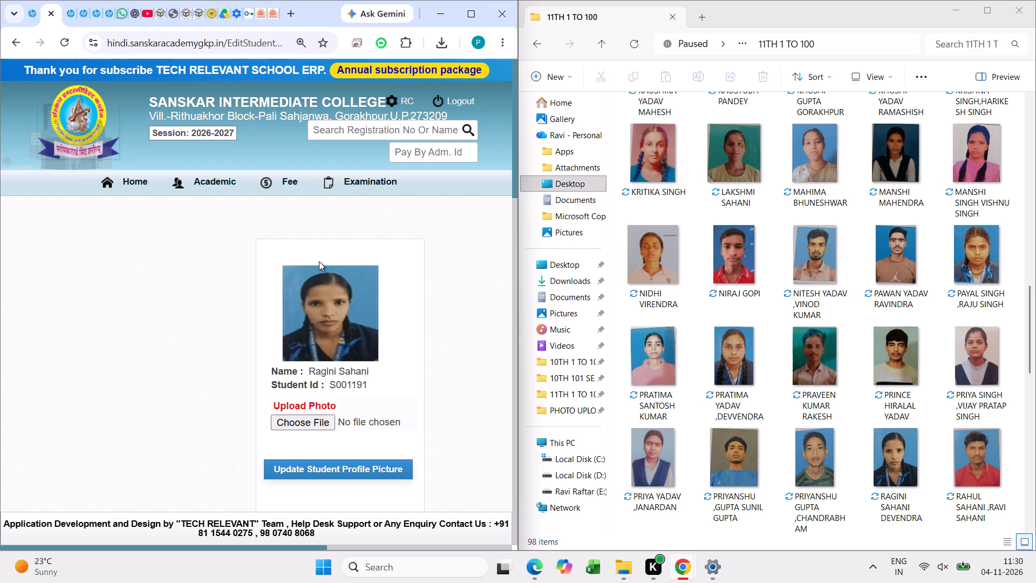
click(344, 134)
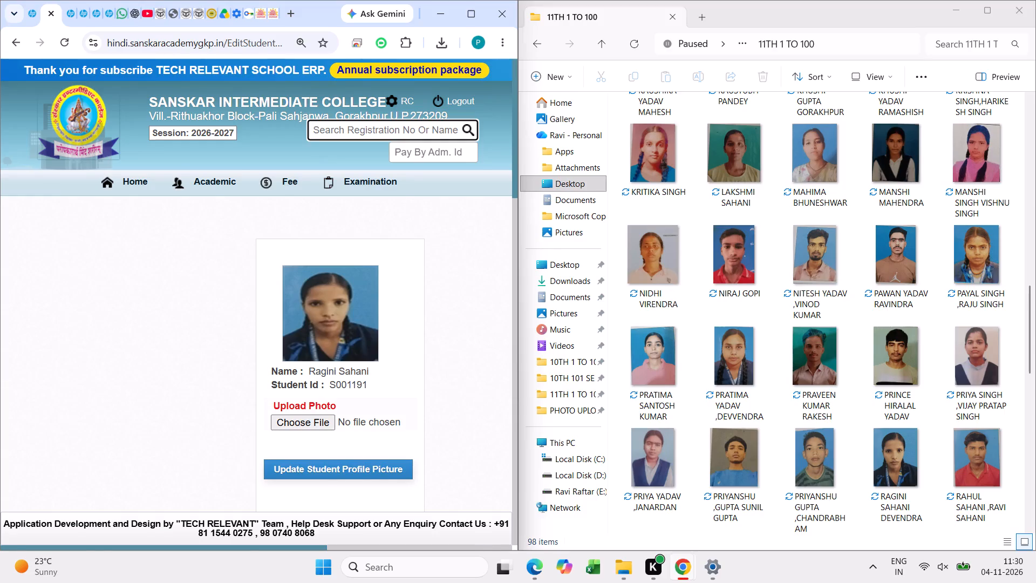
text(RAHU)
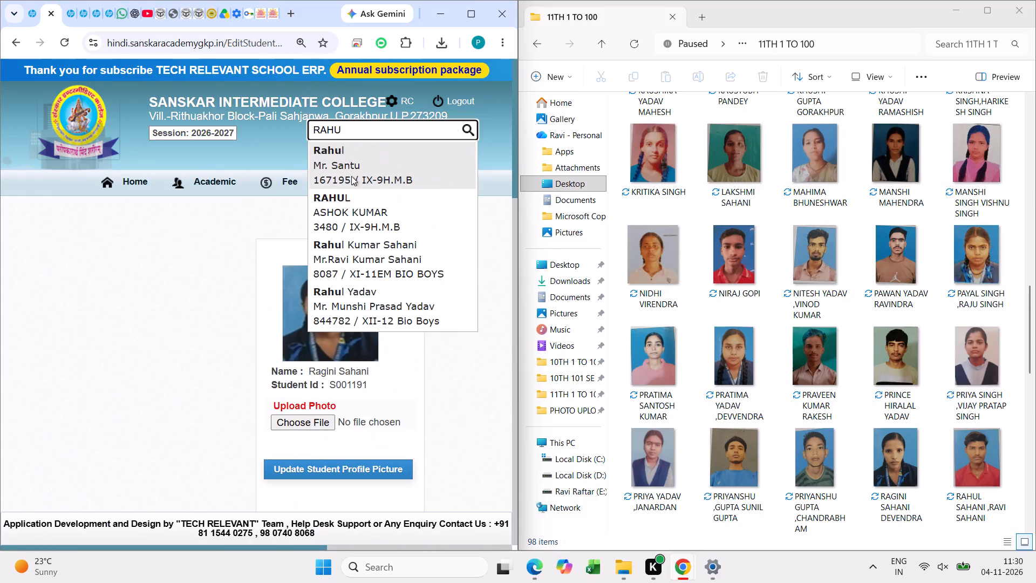
click(362, 250)
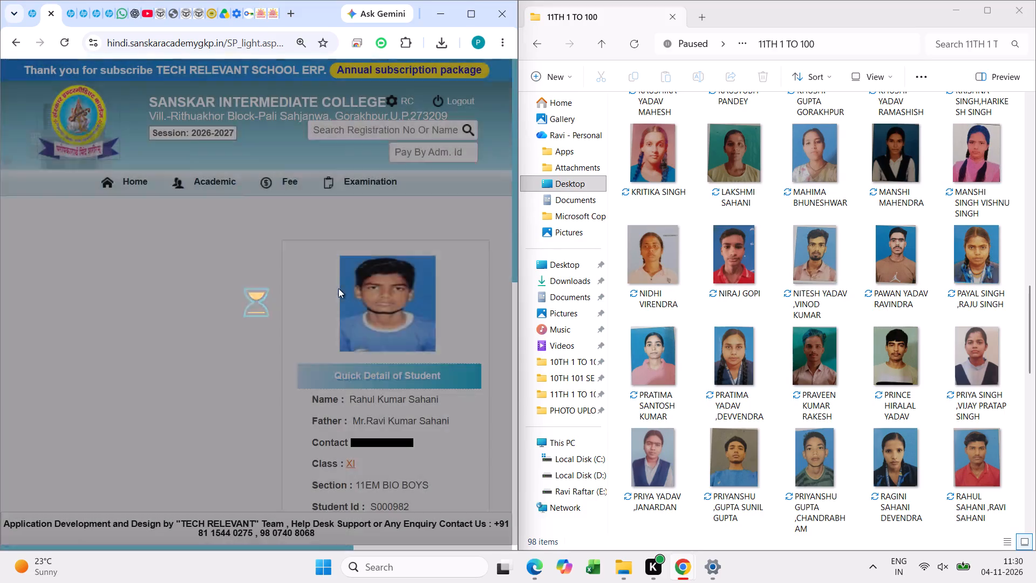
scroll(385, 401, down, 4)
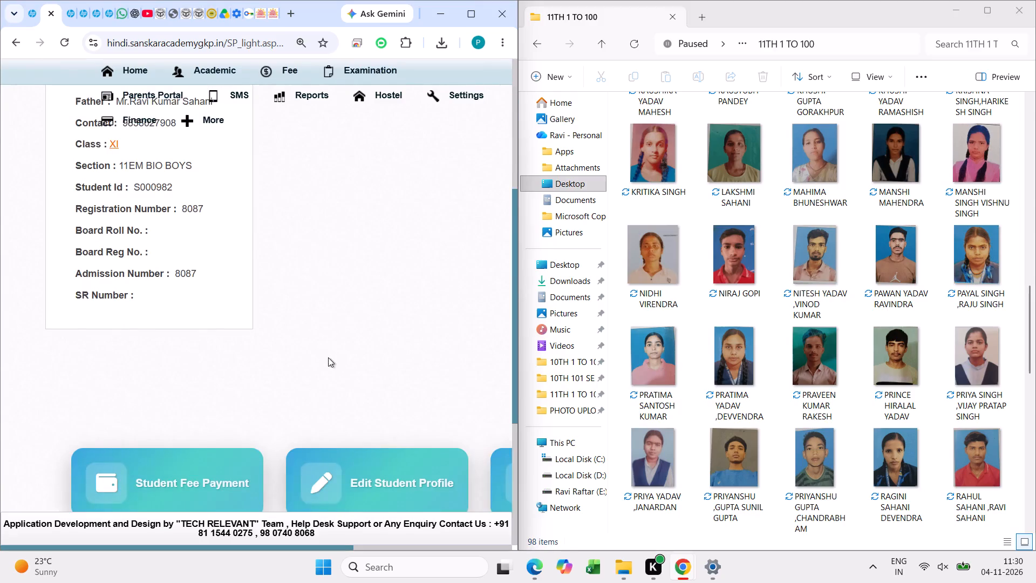
scroll(325, 344, down, 1)
click(358, 397)
click(369, 405)
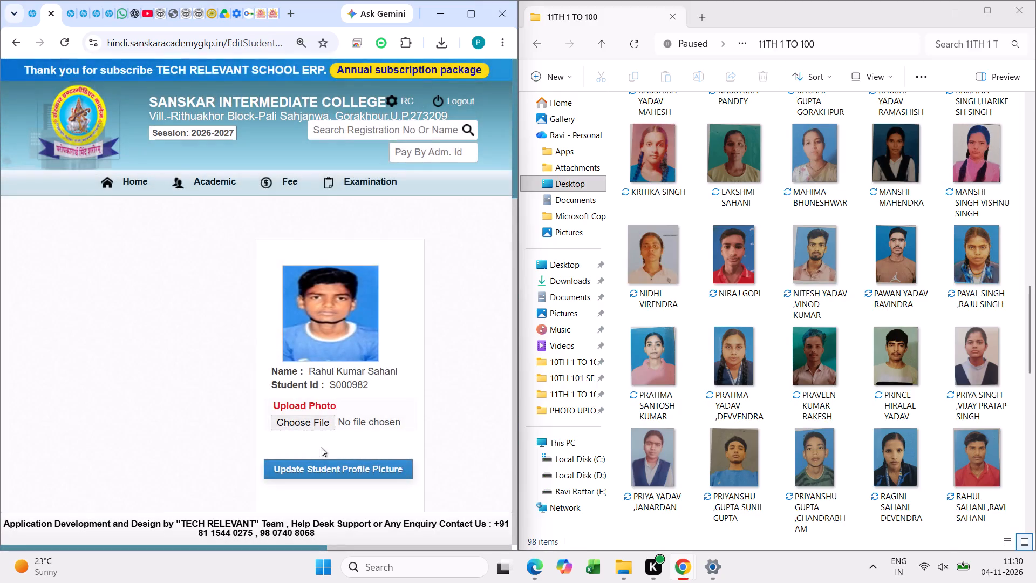
scroll(321, 447, down, 1)
scroll(321, 447, up, 1)
scroll(320, 444, down, 1)
click(319, 458)
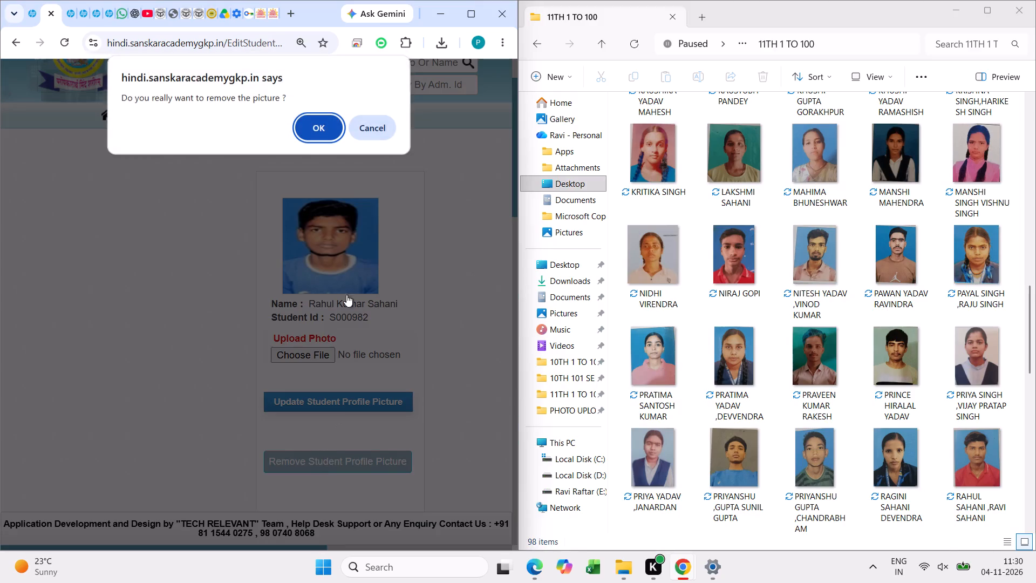
click(317, 127)
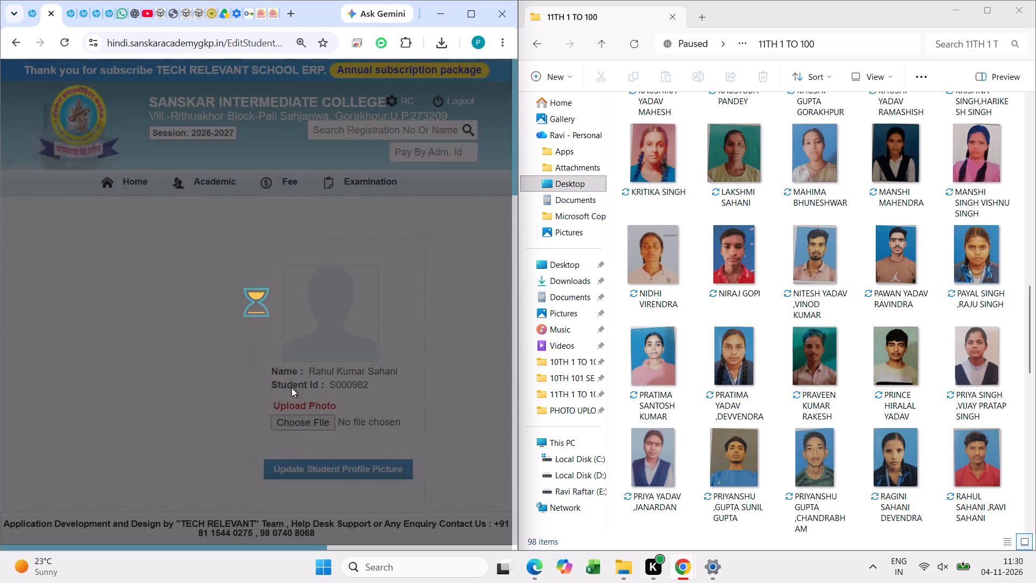
Upload the photo of Rahul, Ravi's son, from the 11TH 1 TO 100 folder and update his student profile picture.
click(280, 419)
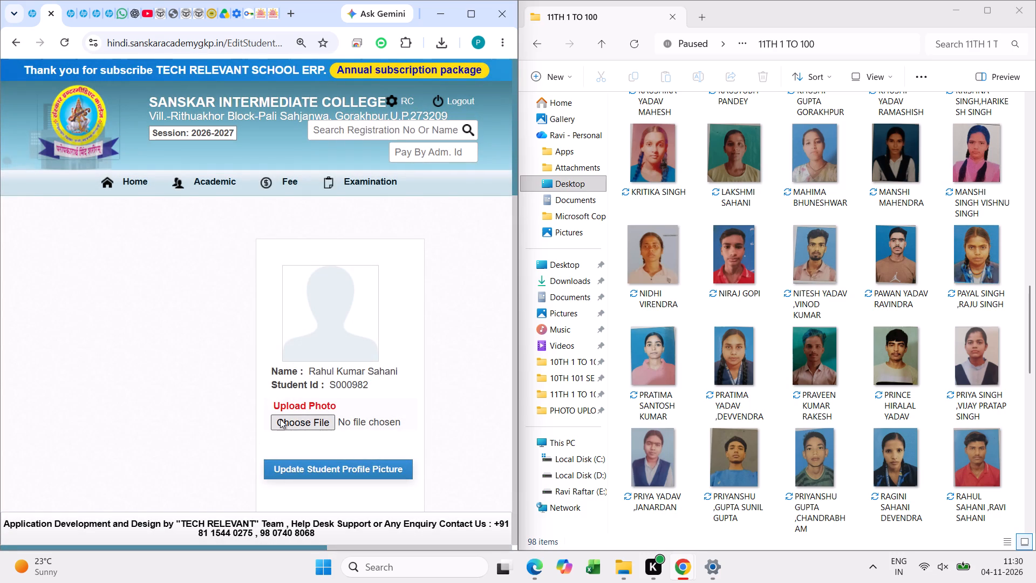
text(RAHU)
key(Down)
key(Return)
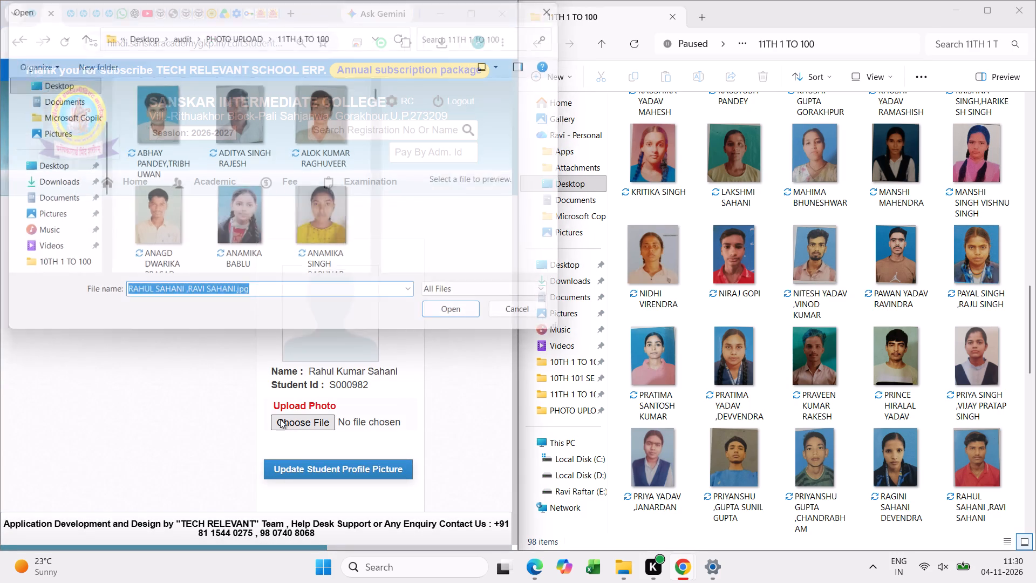
scroll(256, 437, down, 2)
scroll(255, 447, up, 1)
scroll(255, 447, down, 1)
click(160, 278)
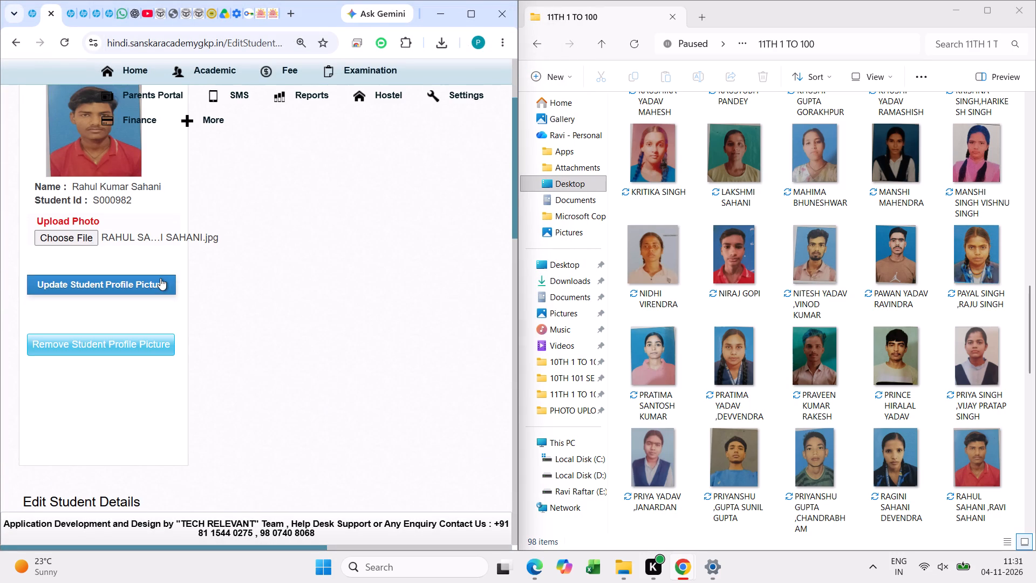
drag(1028, 355, 1035, 432)
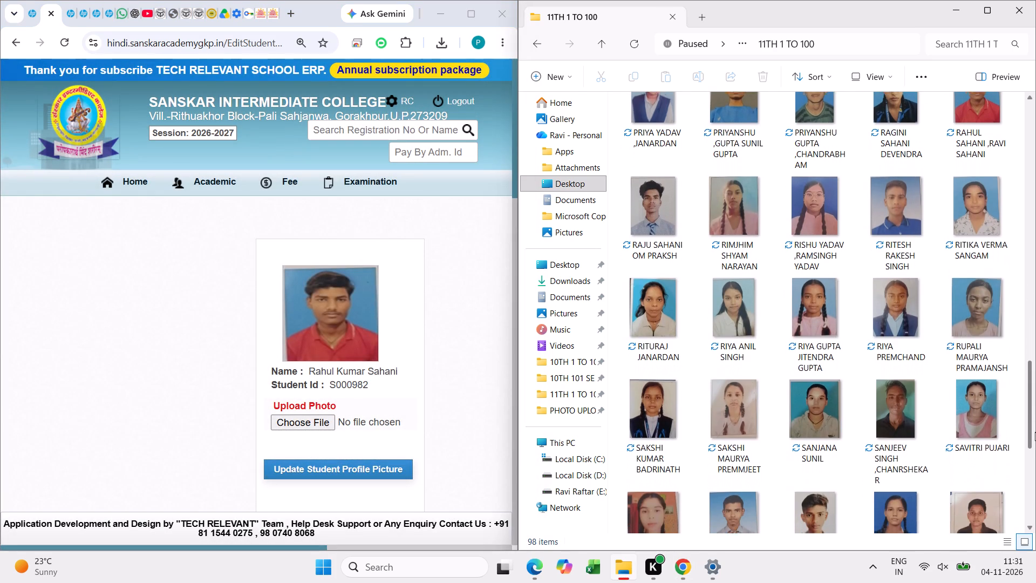
drag(1035, 432, 1035, 437)
click(397, 126)
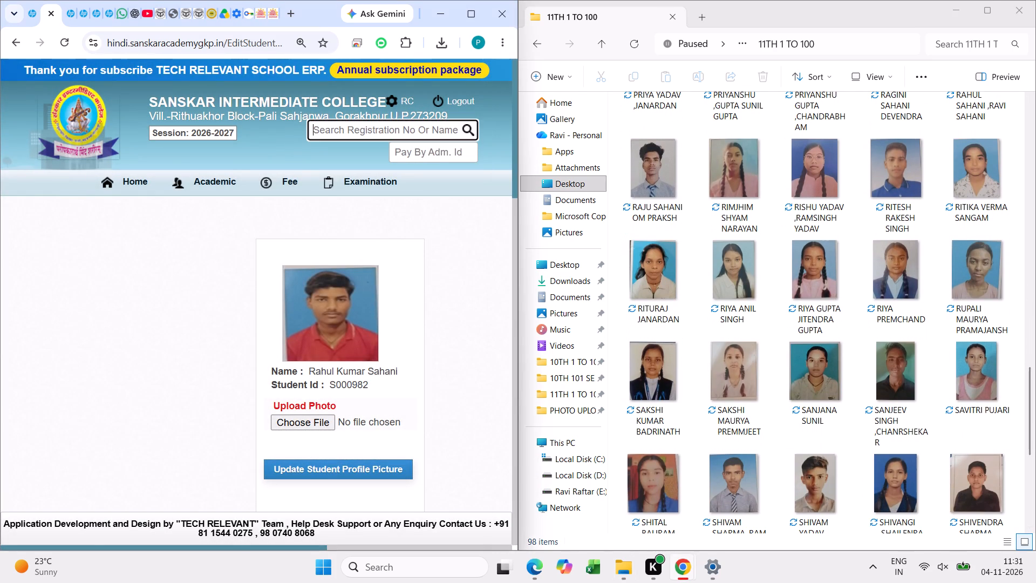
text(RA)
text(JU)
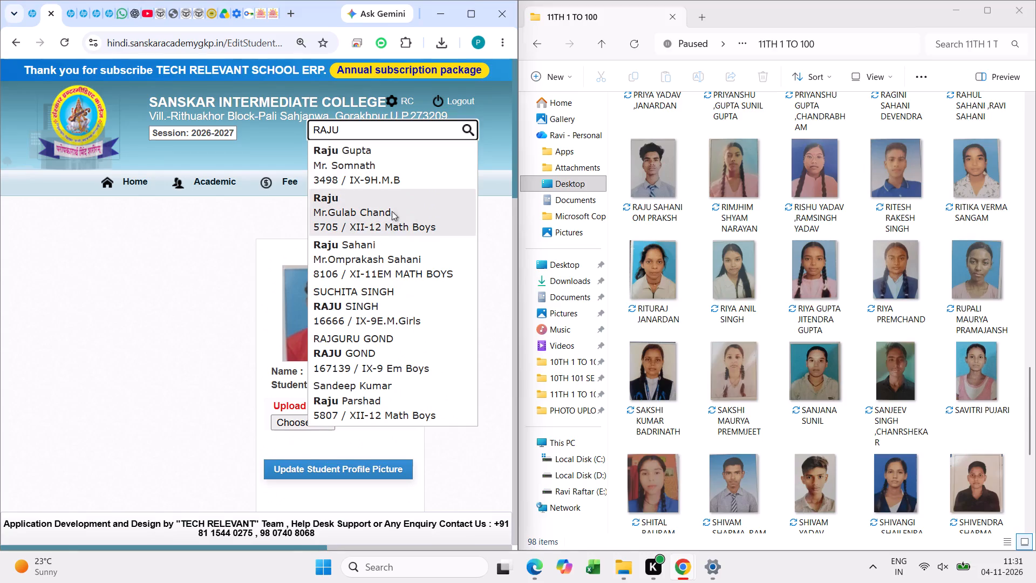
click(388, 270)
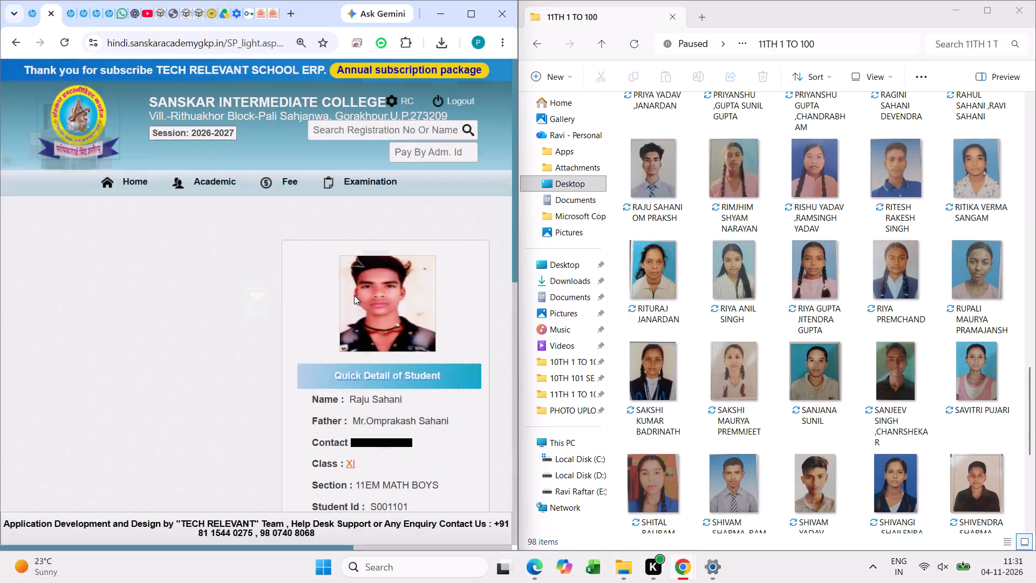
scroll(352, 363, down, 2)
scroll(352, 364, up, 1)
scroll(352, 364, down, 5)
click(361, 343)
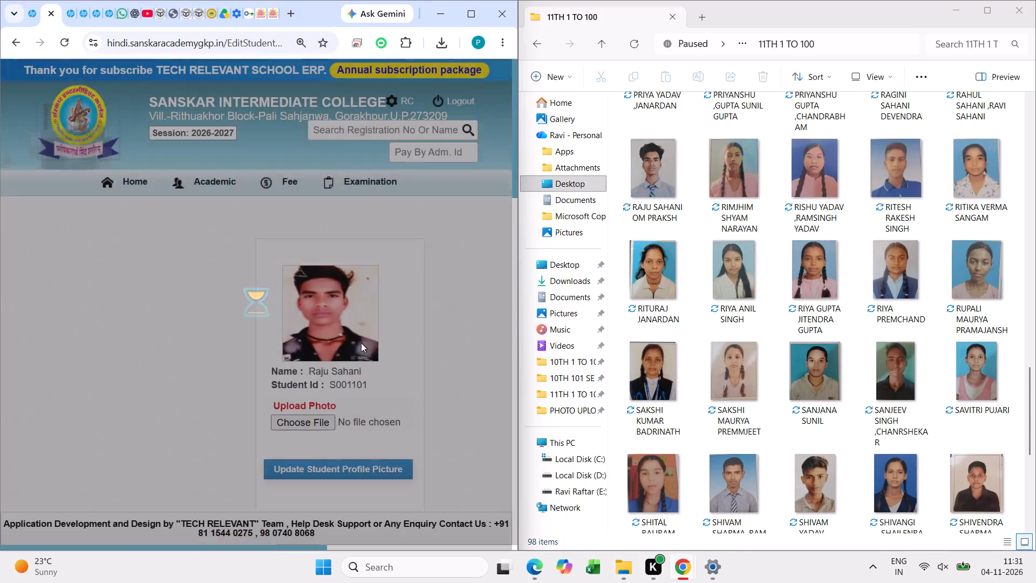
scroll(356, 350, down, 4)
click(100, 199)
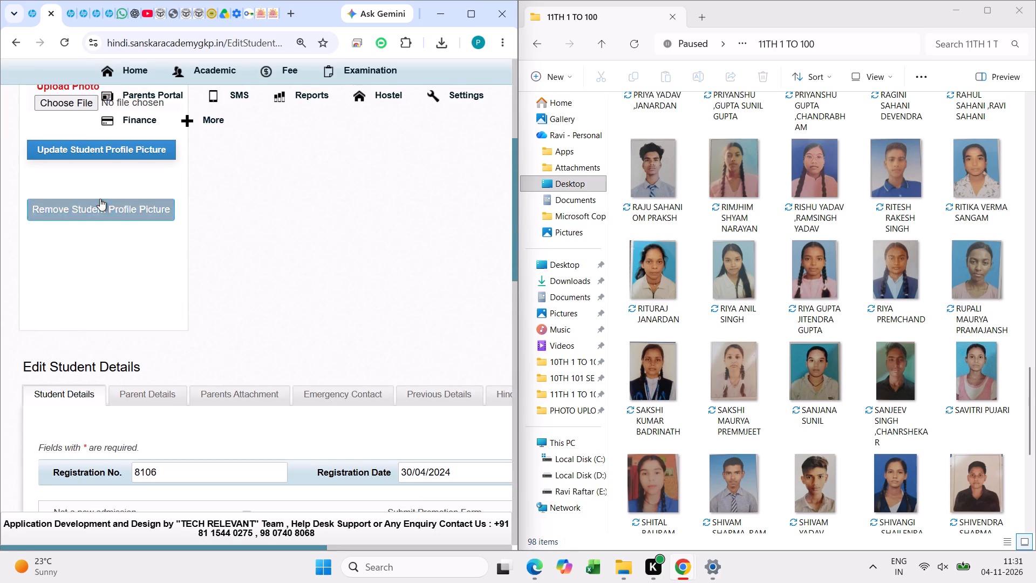
click(313, 126)
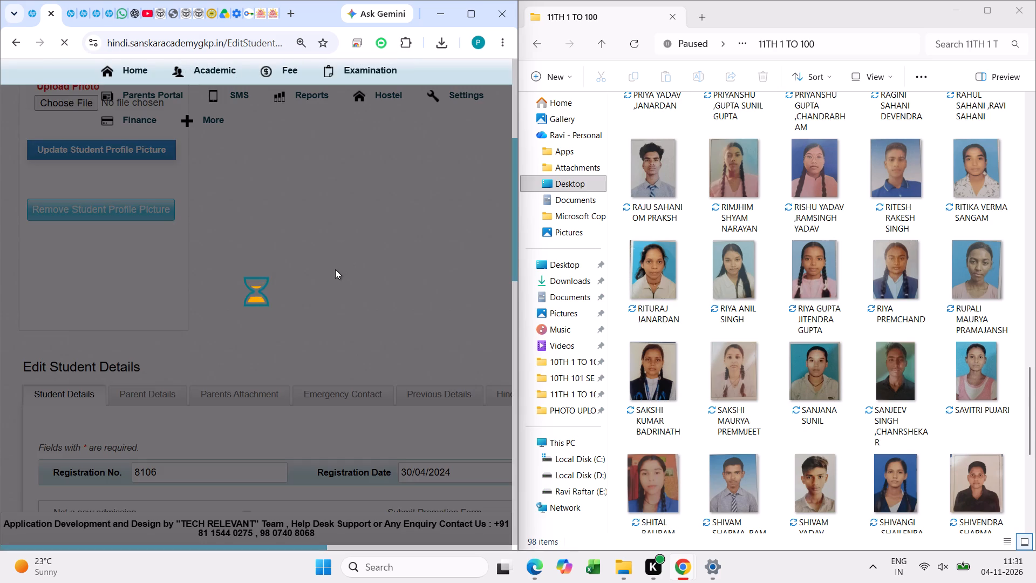
click(298, 423)
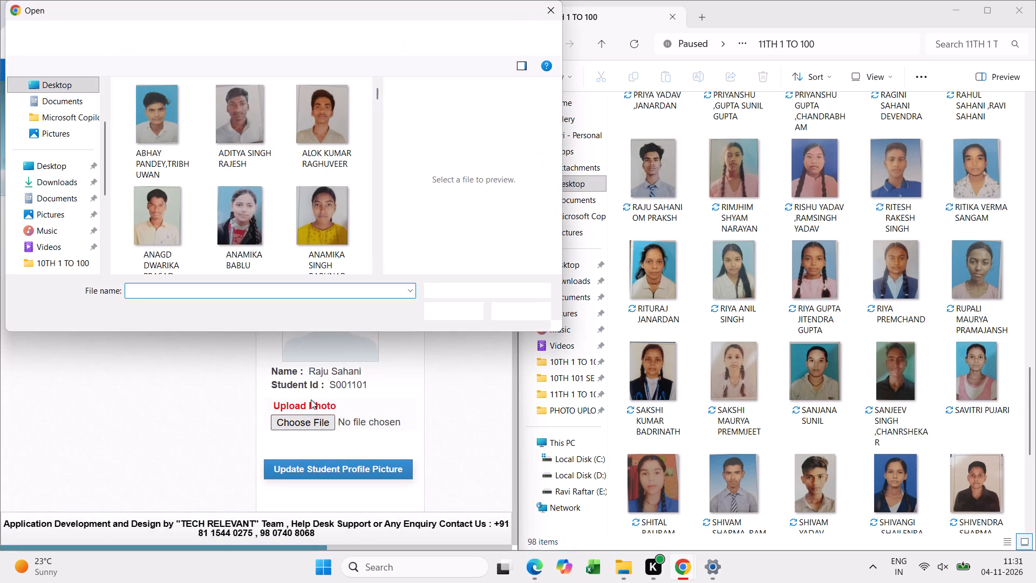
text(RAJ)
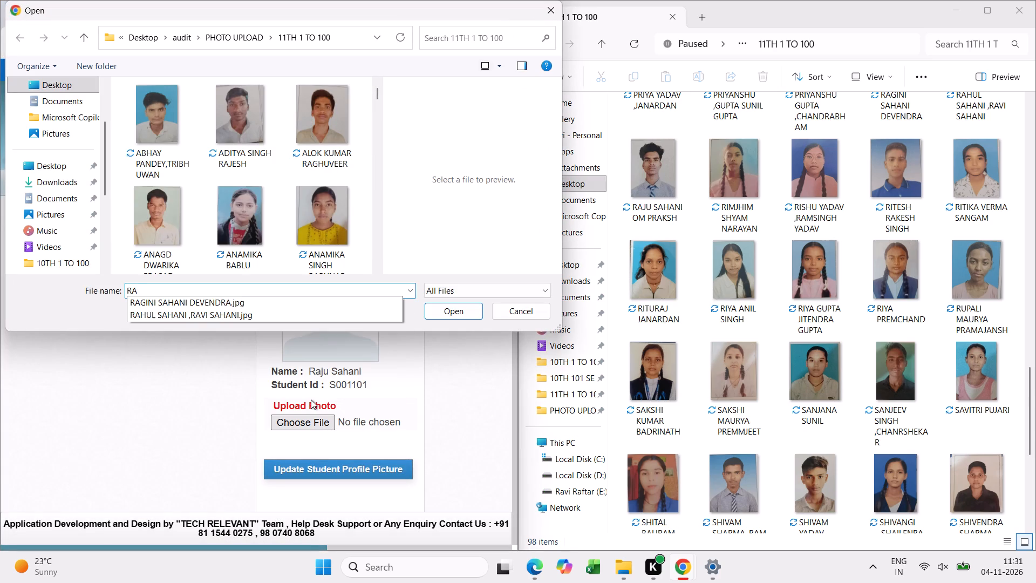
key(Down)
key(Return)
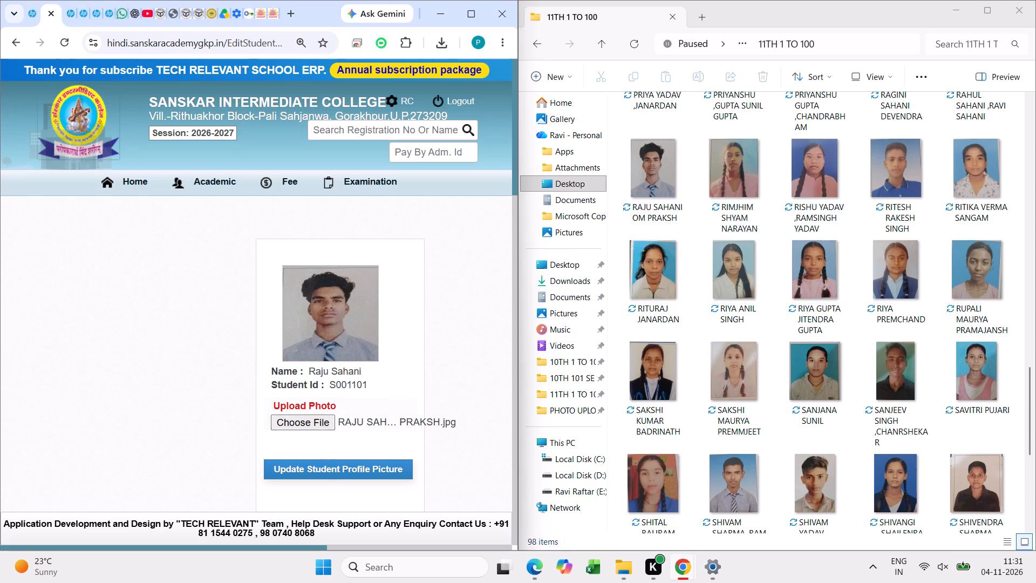
click(328, 468)
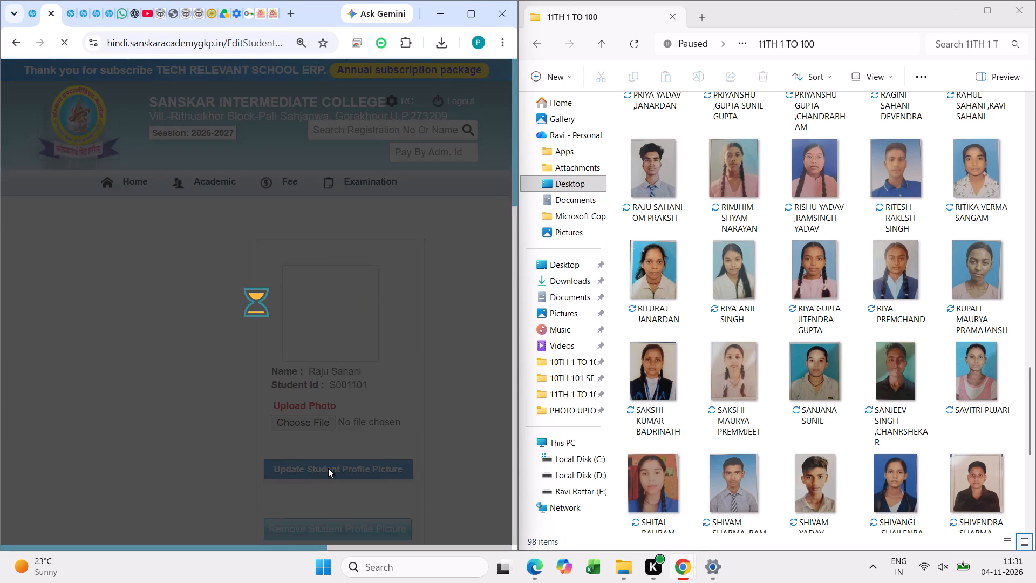
click(324, 138)
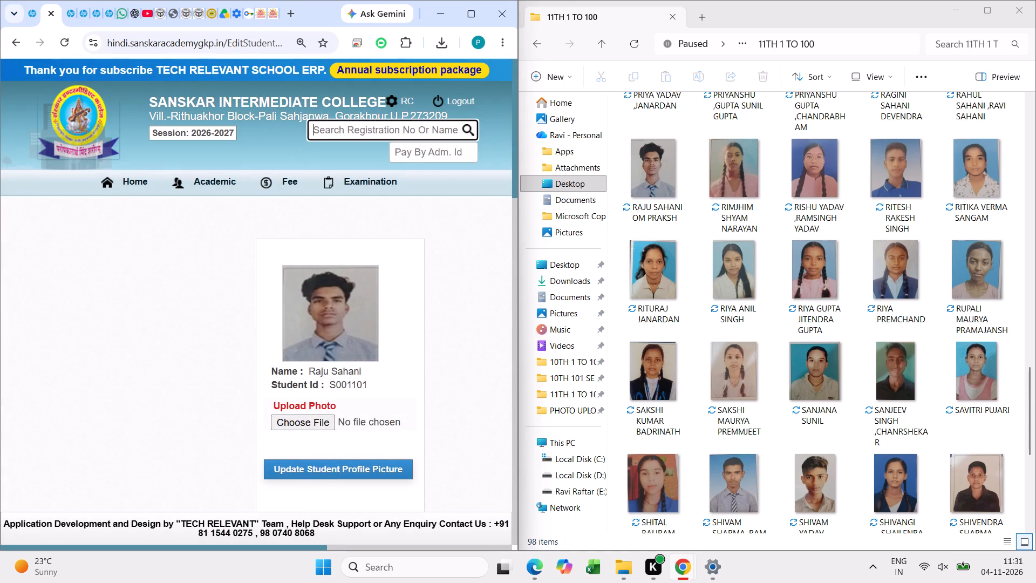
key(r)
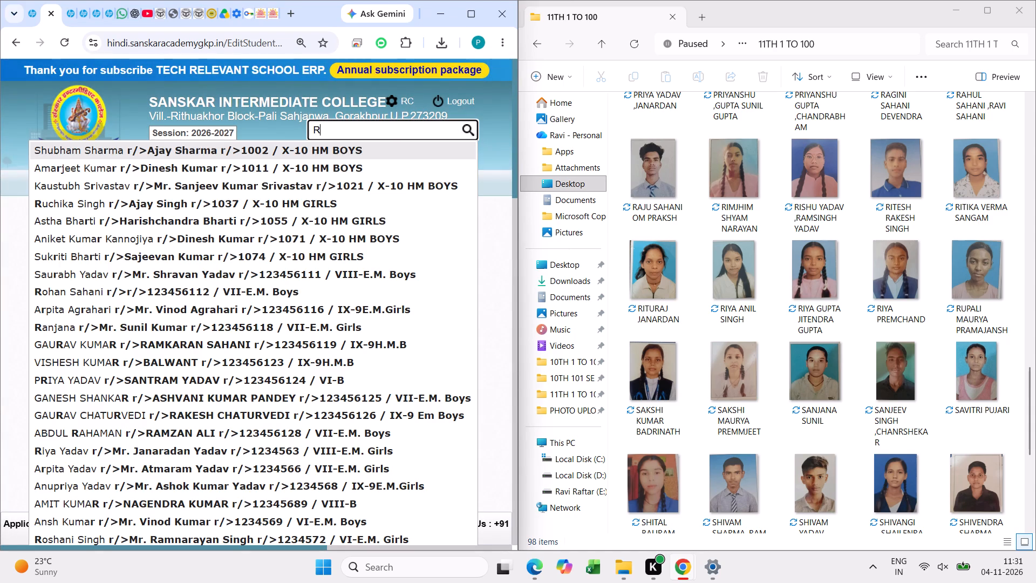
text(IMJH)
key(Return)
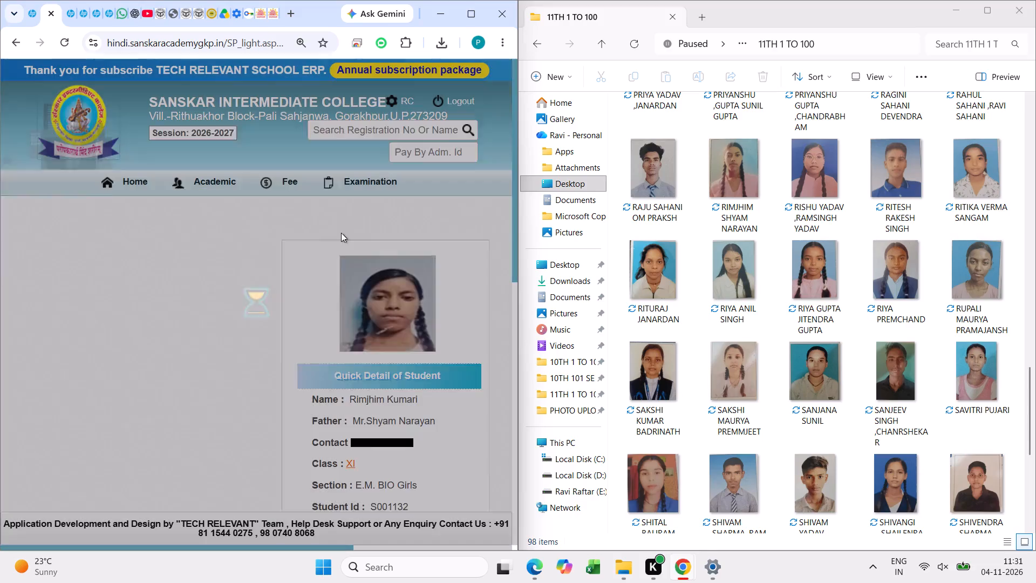
scroll(309, 329, down, 6)
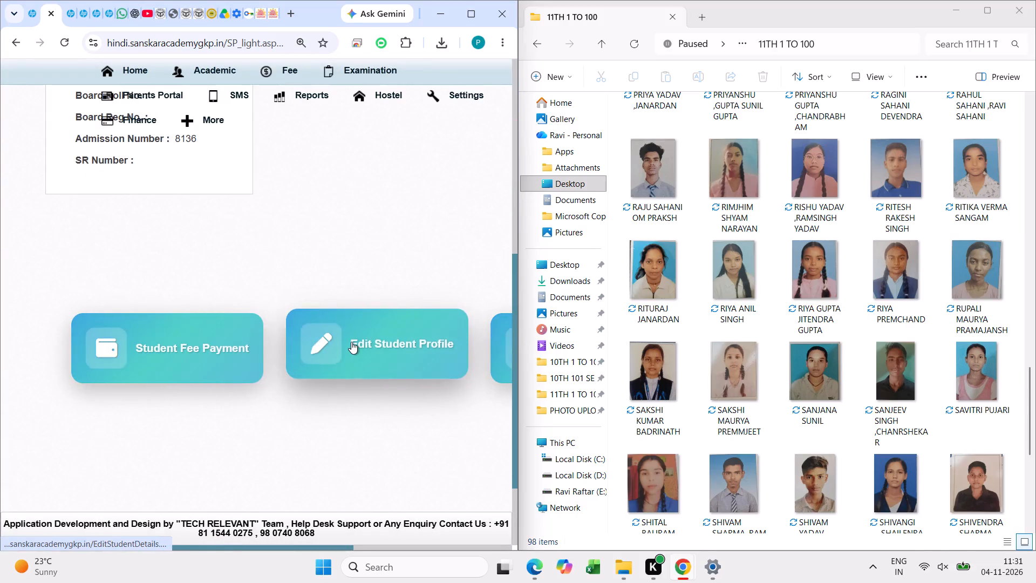
click(351, 342)
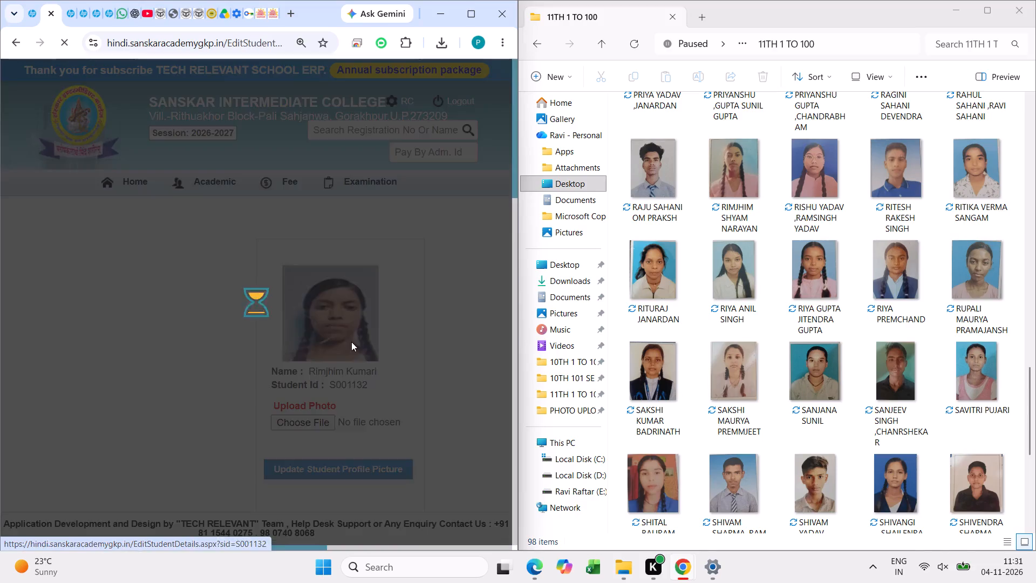
click(317, 416)
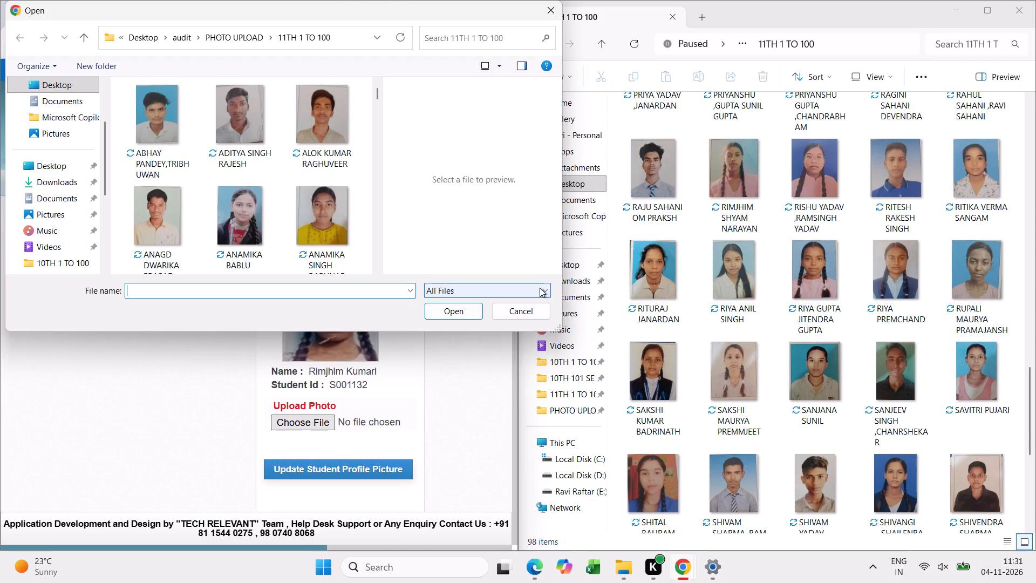
click(533, 310)
scroll(434, 352, down, 3)
click(149, 268)
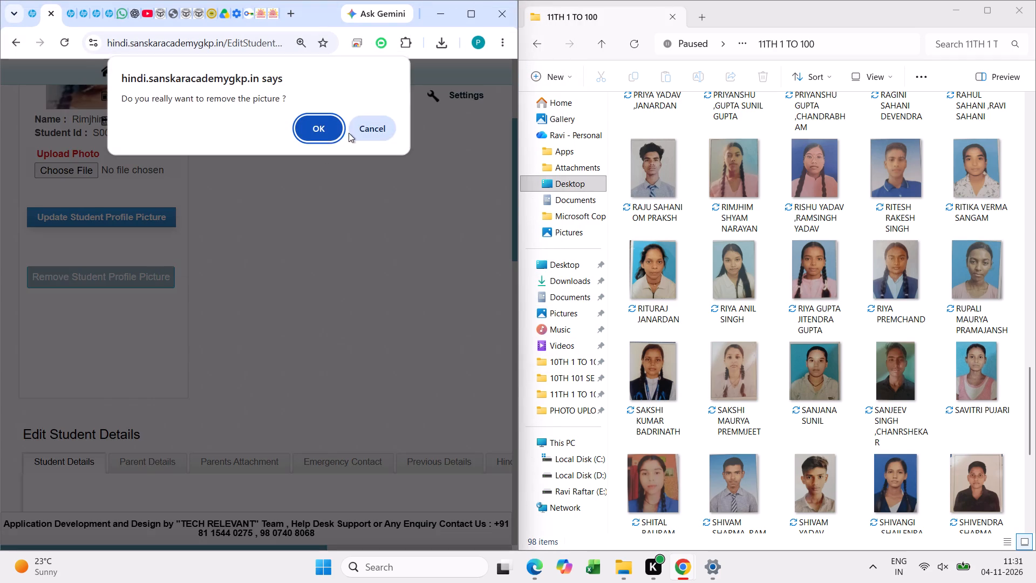
click(318, 134)
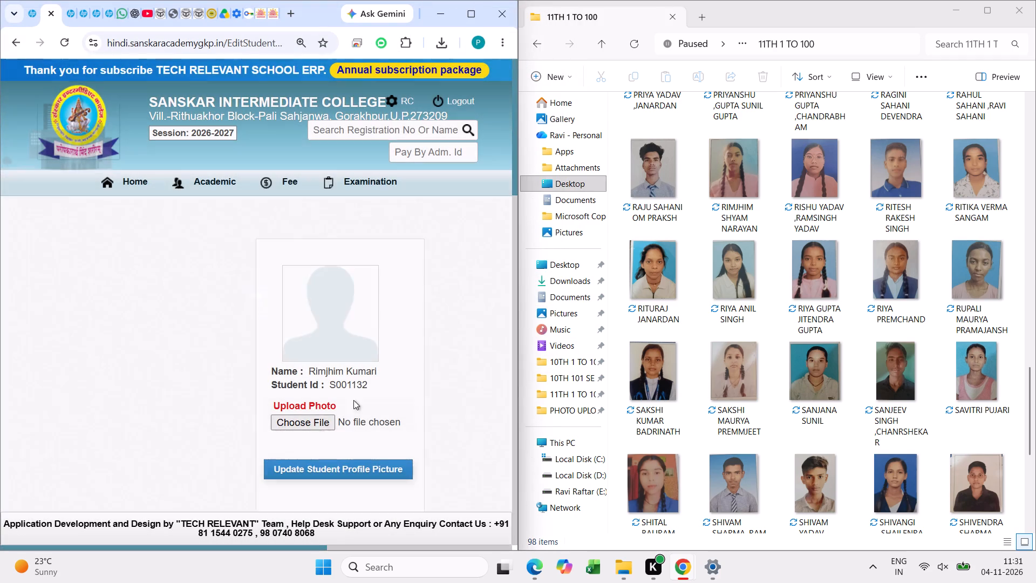
Upload Rimjhim's photo from the 11TH 1 TO 100 folder and update her student profile picture.
click(309, 418)
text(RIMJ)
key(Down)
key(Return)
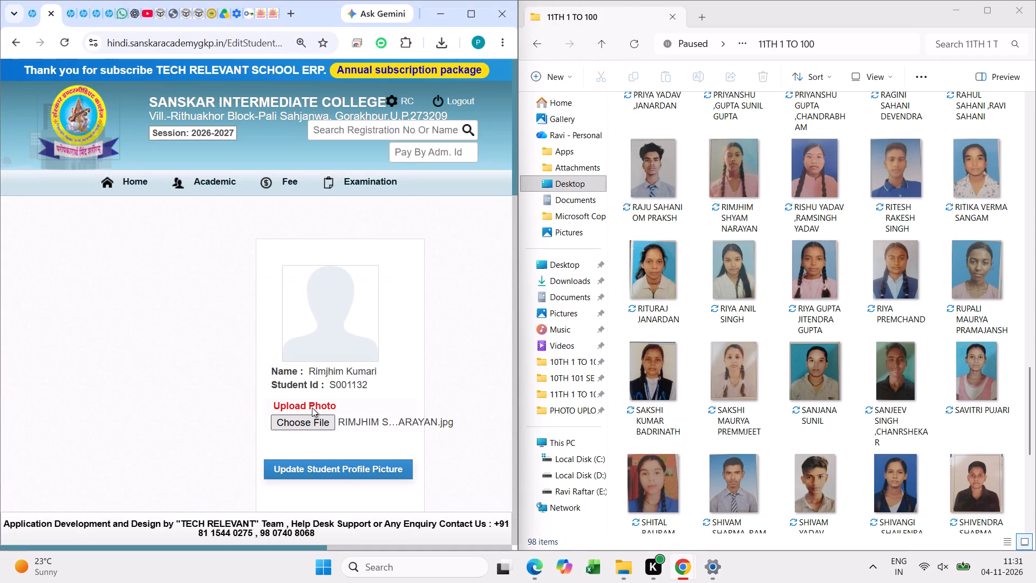
click(337, 474)
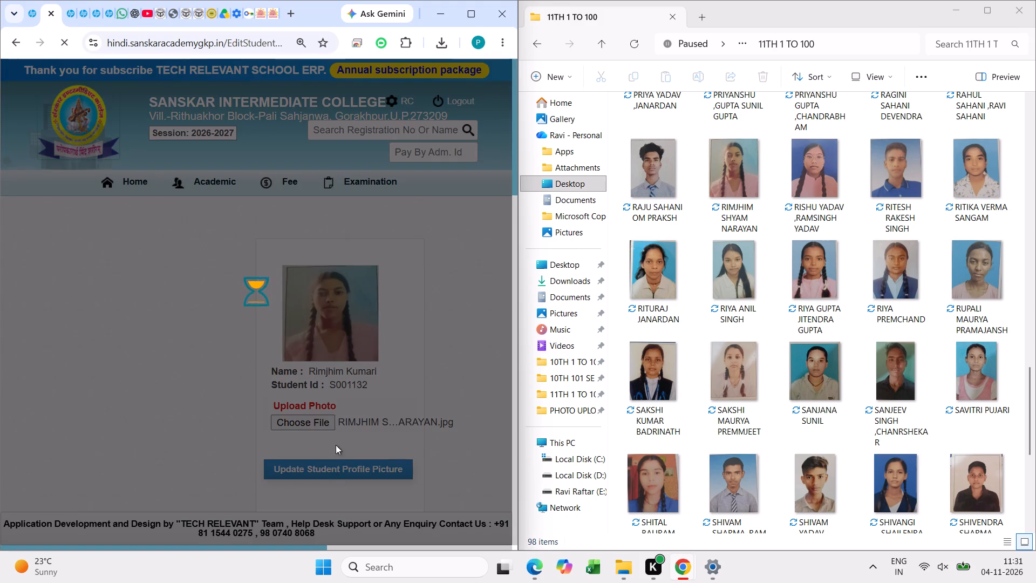
click(346, 138)
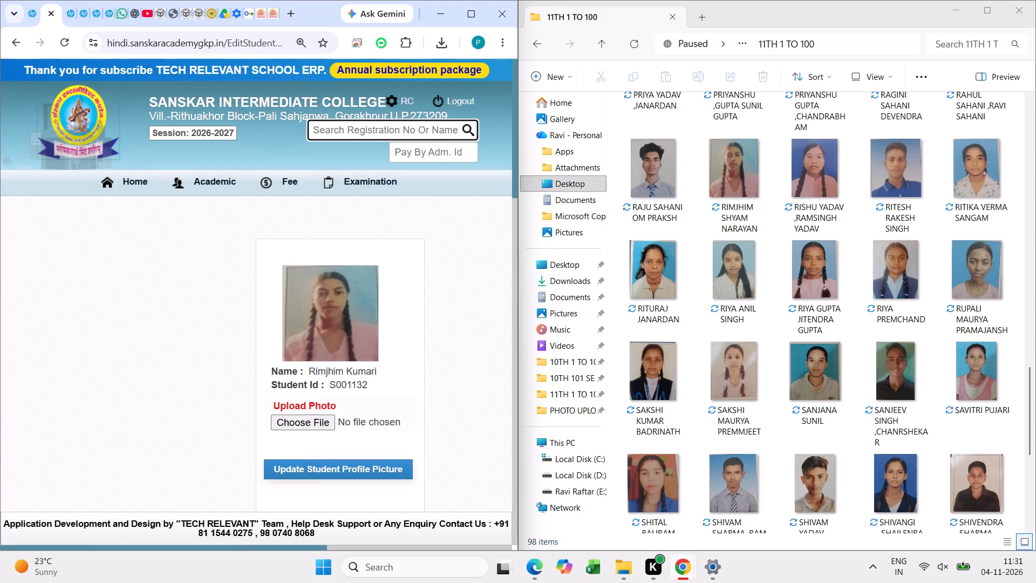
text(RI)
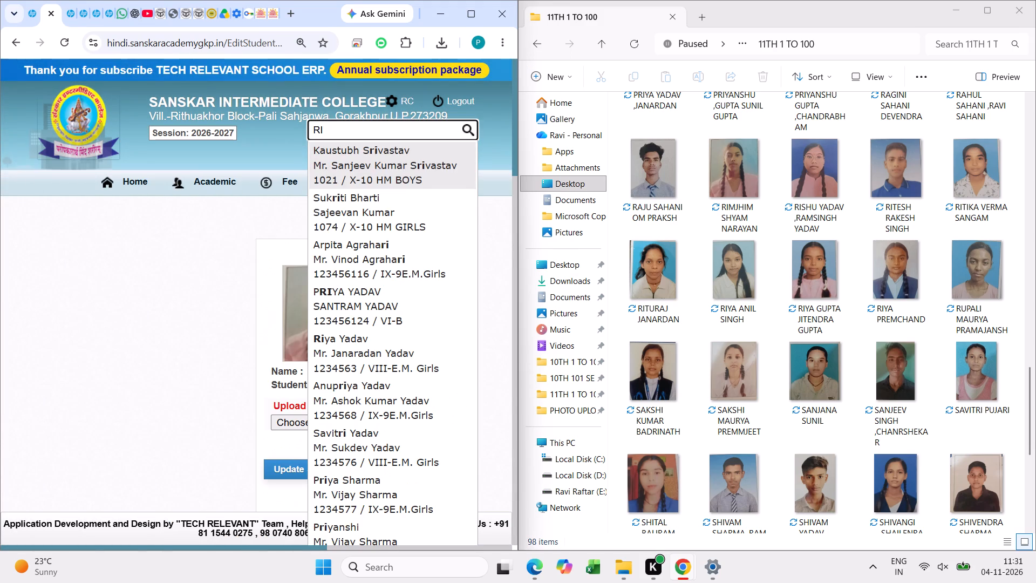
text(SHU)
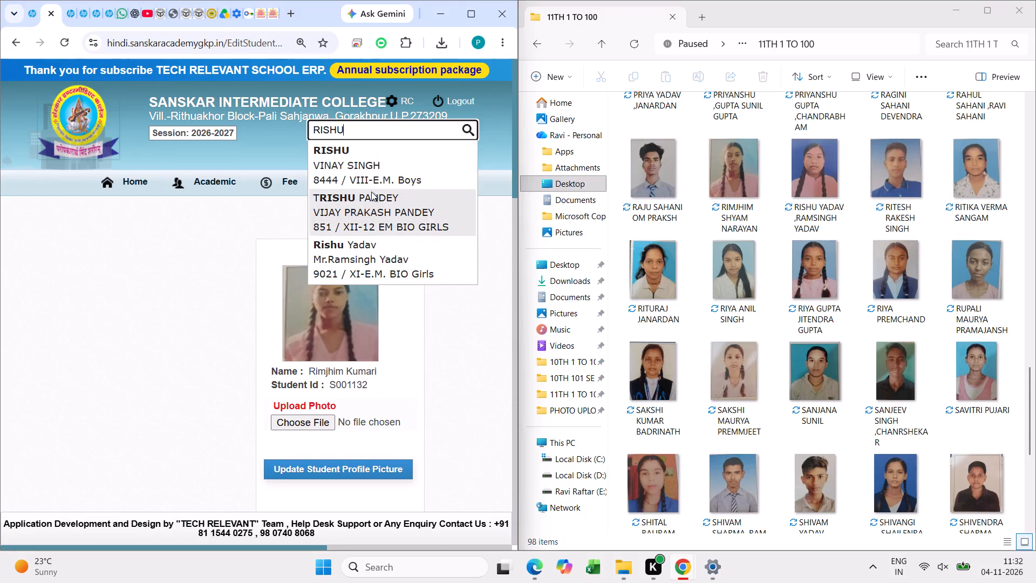
click(373, 254)
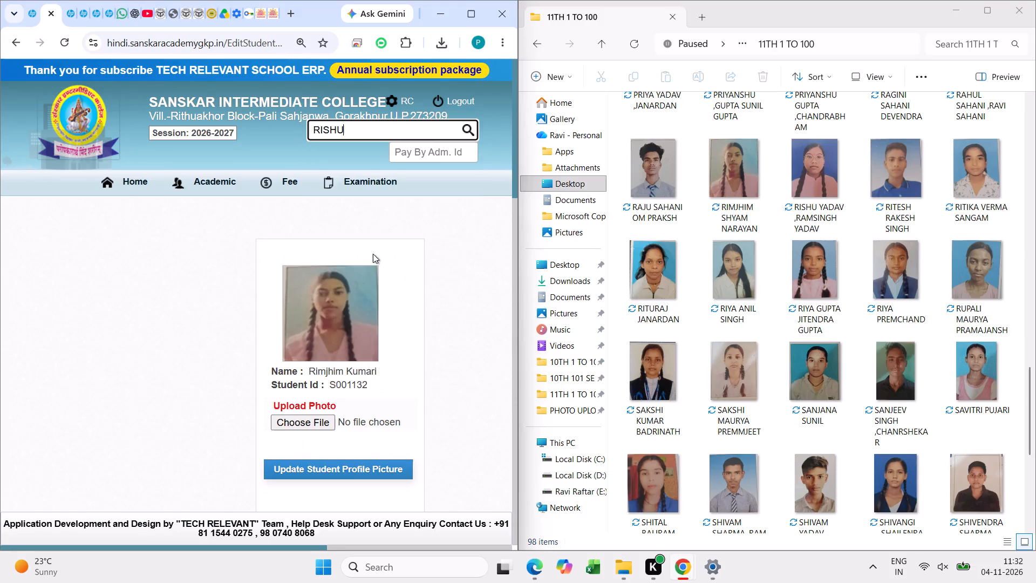
scroll(371, 294, down, 1)
scroll(371, 294, up, 1)
scroll(371, 294, down, 1)
scroll(371, 294, up, 1)
scroll(371, 294, down, 1)
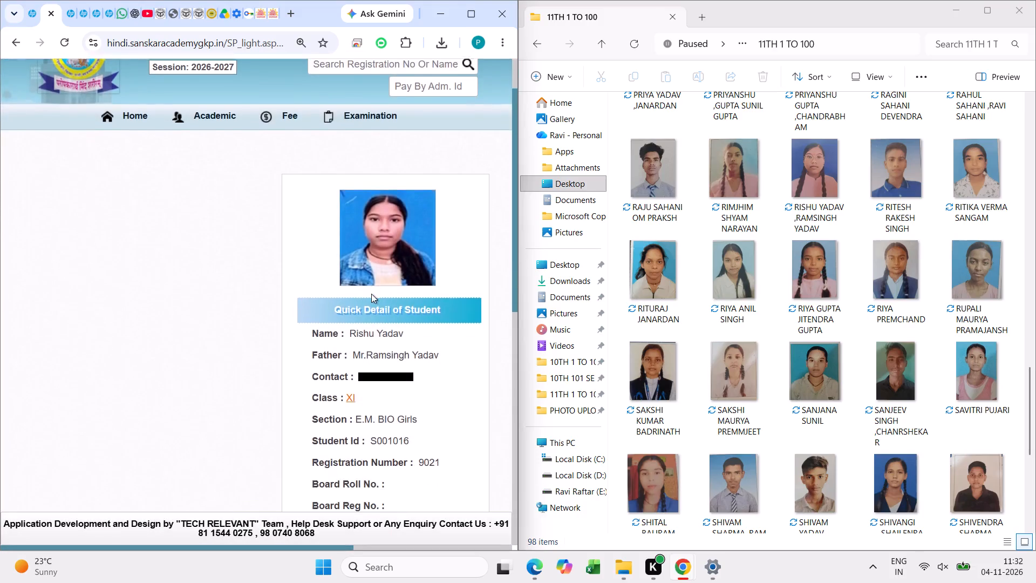
scroll(371, 294, down, 5)
click(383, 348)
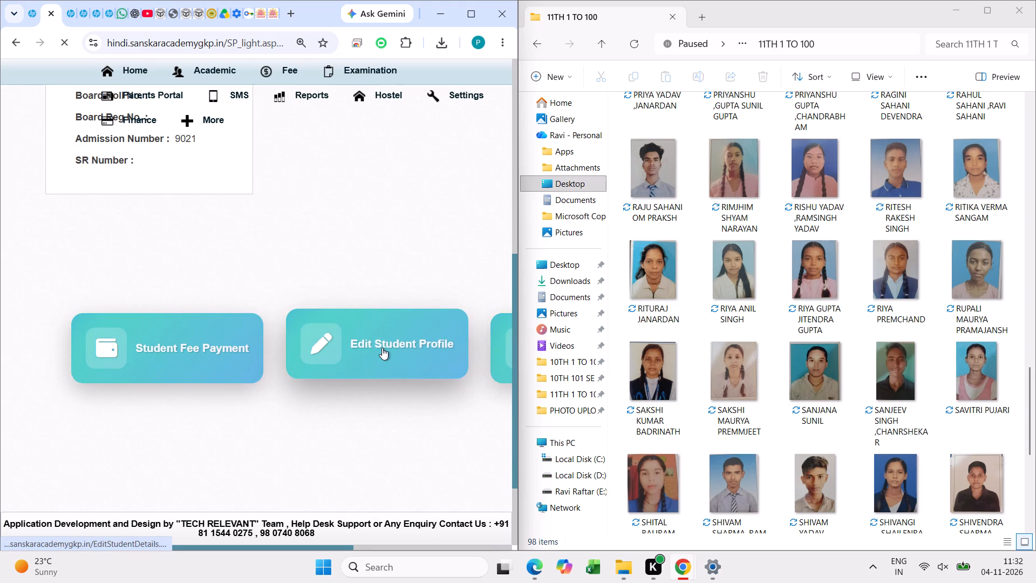
scroll(382, 348, down, 4)
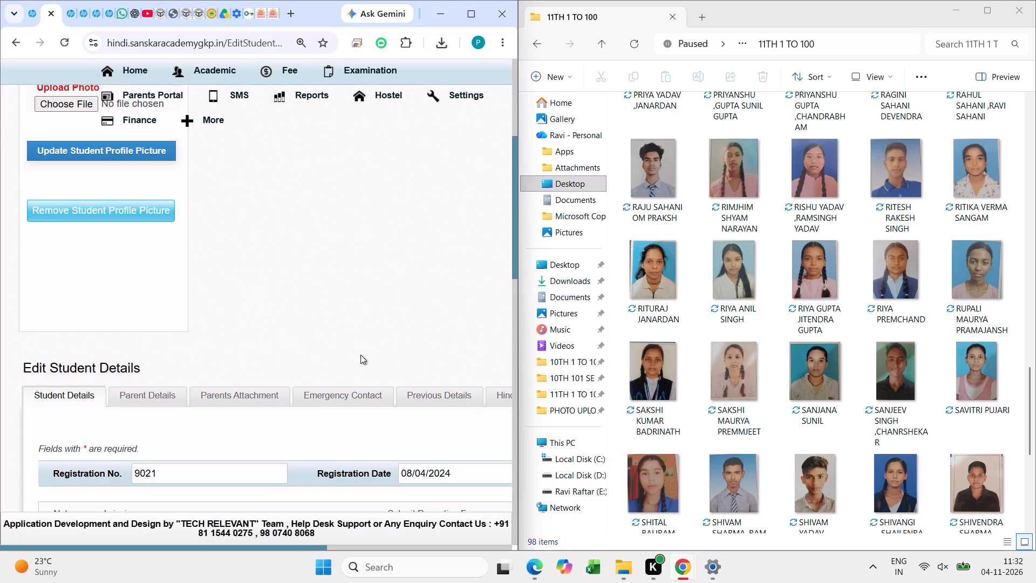
click(145, 205)
click(302, 135)
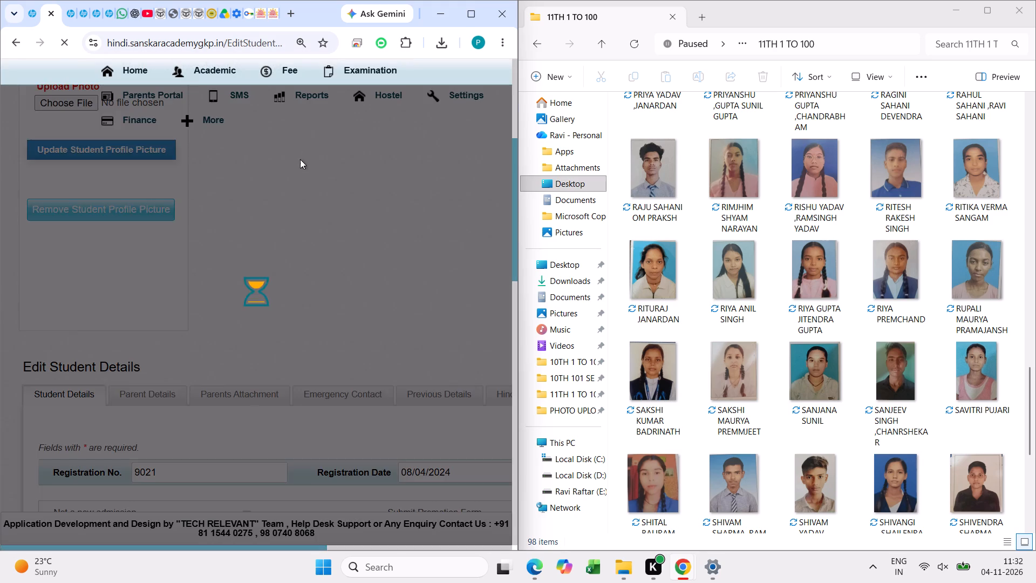
click(289, 416)
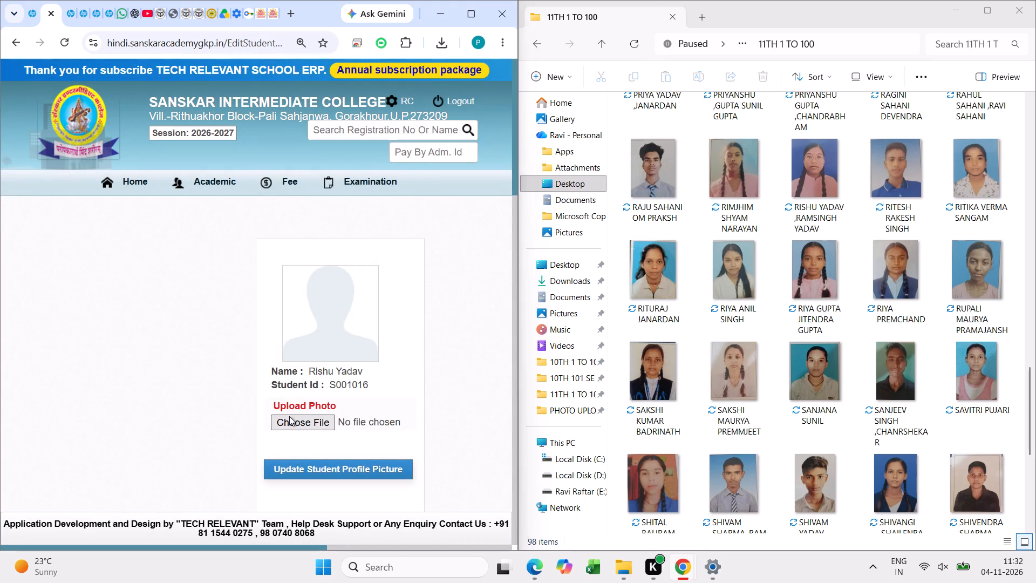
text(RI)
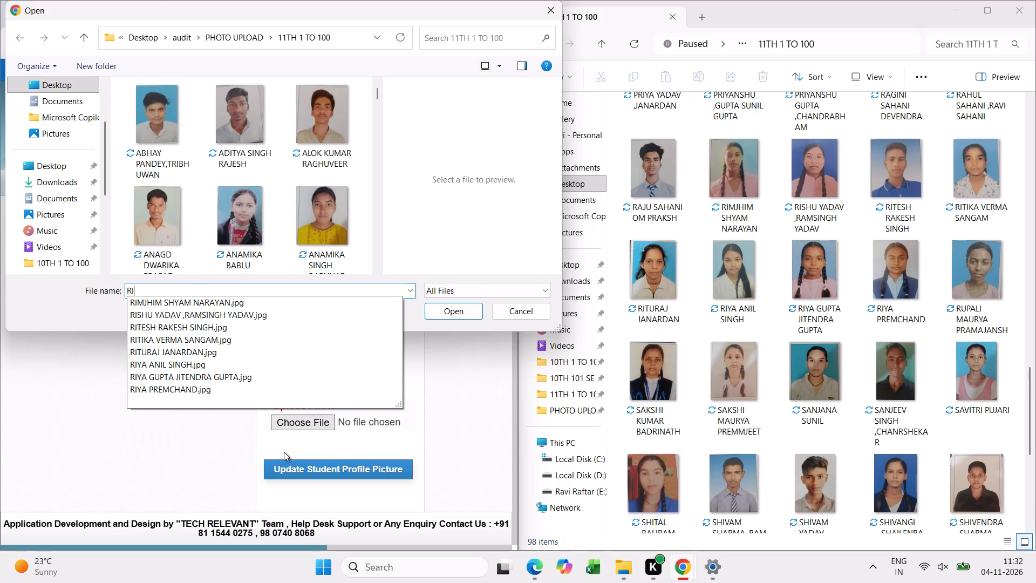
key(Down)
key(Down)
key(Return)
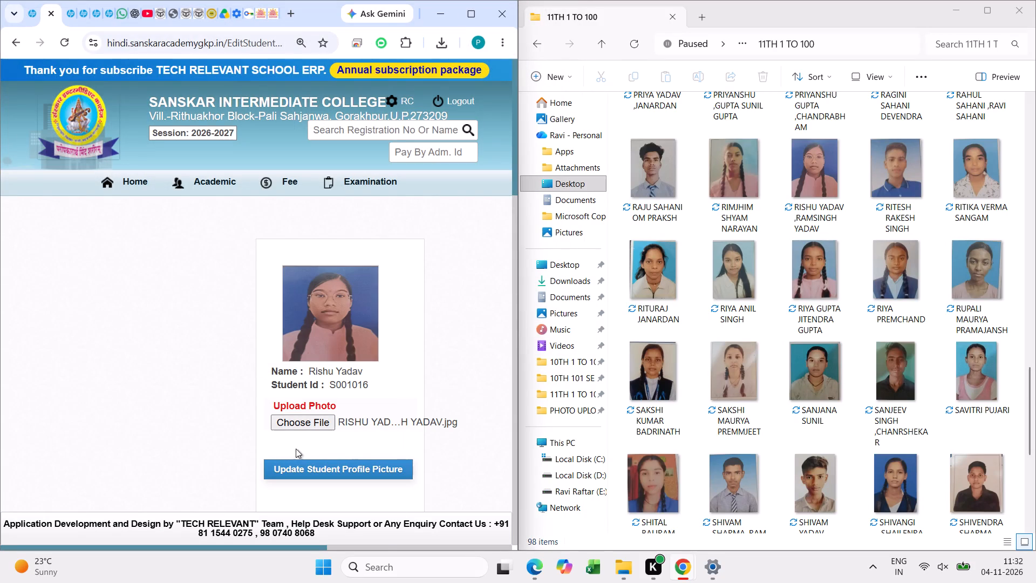
click(328, 475)
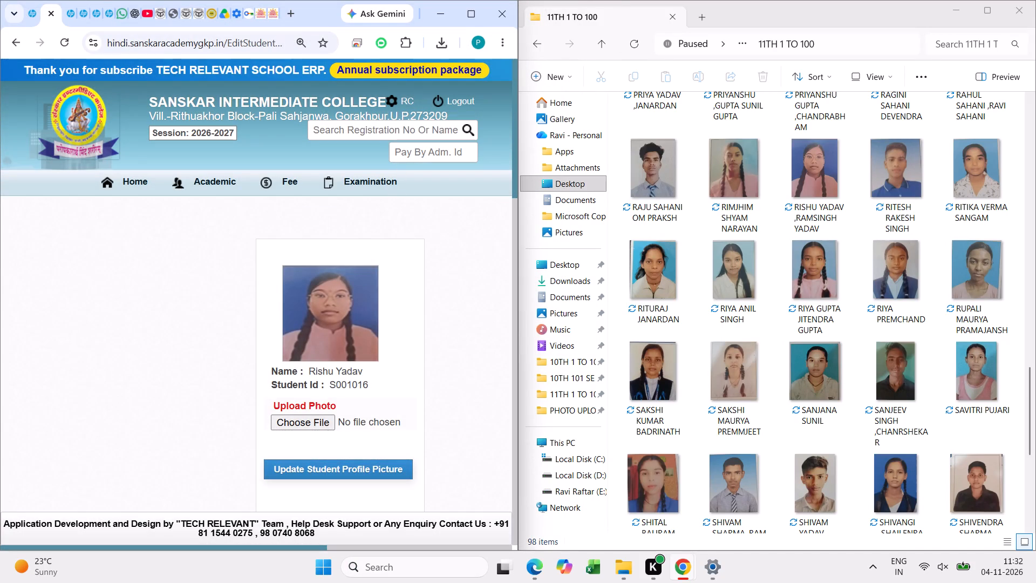
Search the student records for "RITESH".
click(392, 136)
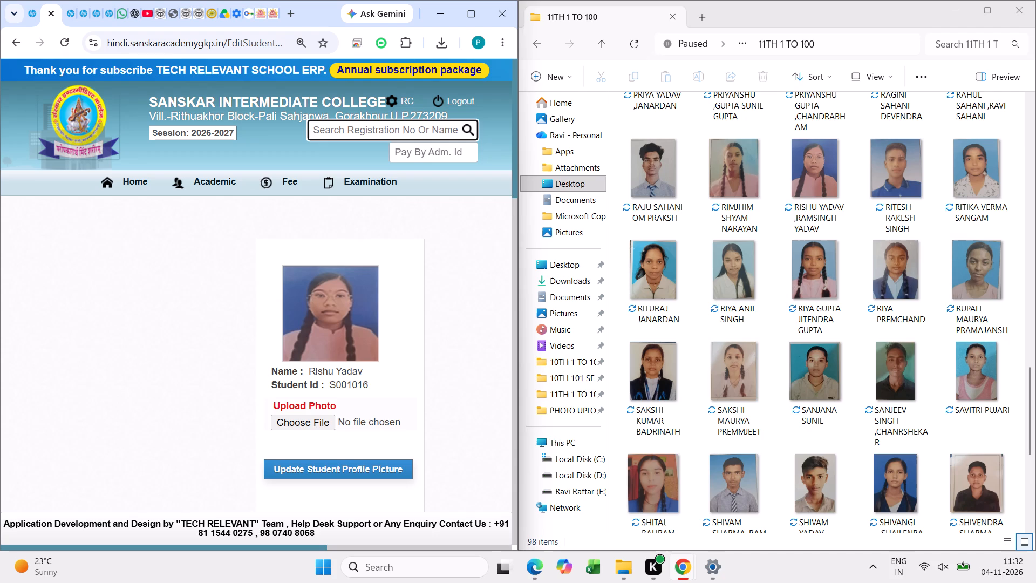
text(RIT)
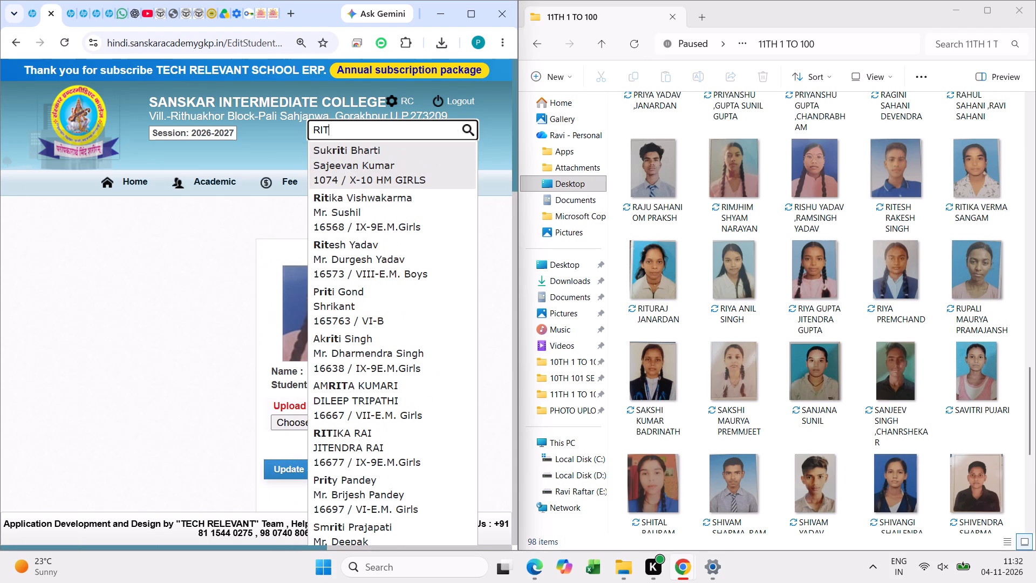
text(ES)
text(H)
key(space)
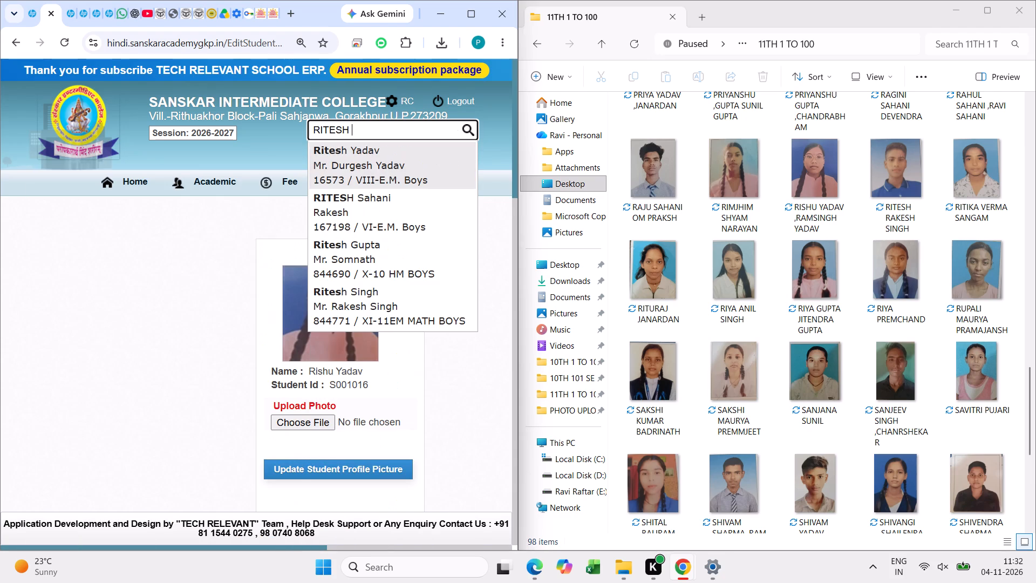
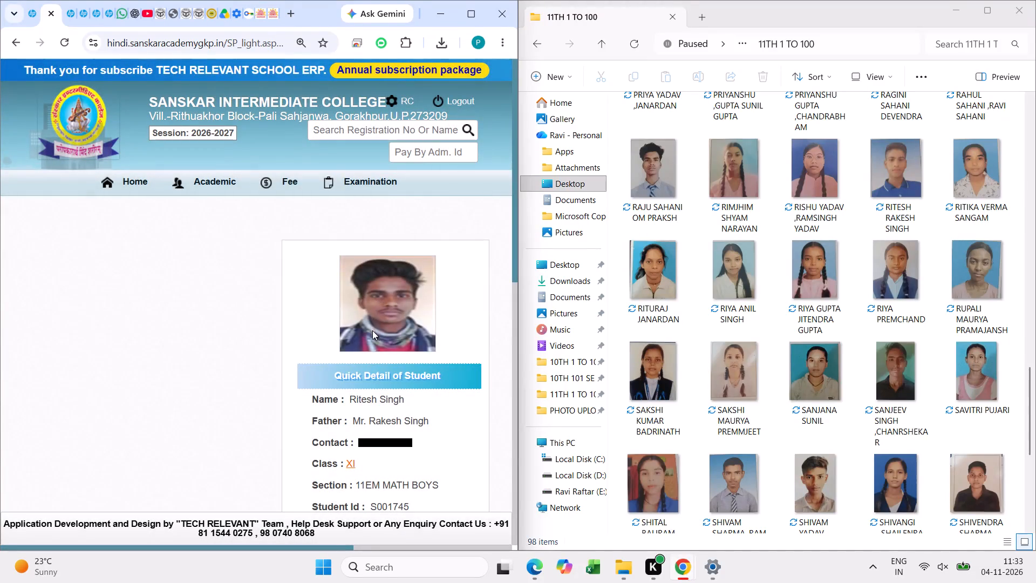
scroll(372, 333, down, 3)
scroll(372, 343, up, 1)
scroll(372, 344, down, 3)
scroll(372, 344, up, 1)
scroll(372, 345, down, 1)
scroll(372, 345, up, 1)
scroll(373, 345, down, 1)
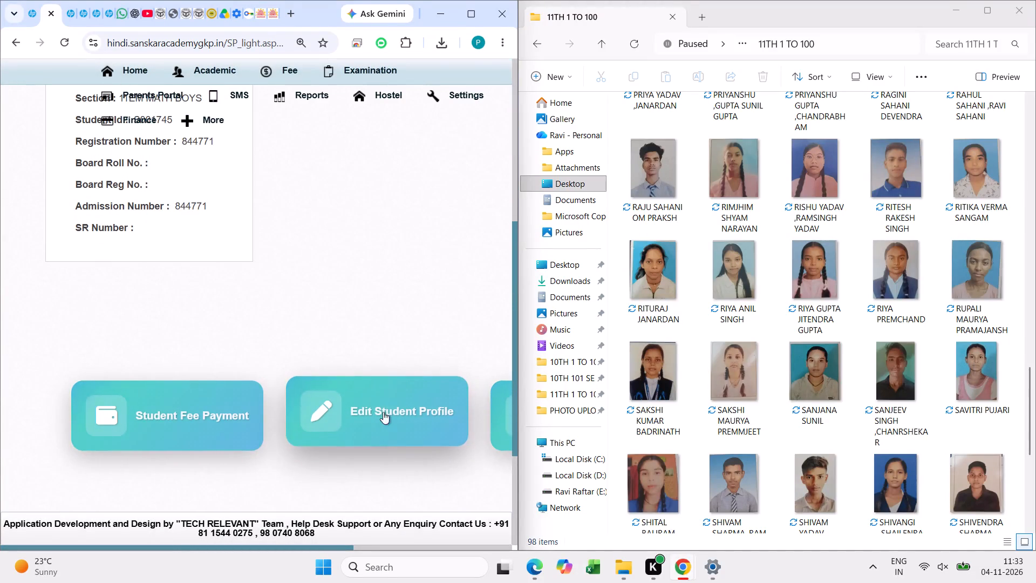
click(384, 402)
click(384, 407)
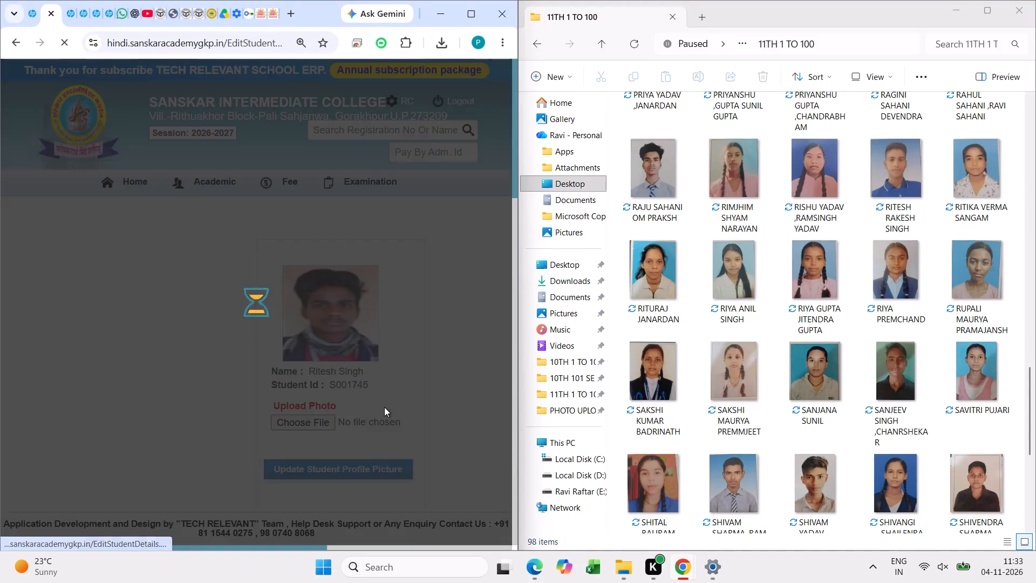
scroll(384, 407, up, 1)
scroll(384, 407, down, 6)
scroll(192, 328, up, 3)
click(130, 265)
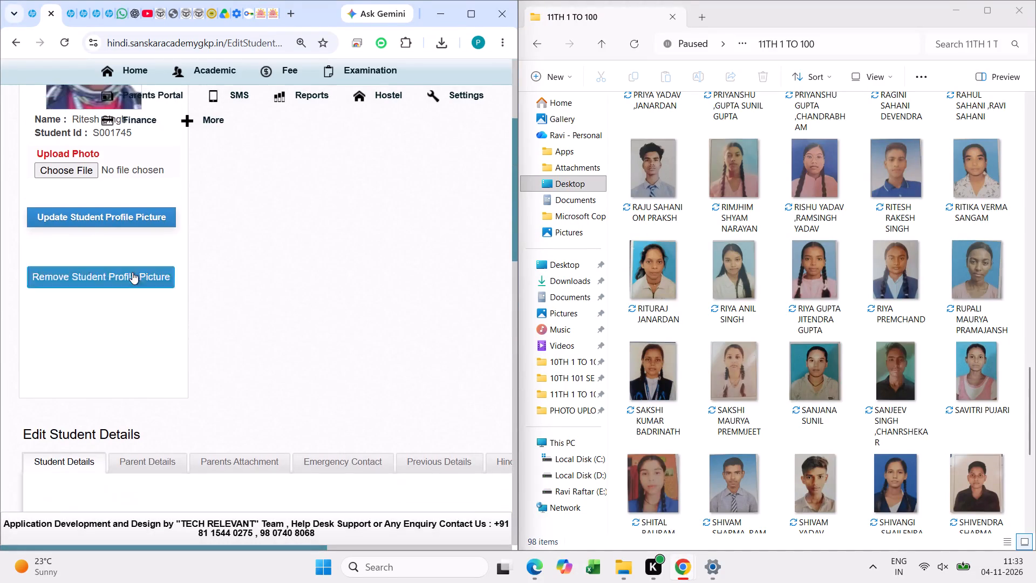
click(132, 274)
click(322, 126)
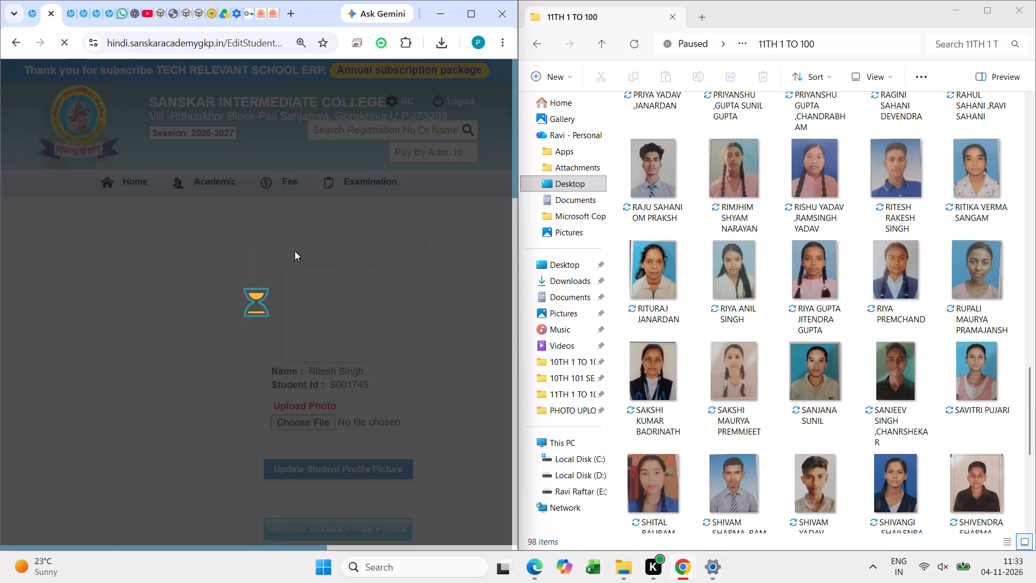
Upload the photo of Ritesh, Rakesh's son, from the 11TH 1 TO 100 folder and update his student profile picture.
click(299, 424)
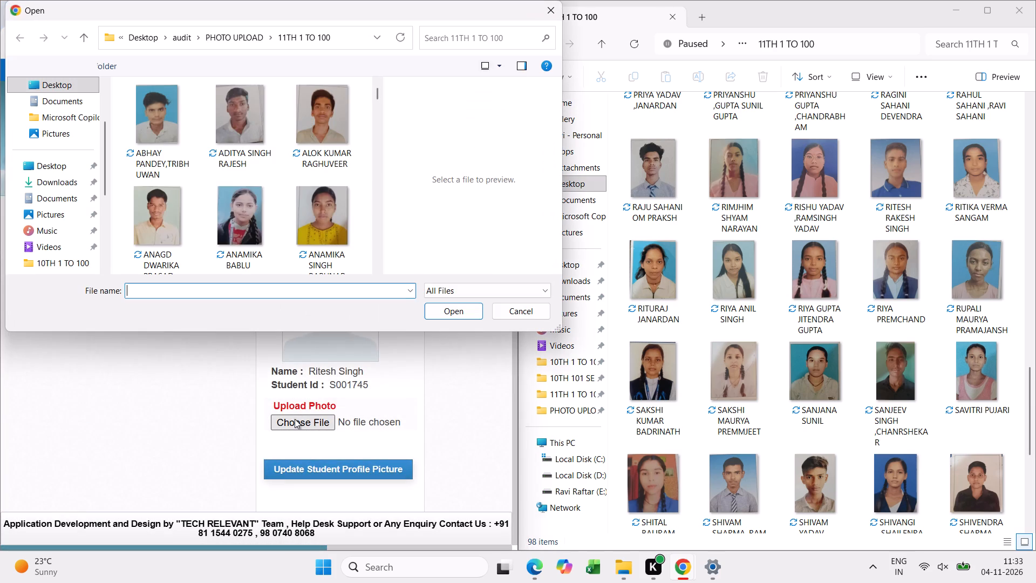
text(RIT)
key(Down)
key(Return)
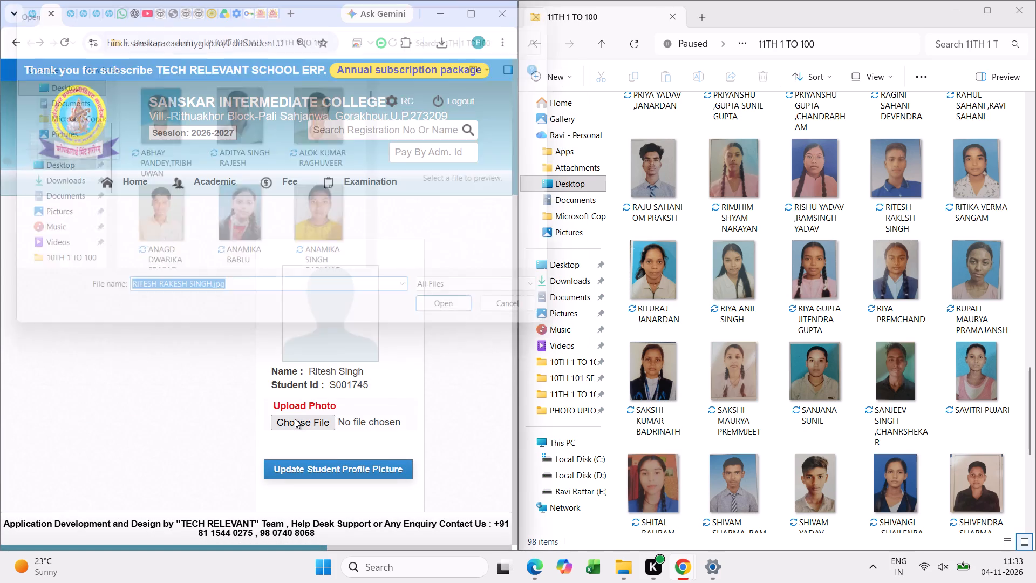
click(294, 460)
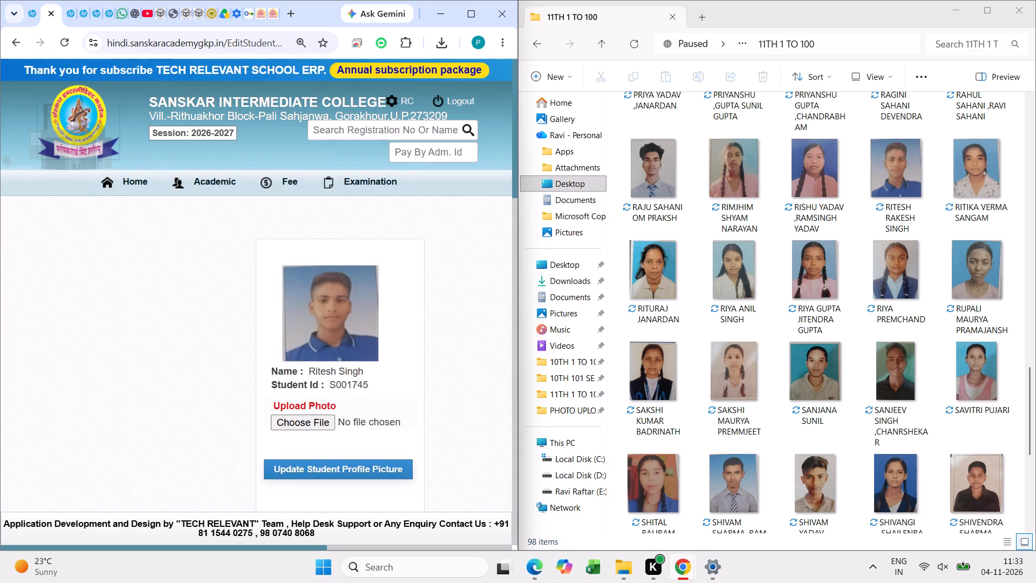
click(384, 127)
text(RITK)
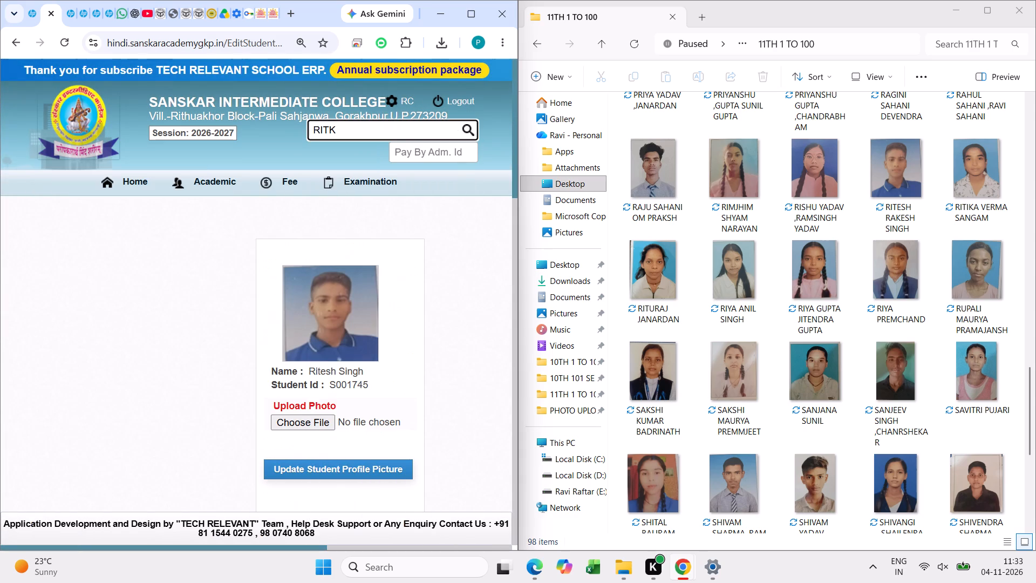
key(BackSpace)
text(IK)
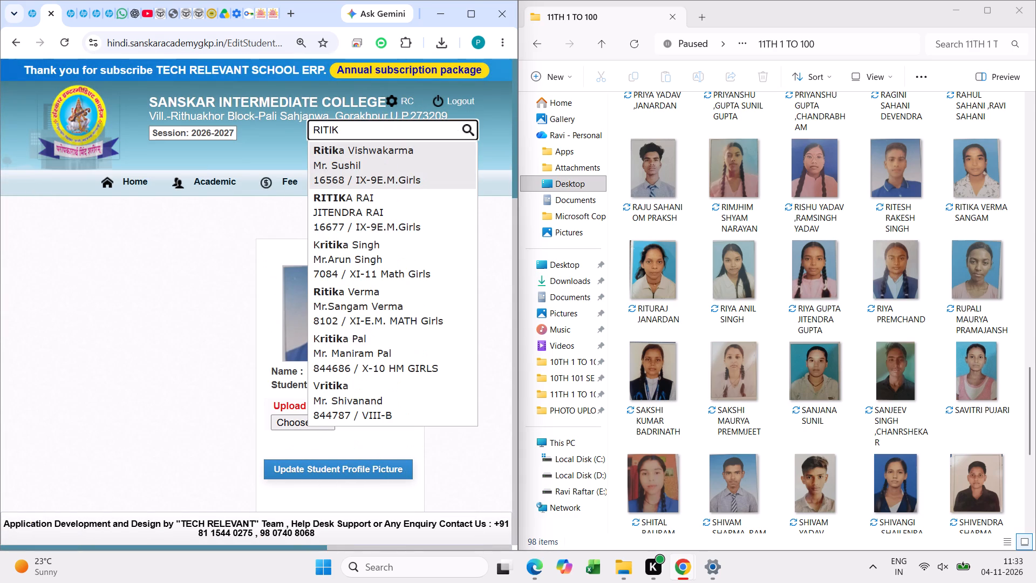
click(340, 298)
scroll(344, 299, down, 6)
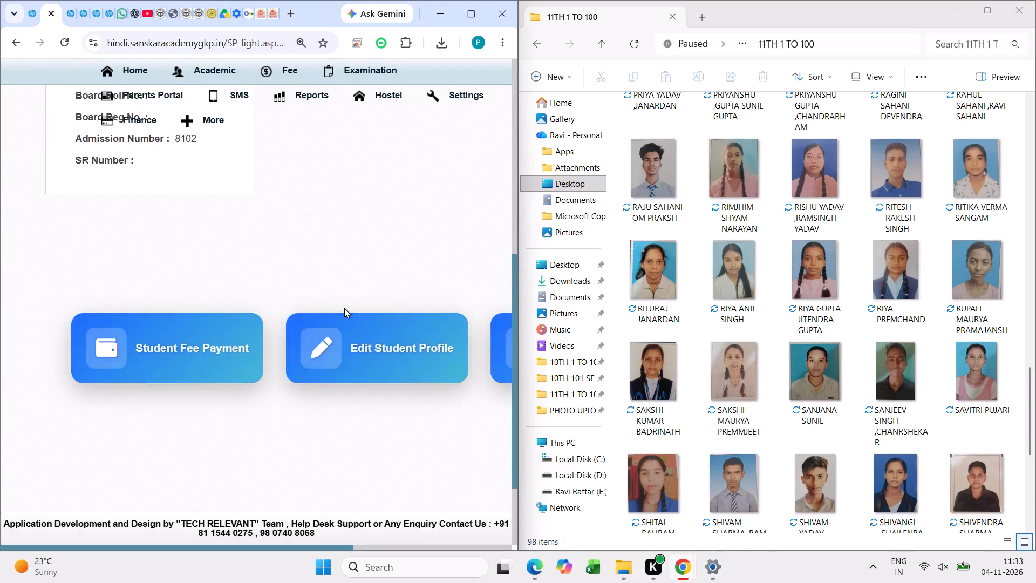
scroll(344, 310, up, 3)
scroll(414, 273, up, 4)
scroll(414, 273, down, 1)
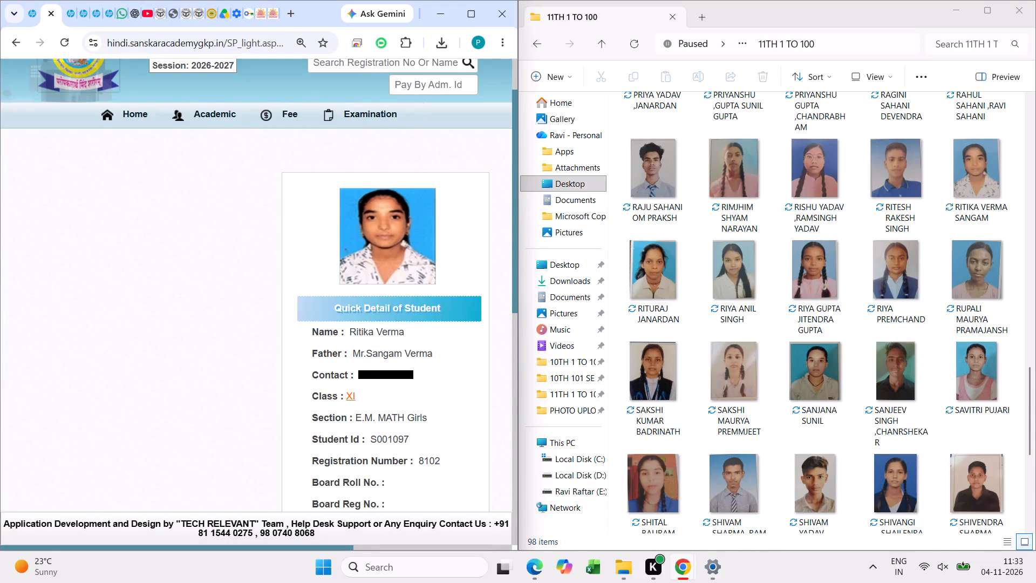
scroll(416, 90, up, 1)
click(395, 127)
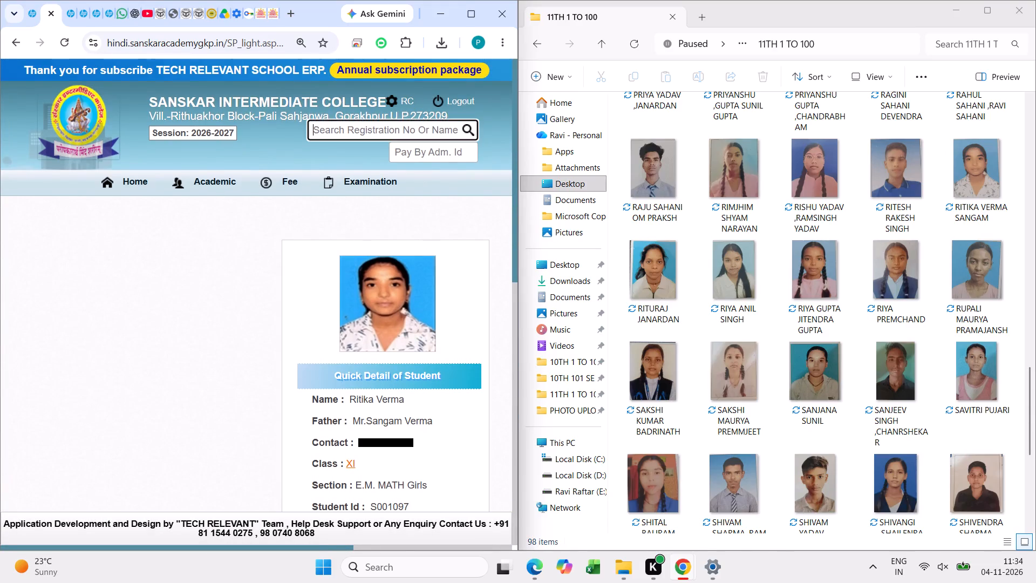
text(RITURA)
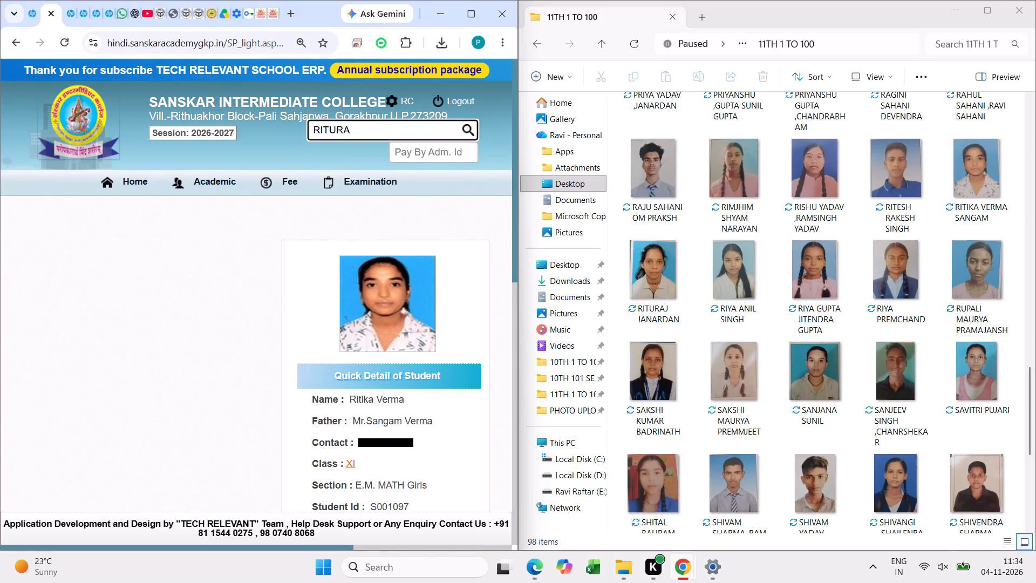
key(BackSpace)
key(BackSpace)
key(space)
key(BackSpace)
key(BackSpace)
key(BackSpace)
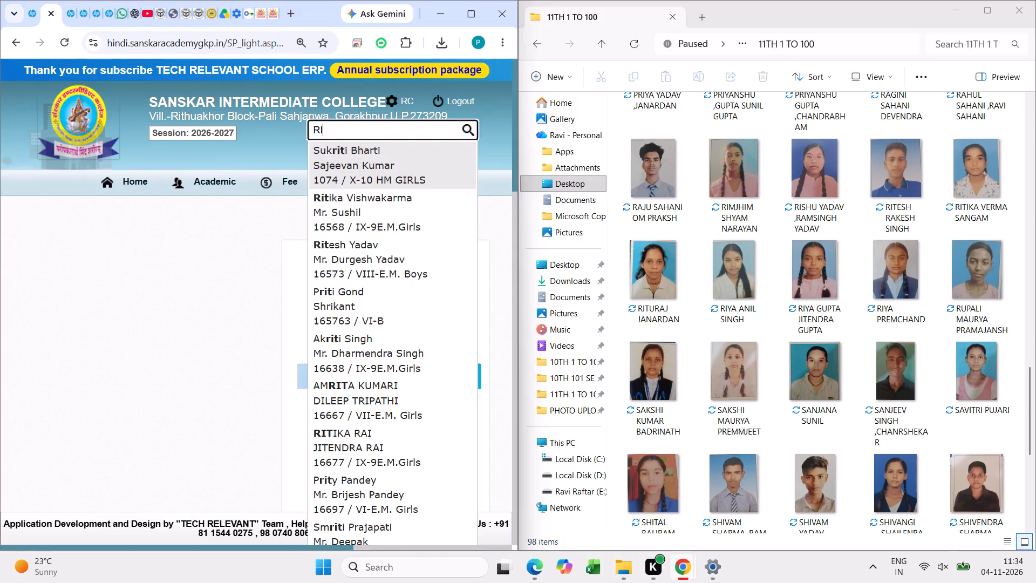
key(BackSpace)
key(e)
text(ETU)
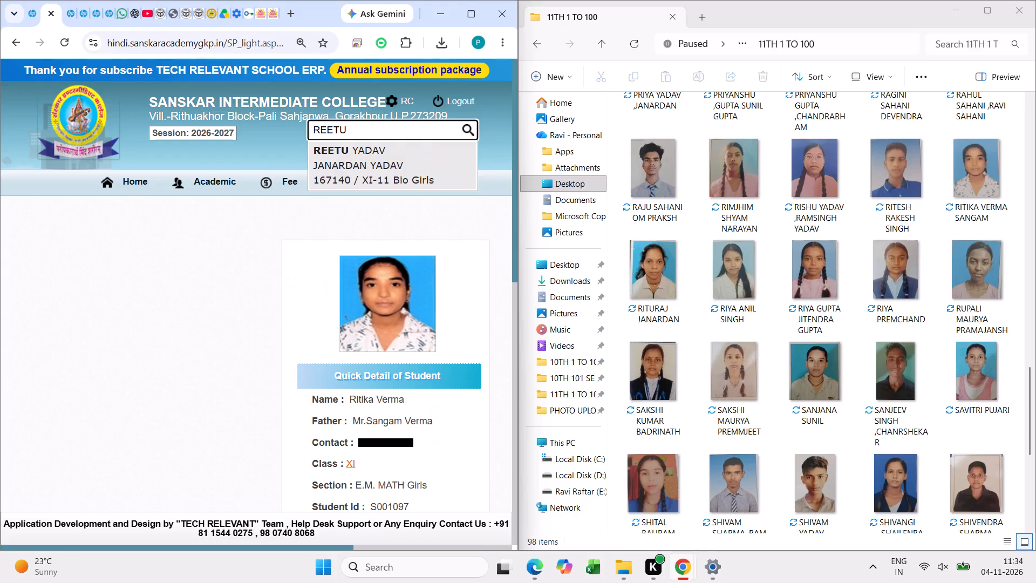
click(401, 162)
scroll(303, 374, down, 5)
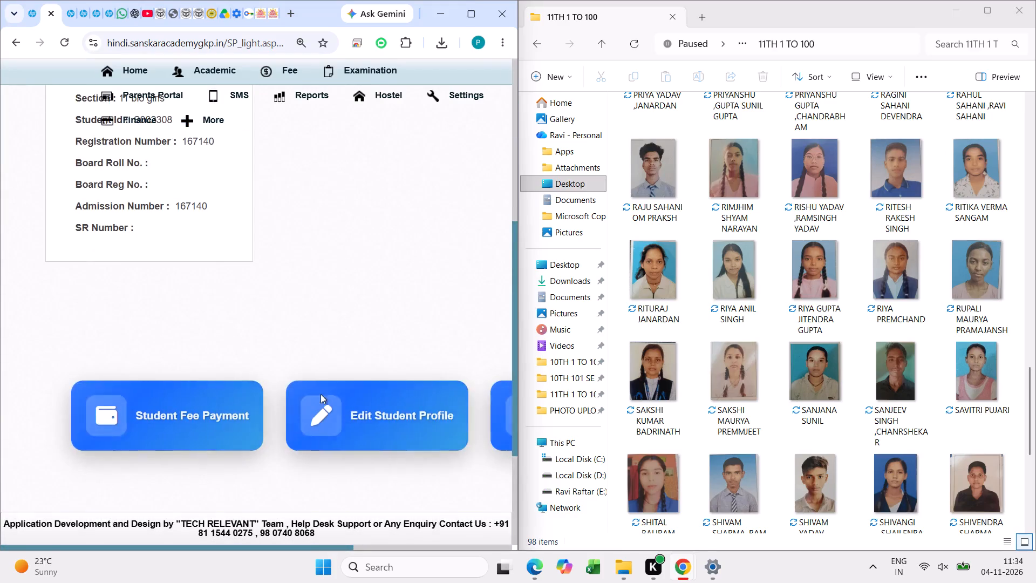
click(404, 401)
click(404, 404)
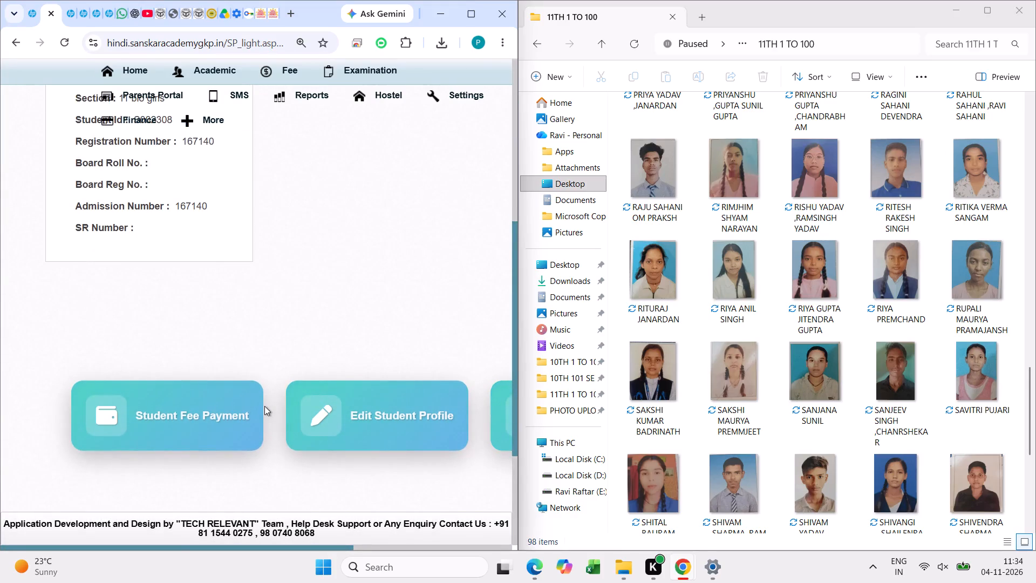
click(412, 416)
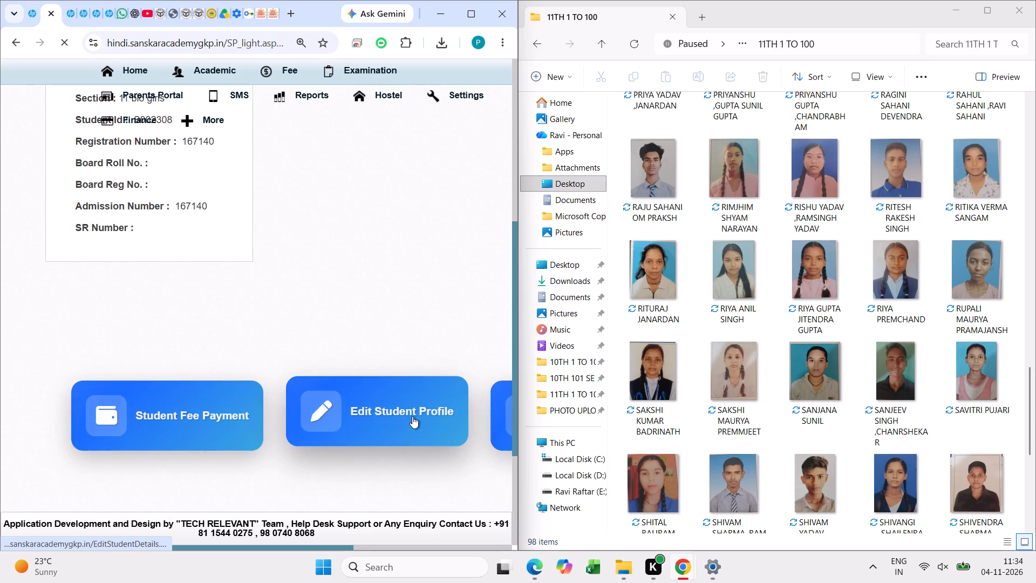
click(285, 428)
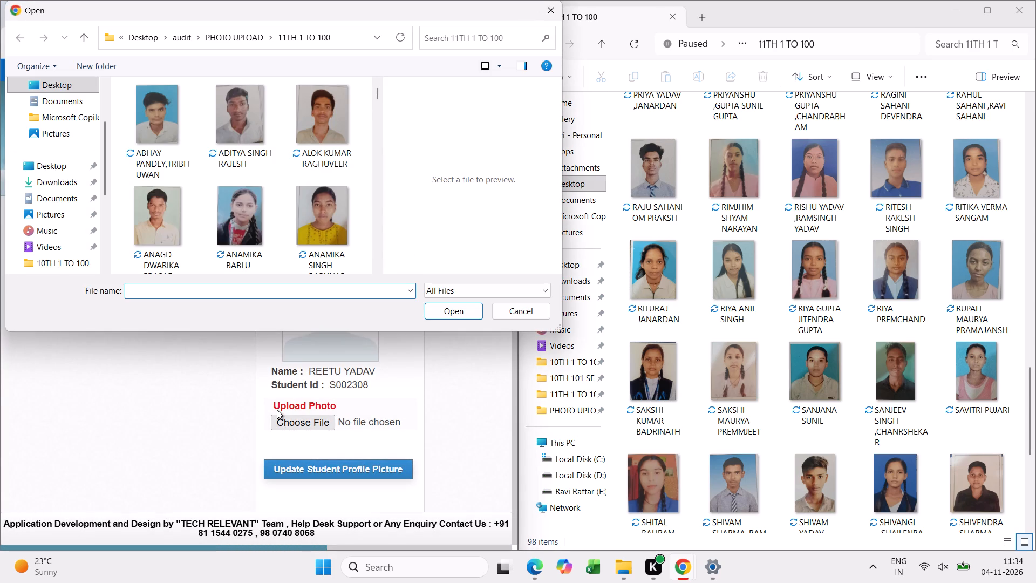
text(RI)
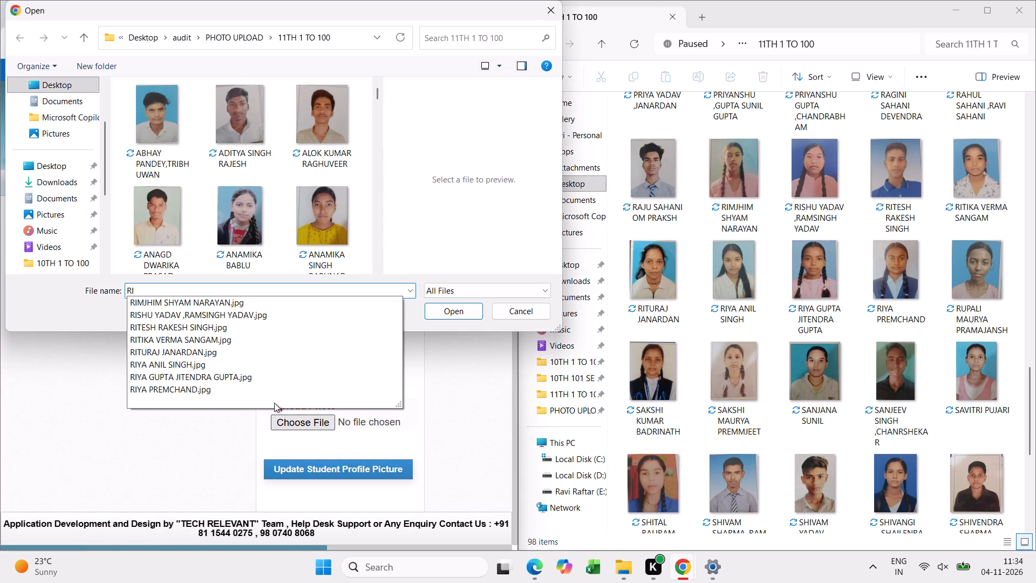
text(TU)
key(Down)
key(Return)
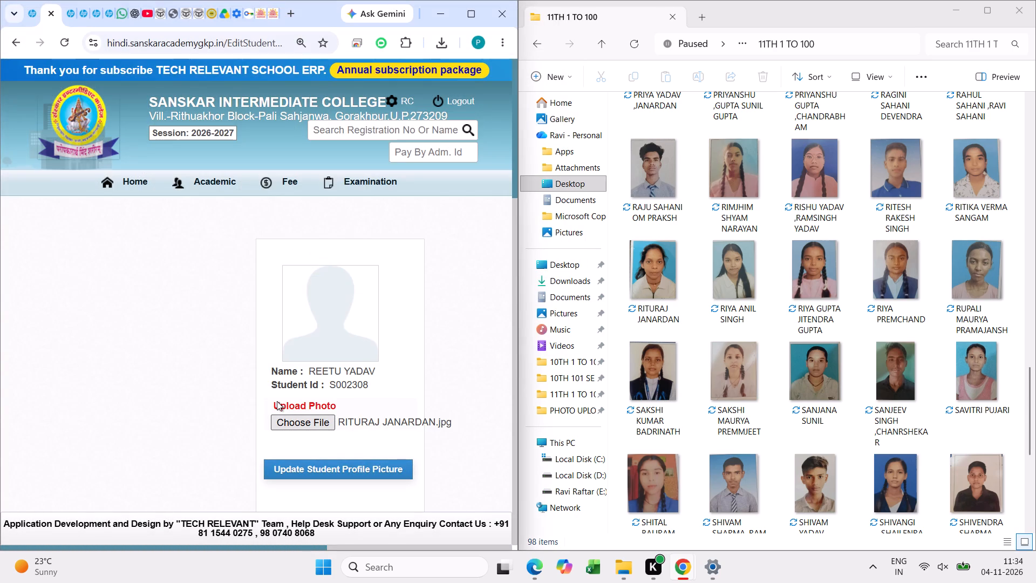
click(308, 473)
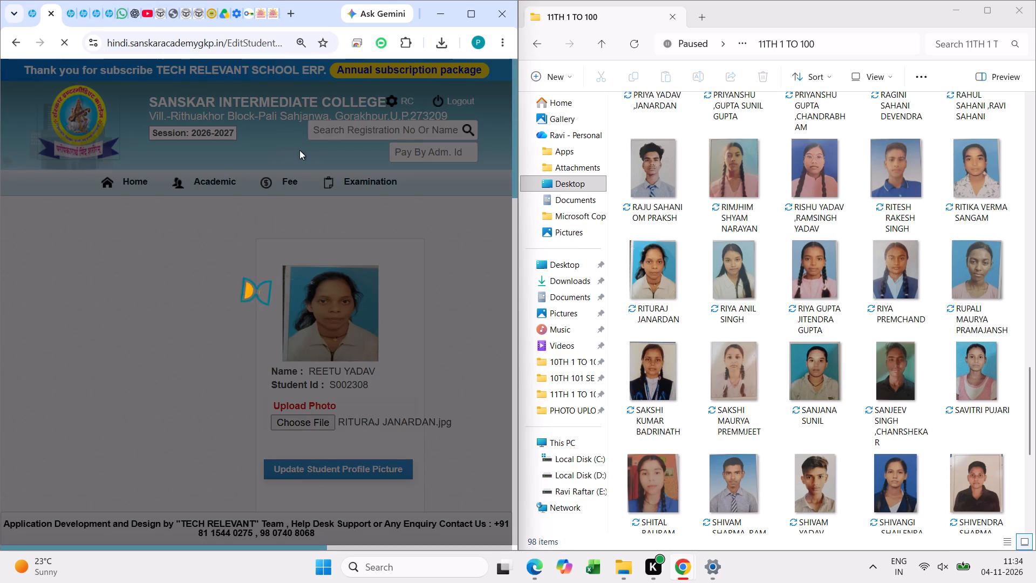
triple_click(328, 138)
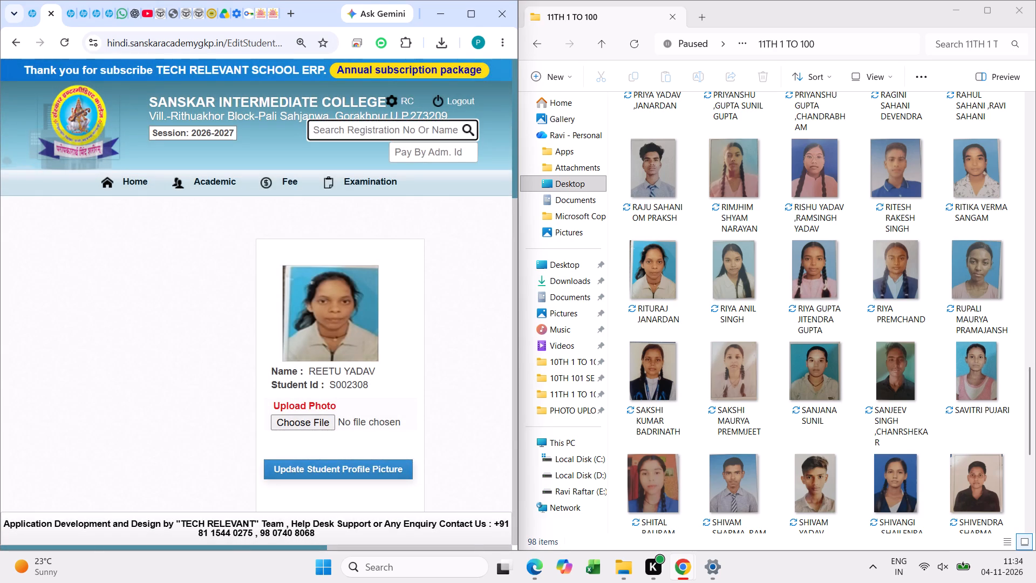
text(RIYA)
key(space)
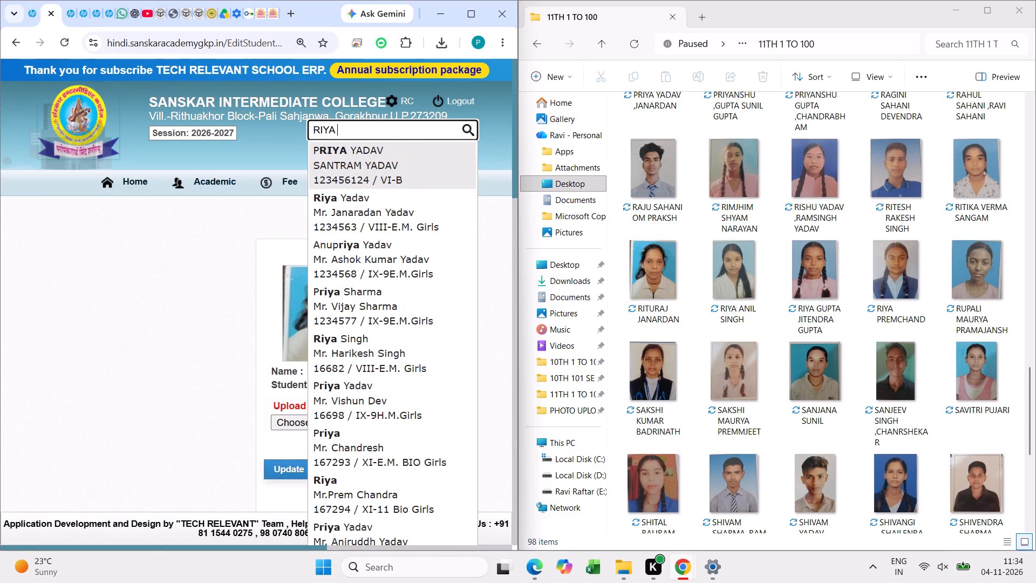
key(a)
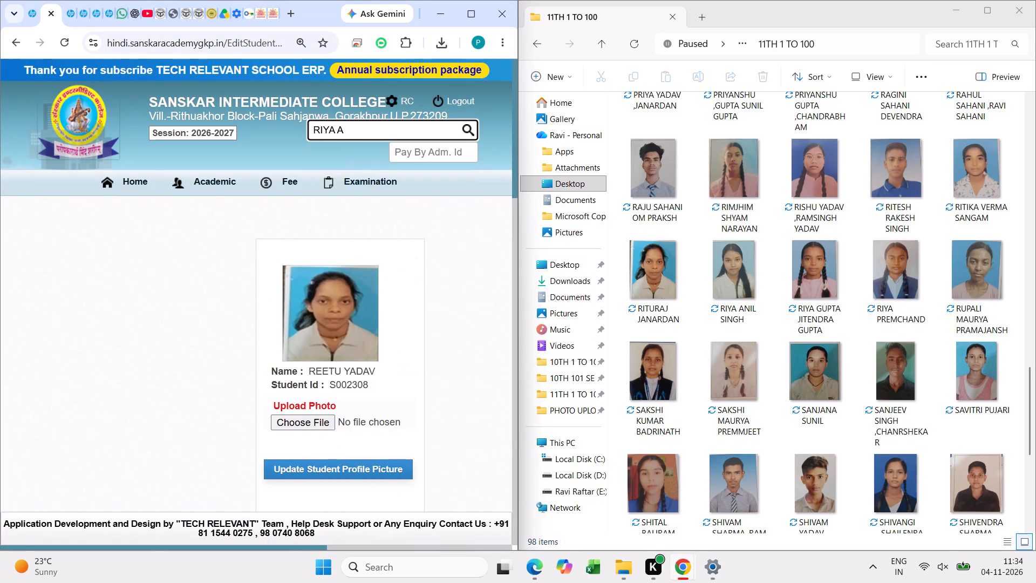
key(BackSpace)
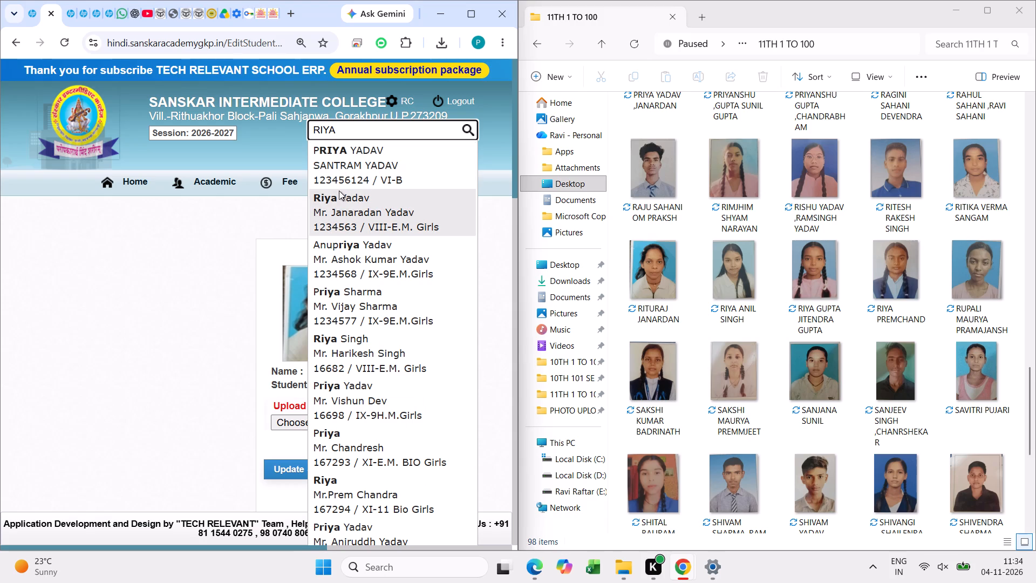
scroll(379, 299, down, 1)
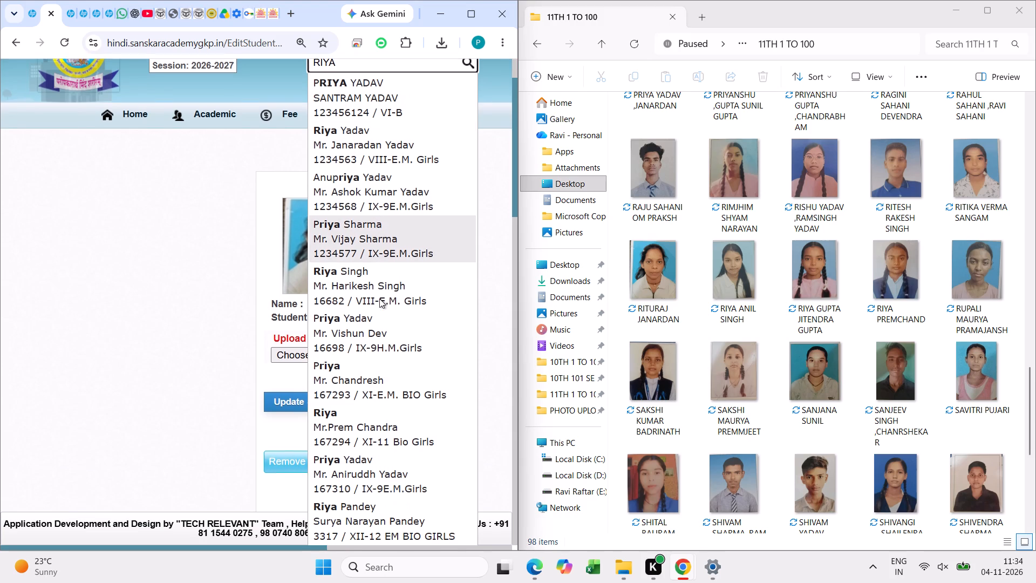
scroll(383, 306, down, 1)
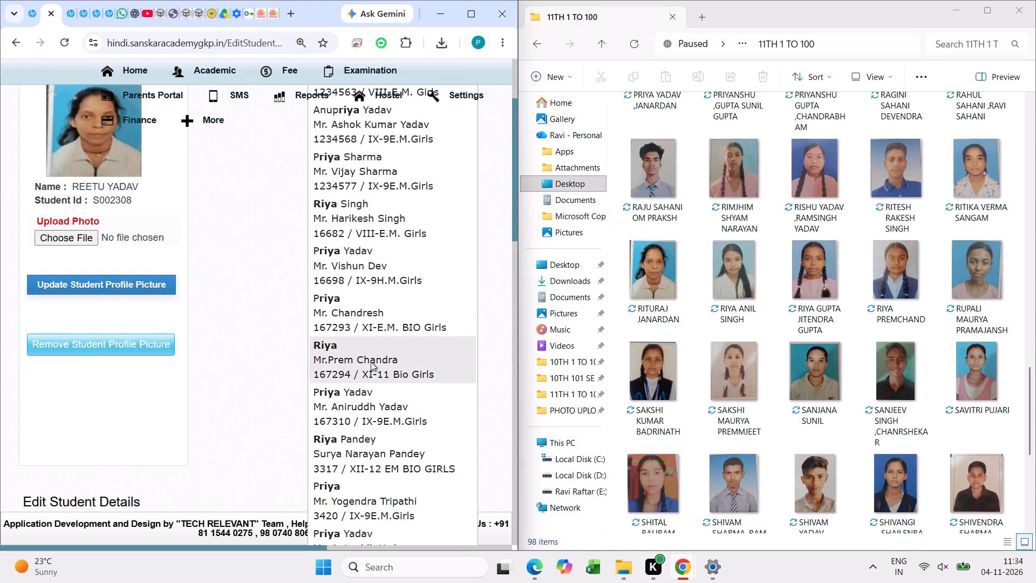
scroll(365, 477, down, 2)
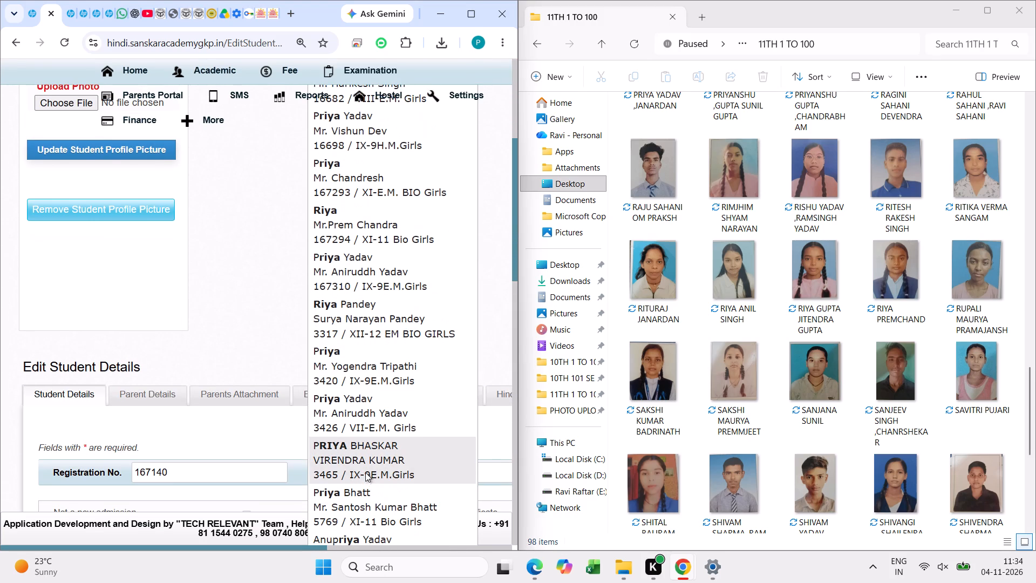
scroll(365, 472, down, 7)
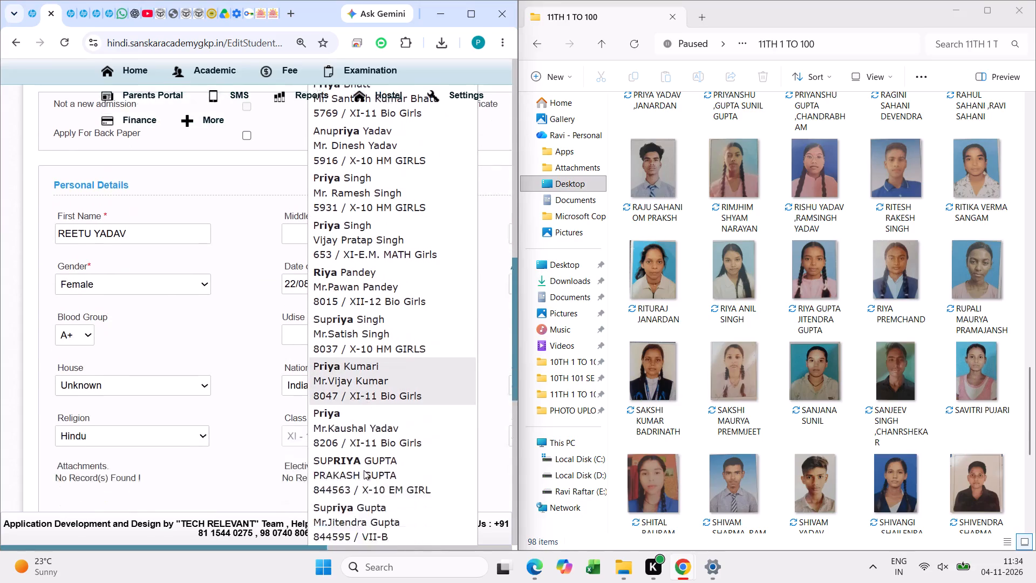
scroll(364, 485, down, 1)
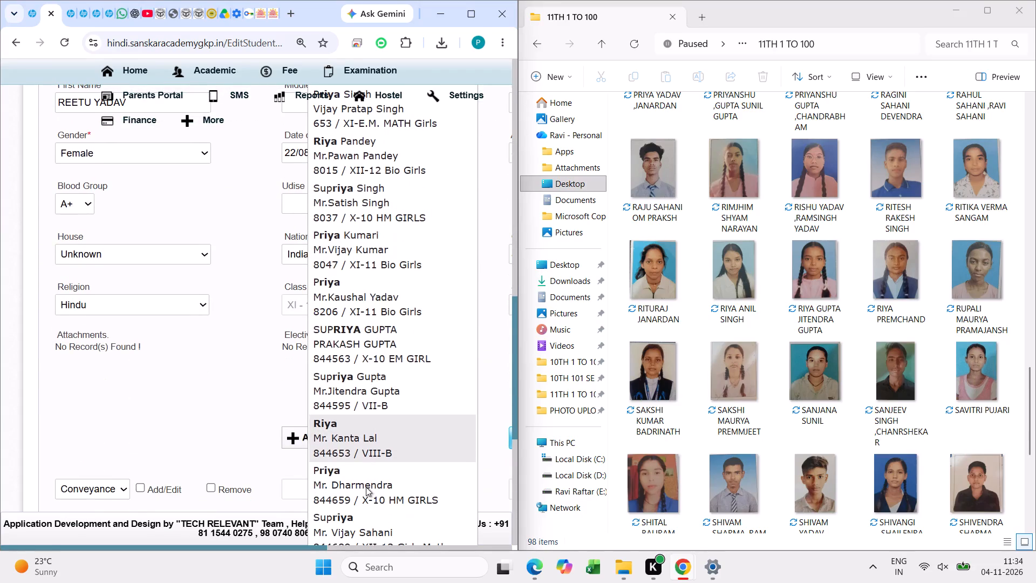
scroll(366, 487, down, 2)
scroll(366, 487, up, 1)
scroll(366, 487, down, 1)
scroll(366, 487, up, 1)
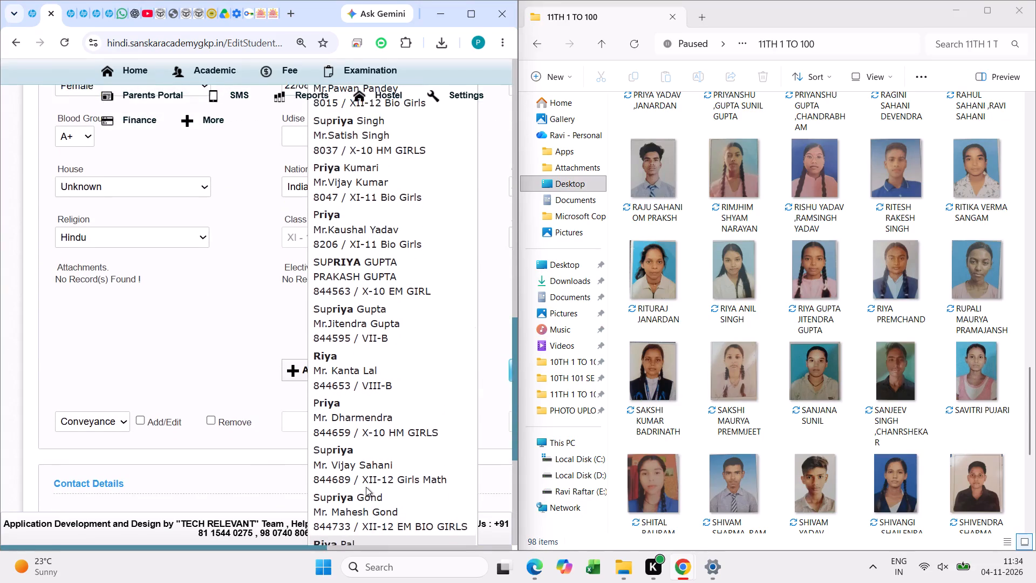
scroll(366, 487, down, 1)
scroll(366, 487, up, 1)
scroll(366, 487, down, 4)
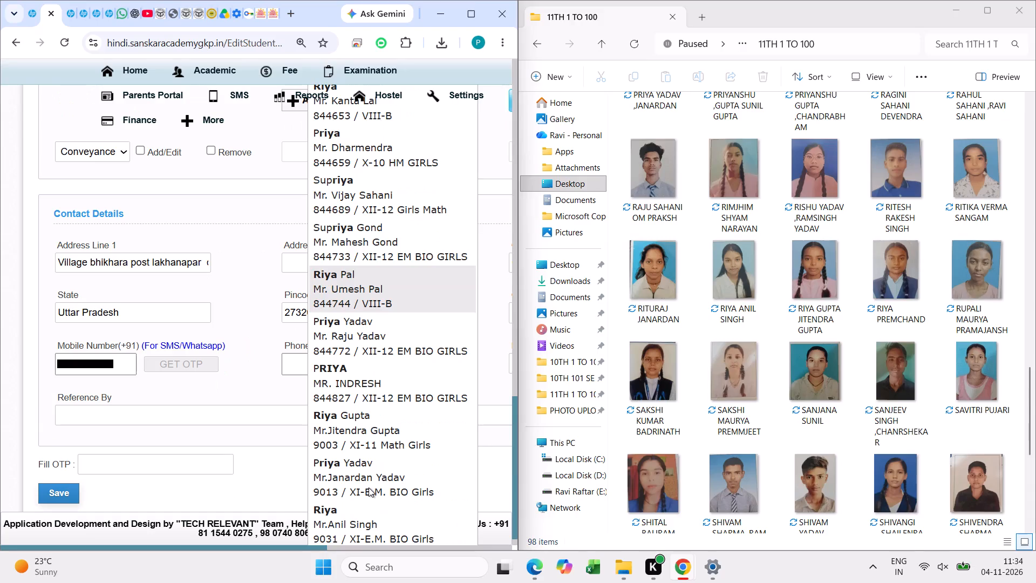
click(368, 516)
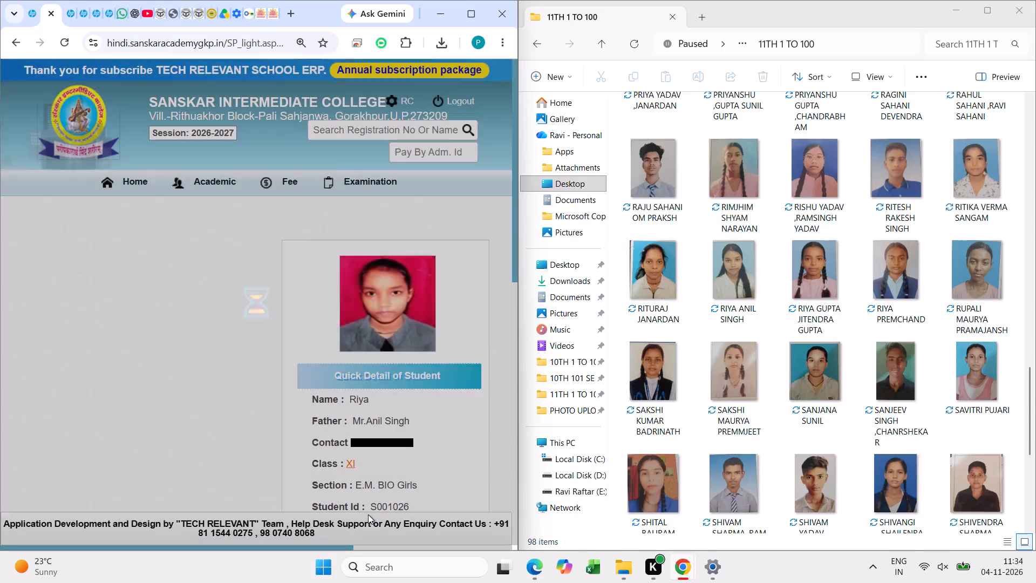
Open the student profile of Riya, Anil's daughter, for editing and remove her existing profile picture.
scroll(368, 512, down, 4)
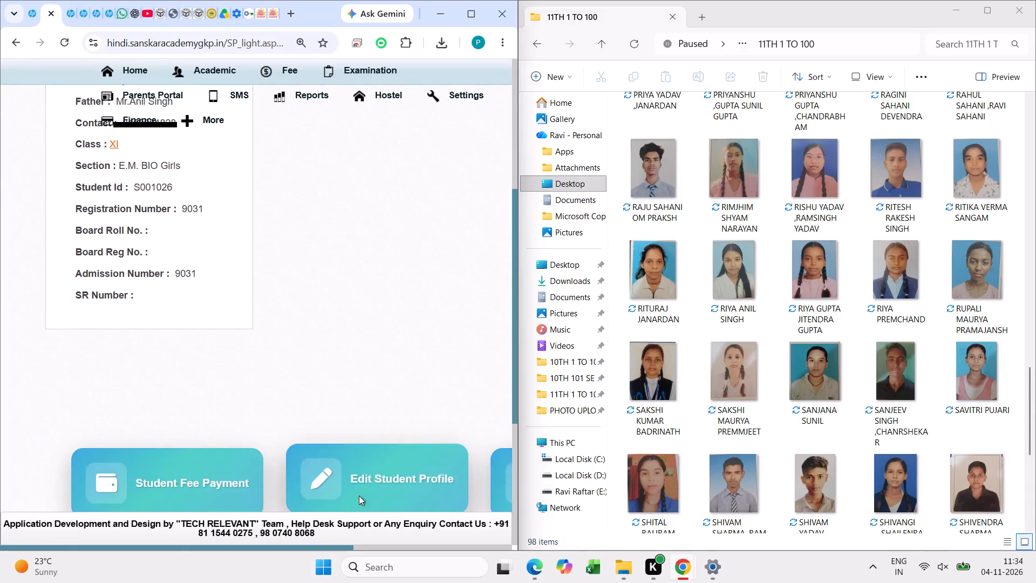
click(372, 476)
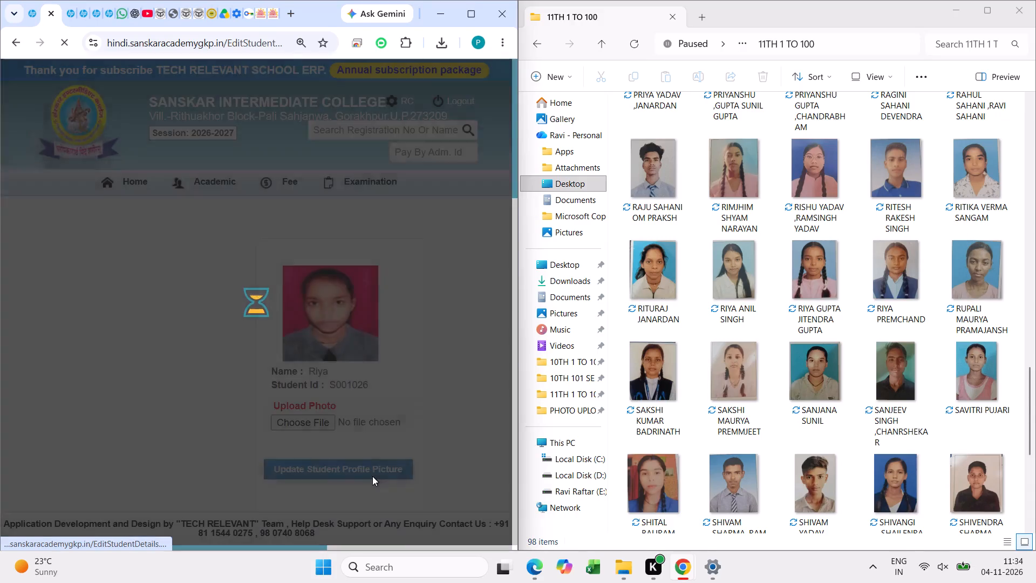
scroll(316, 433, down, 3)
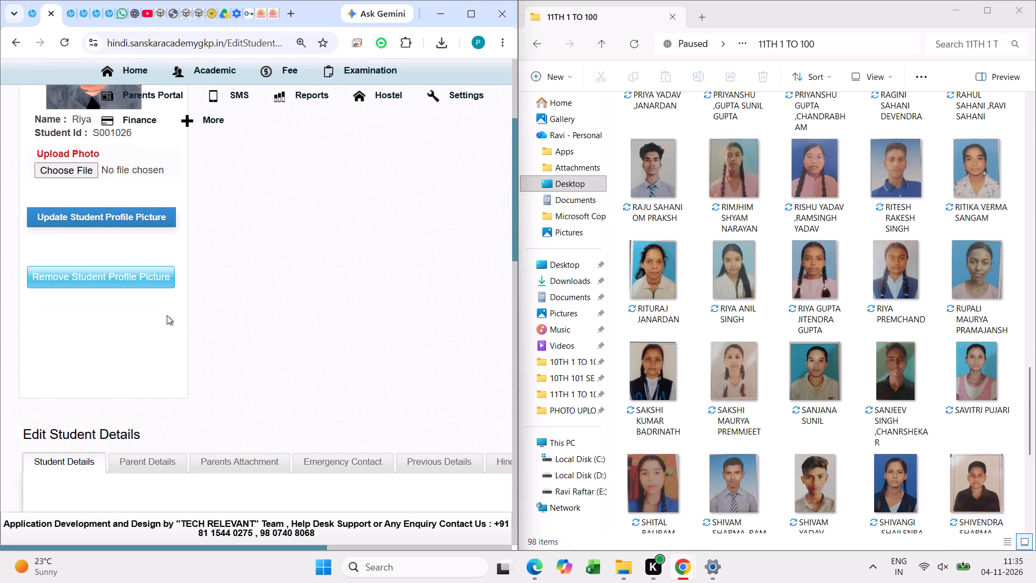
click(134, 269)
click(324, 128)
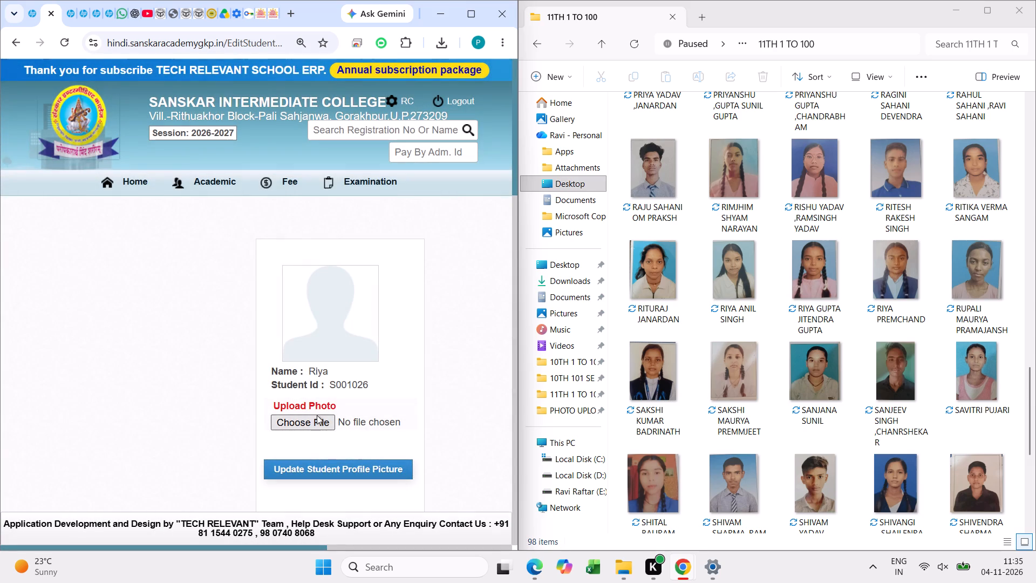
click(317, 415)
text(RIYA)
key(space)
key(Down)
key(Return)
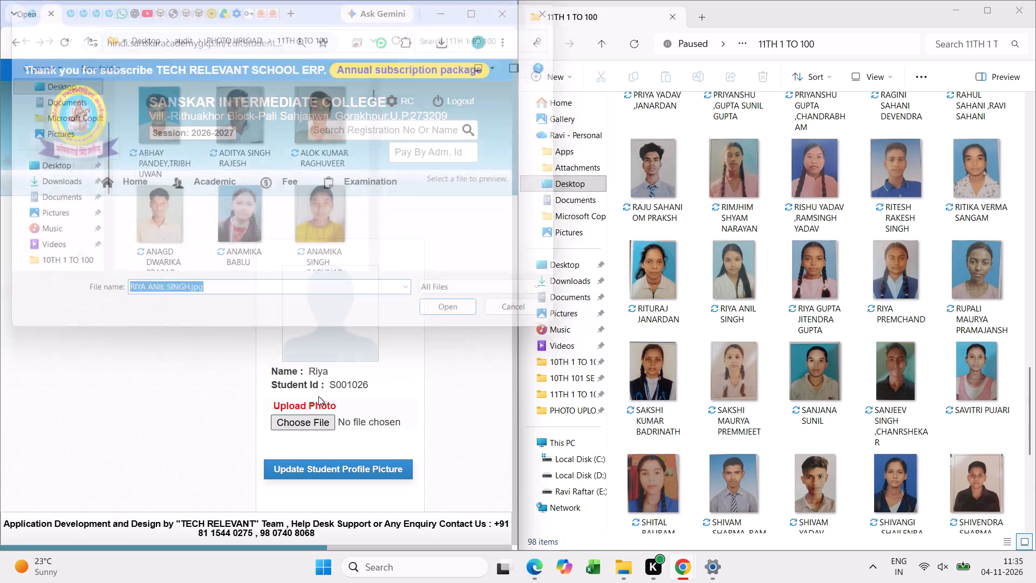
click(366, 460)
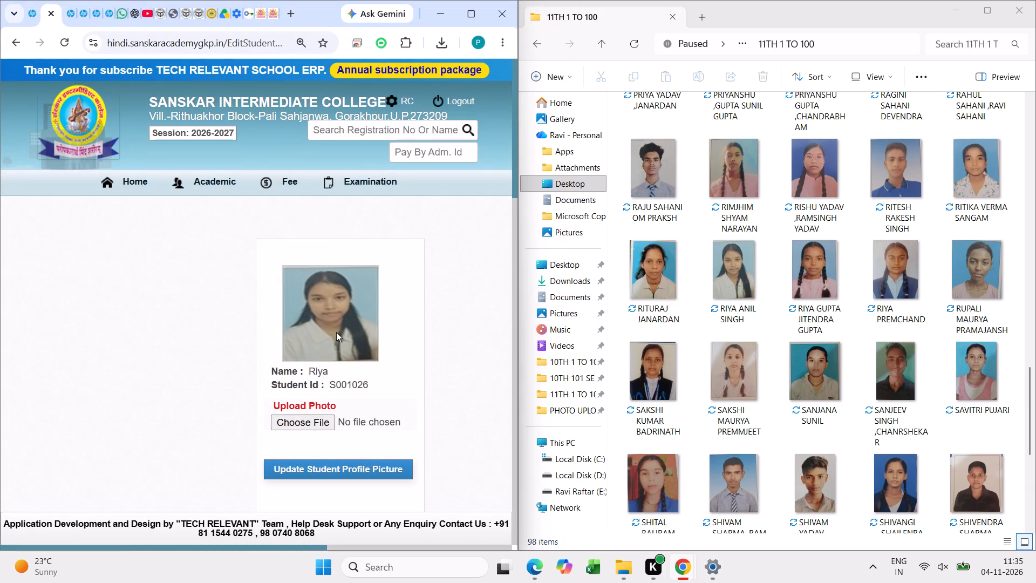
Begin a new student search by registration number or name.
click(323, 130)
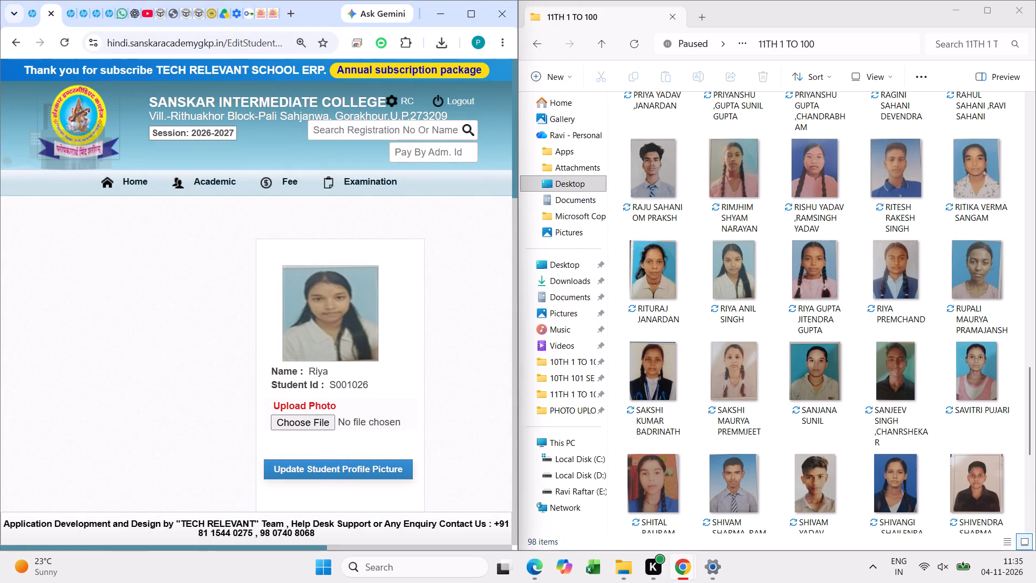
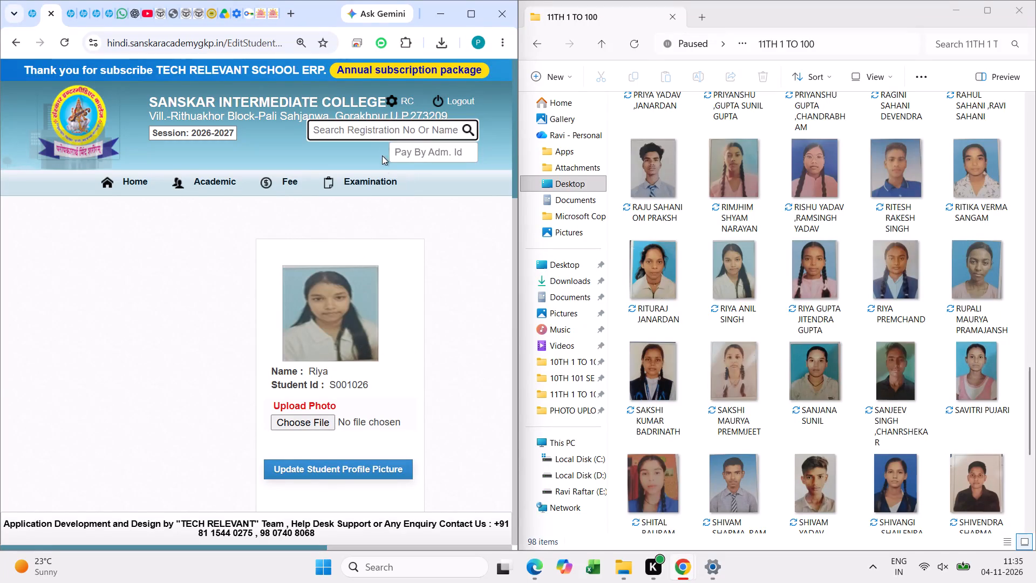
click(379, 133)
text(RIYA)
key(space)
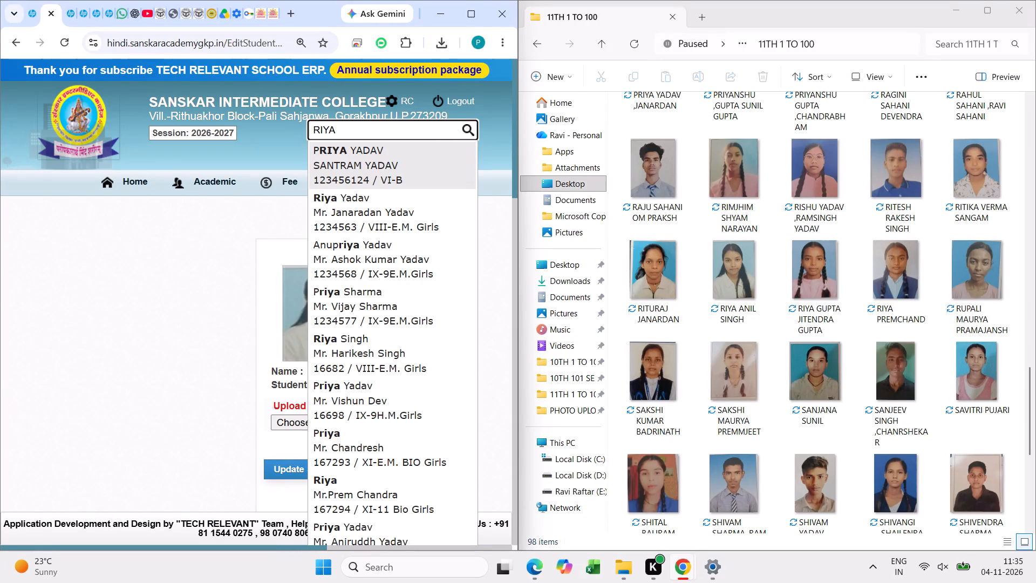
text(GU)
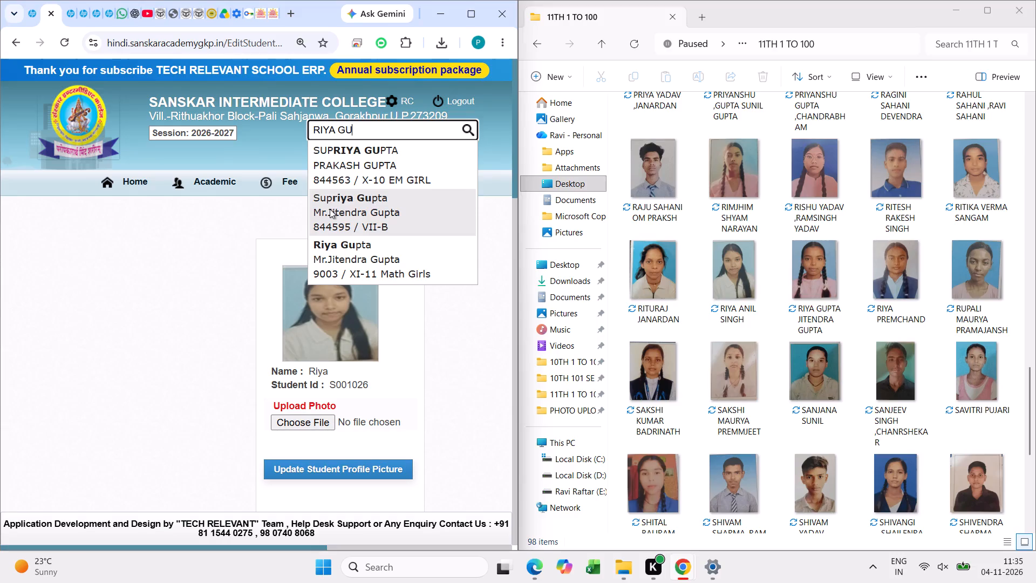
click(346, 263)
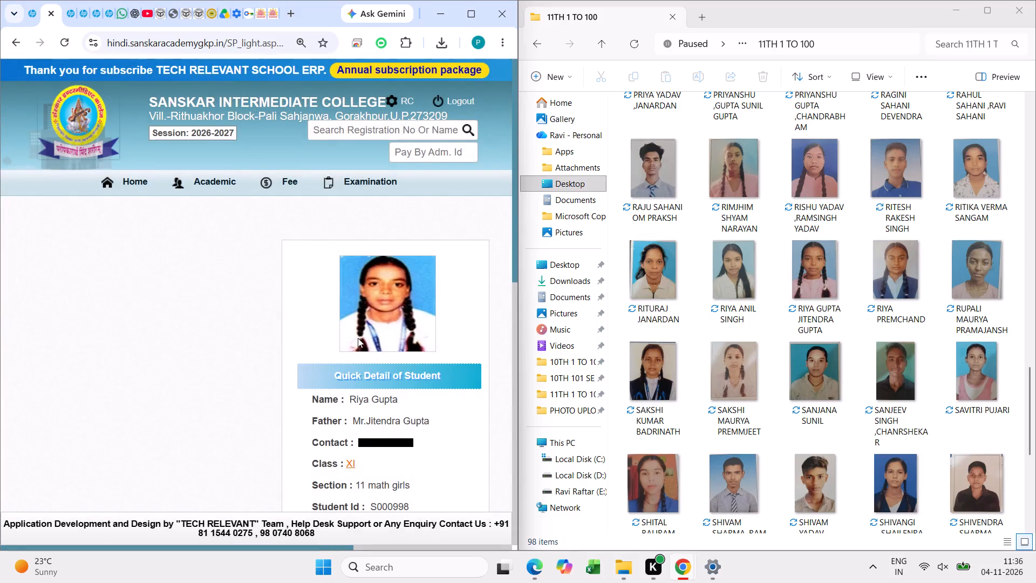
click(401, 131)
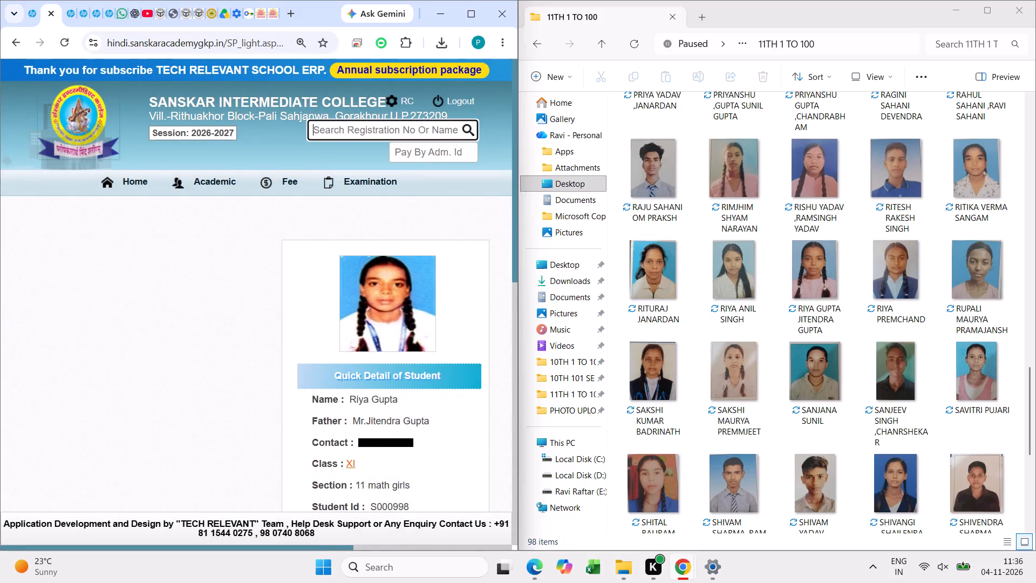
text(RIYA)
key(space)
text(PRE)
key(BackSpace)
key(BackSpace)
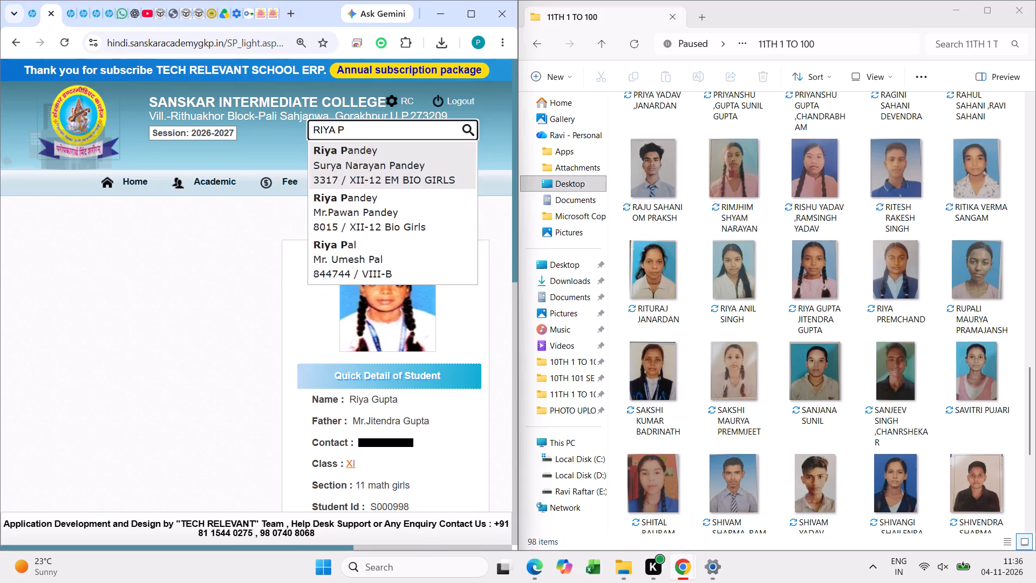
key(BackSpace)
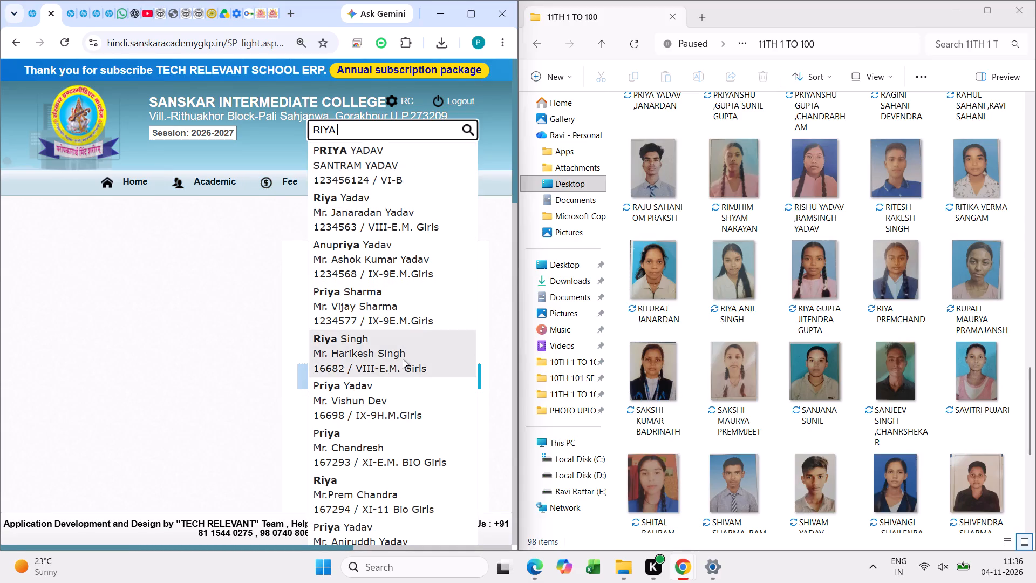
scroll(383, 456, down, 2)
click(380, 375)
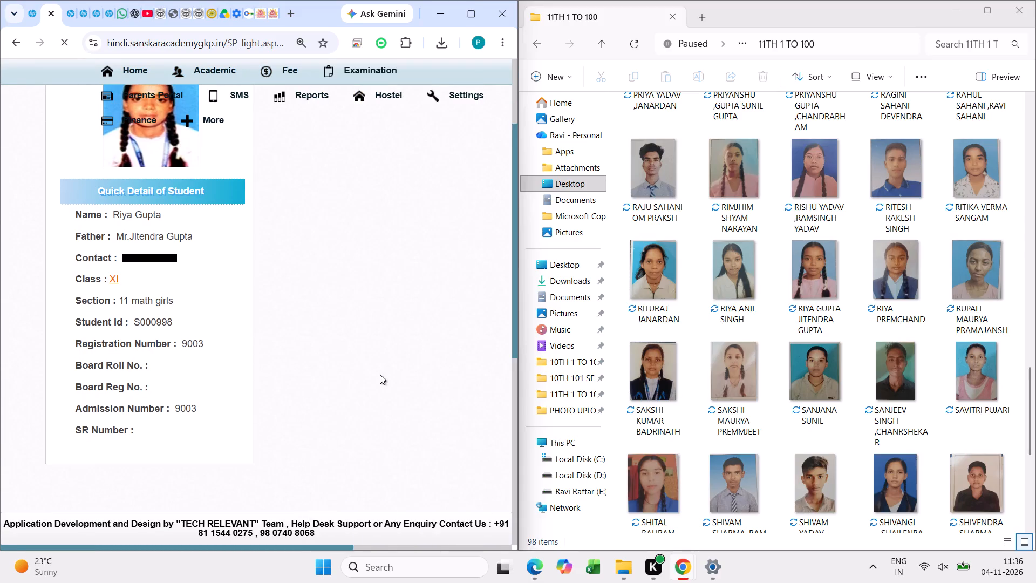
scroll(381, 374, down, 6)
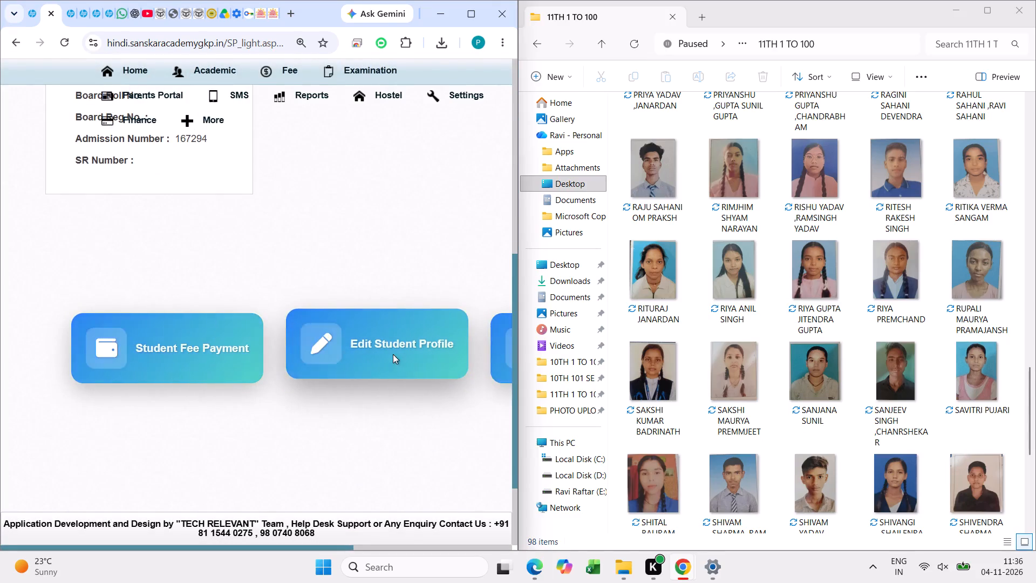
click(393, 354)
click(394, 350)
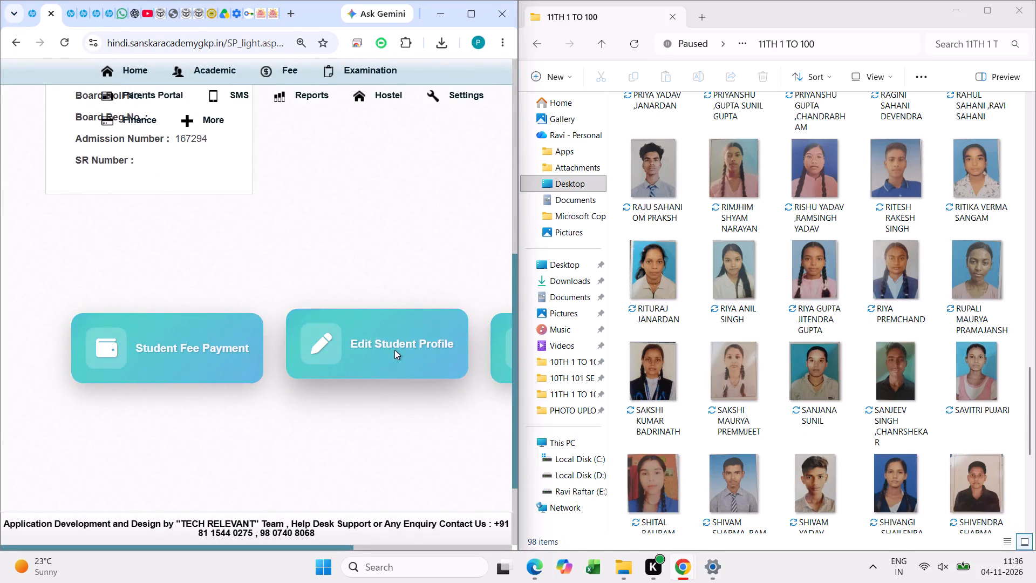
click(404, 345)
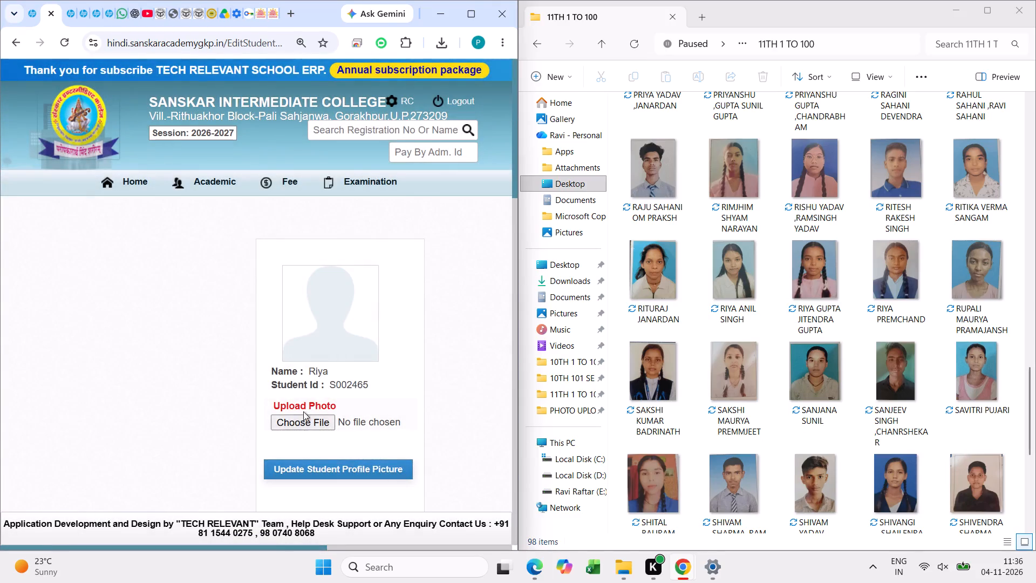
click(303, 418)
text(RIY)
key(Down)
key(Down)
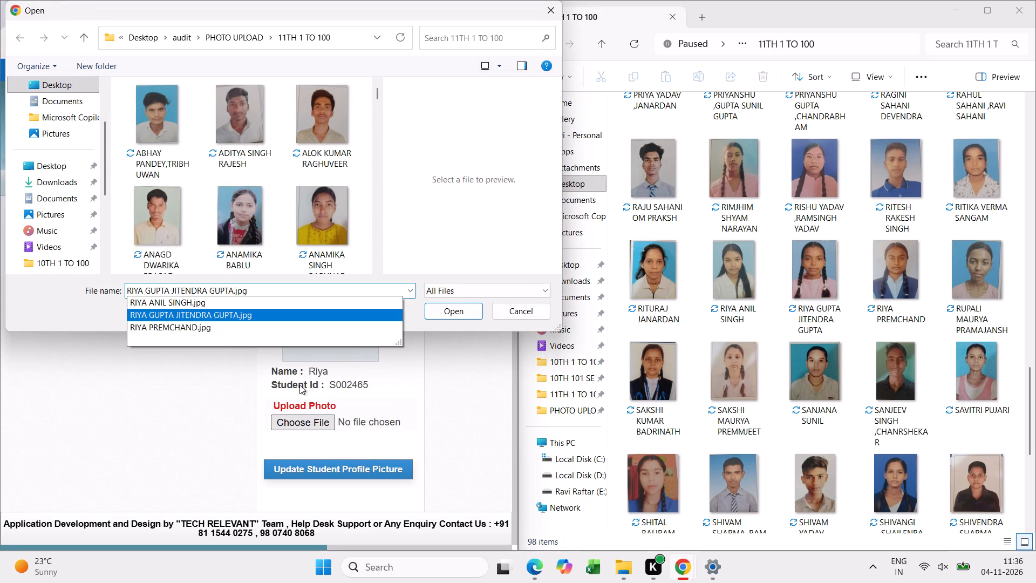
key(Return)
click(337, 479)
click(336, 455)
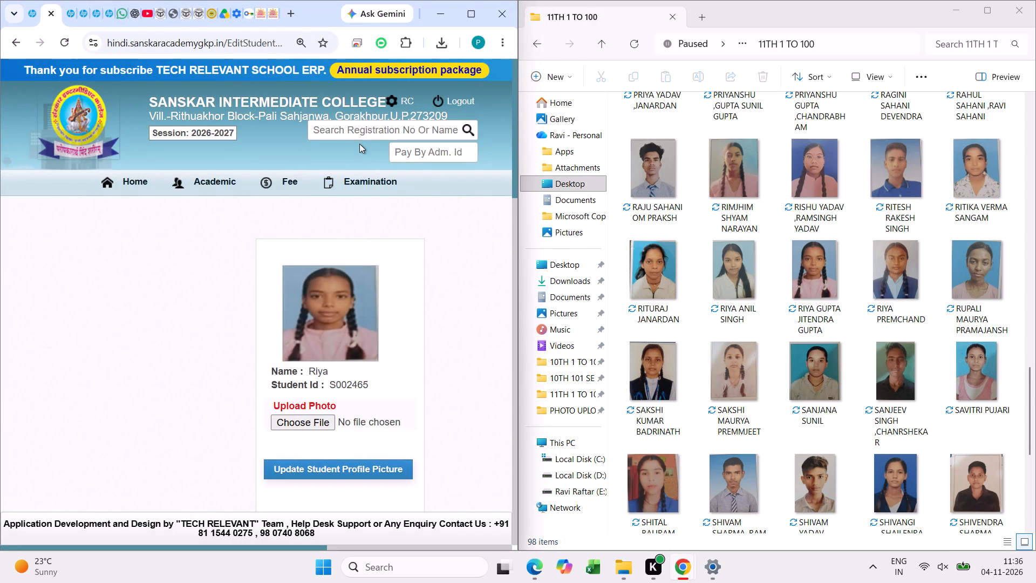
Search for "PRIYA" and examine the matching students' father names and classes for class XI entries.
click(359, 142)
click(359, 140)
click(362, 139)
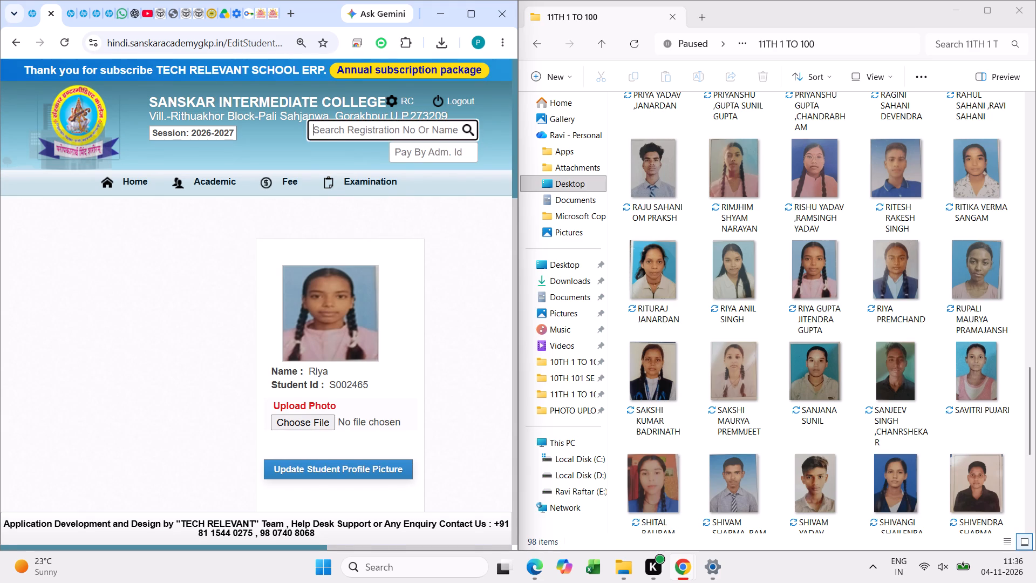
text(PRIYA)
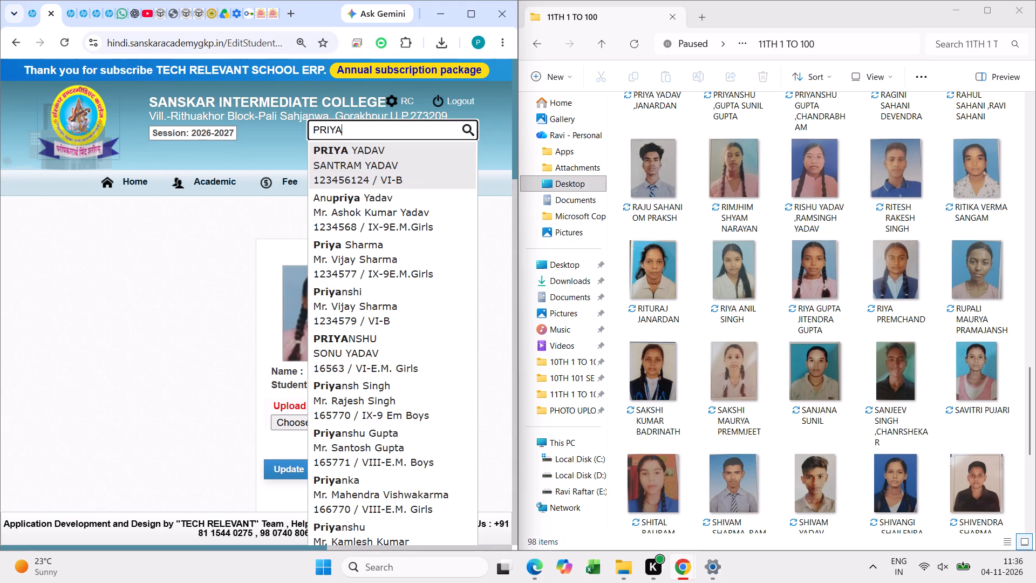
key(space)
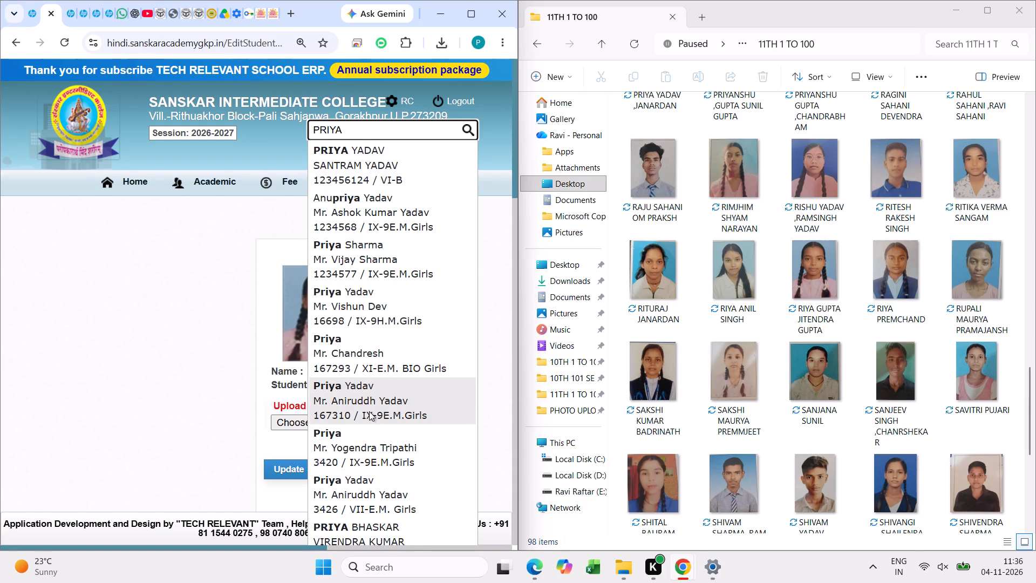
scroll(376, 446, down, 1)
scroll(364, 512, down, 1)
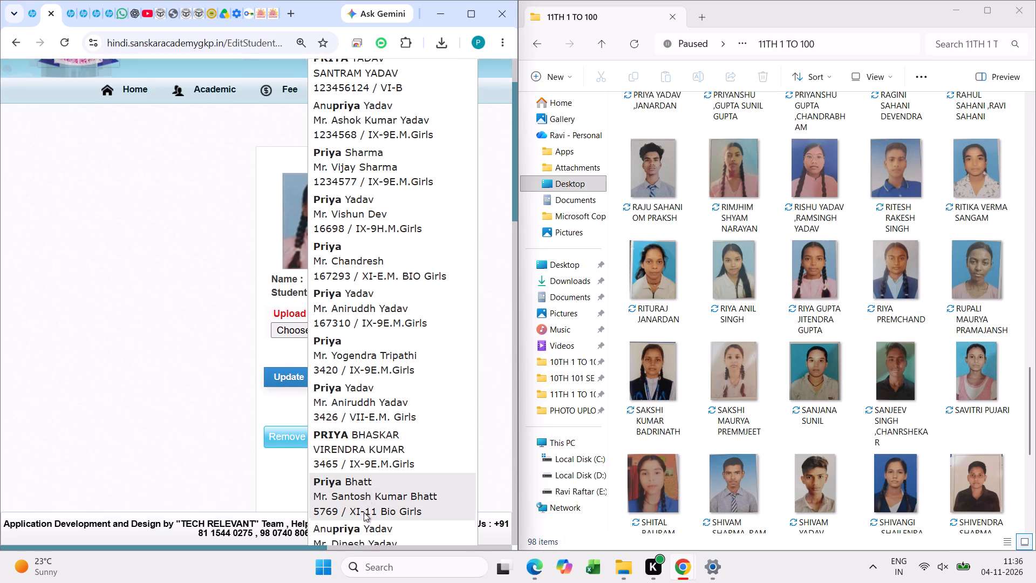
scroll(366, 507, down, 3)
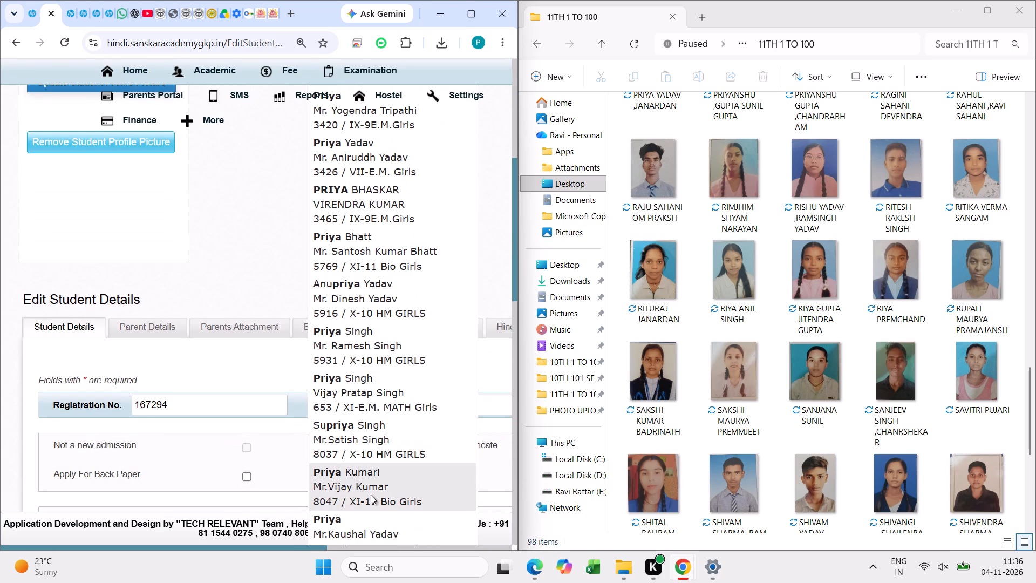
scroll(371, 495, down, 2)
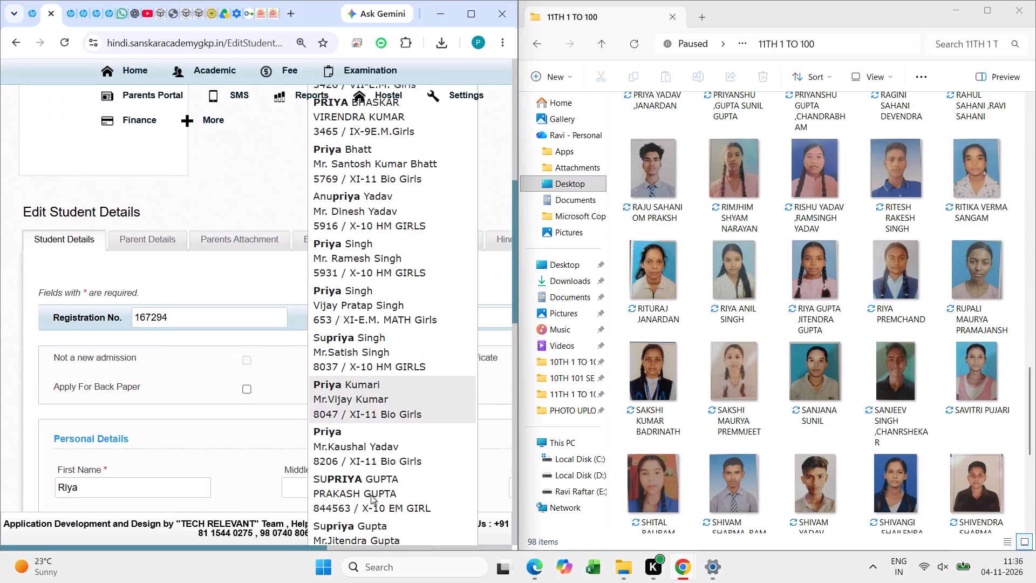
scroll(373, 472, down, 2)
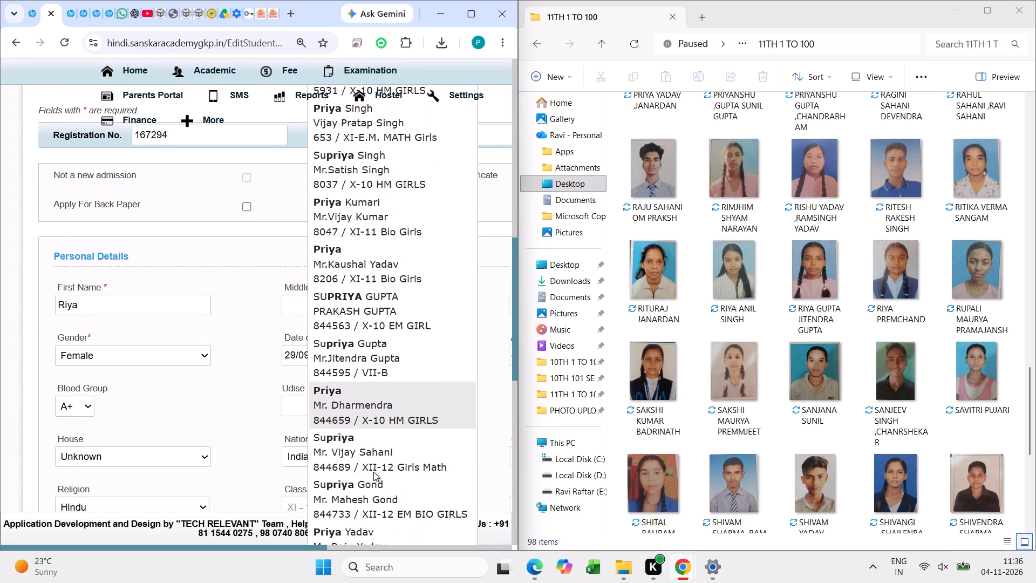
scroll(373, 472, down, 3)
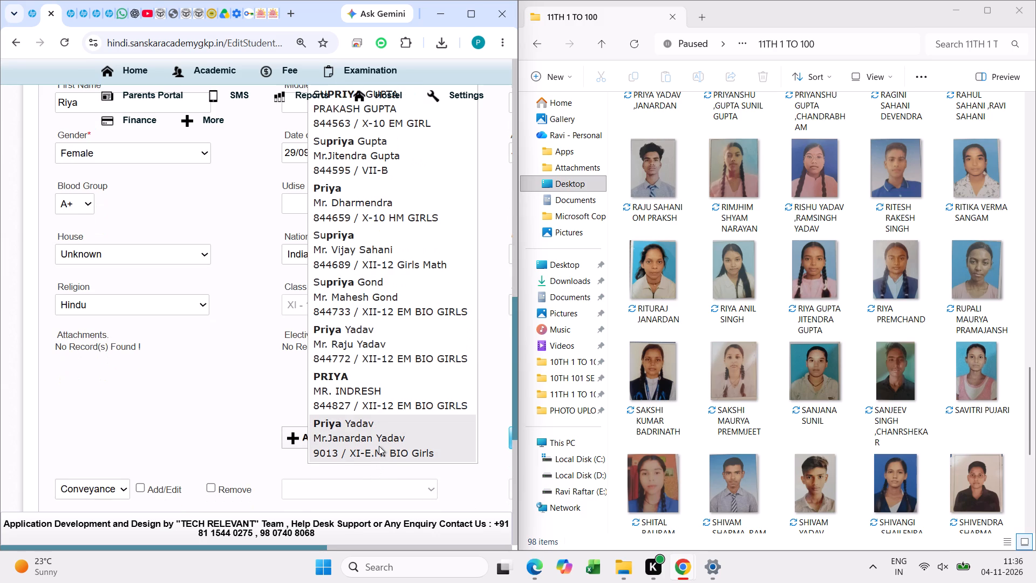
scroll(379, 446, up, 5)
scroll(379, 446, down, 1)
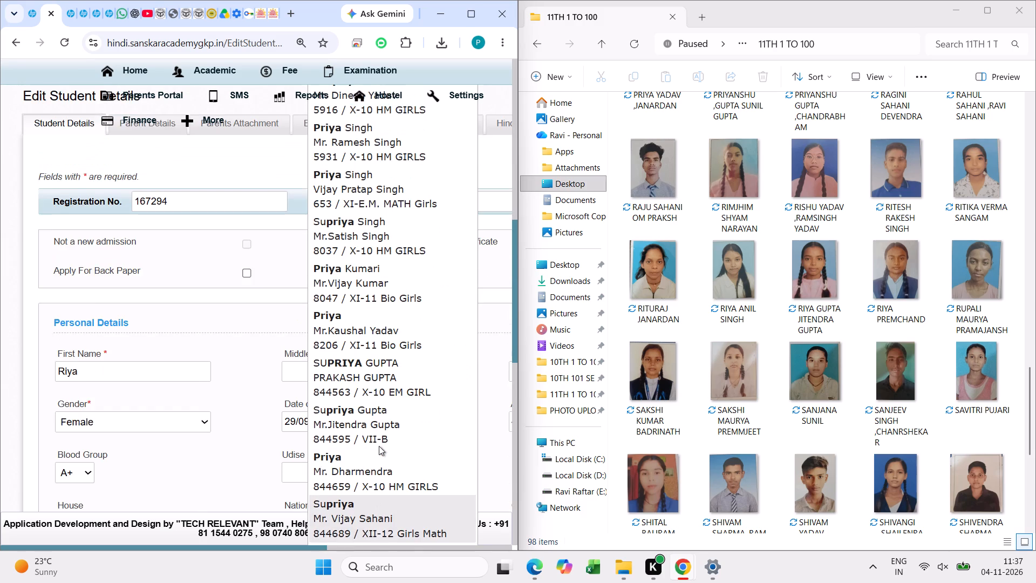
scroll(379, 446, up, 7)
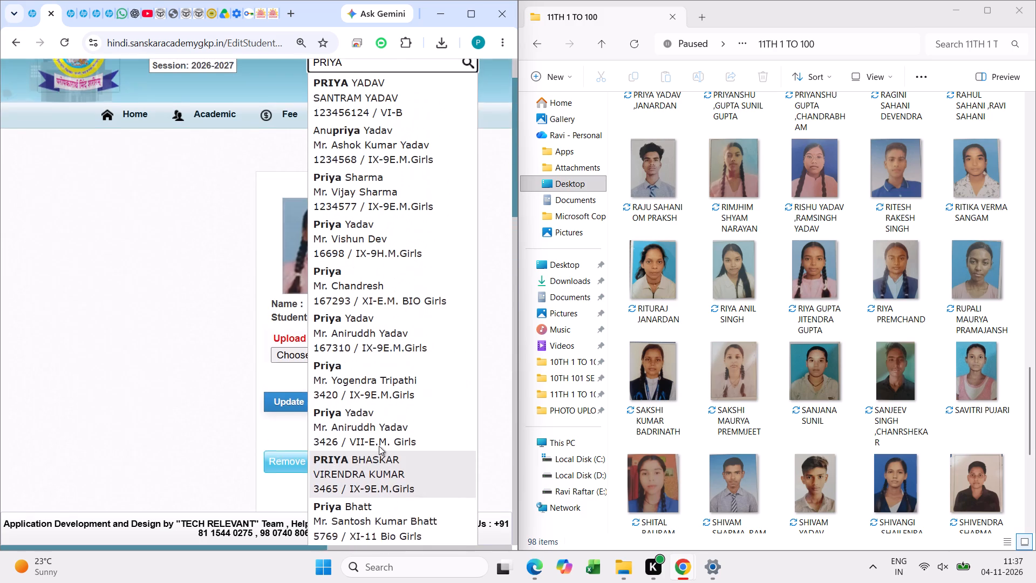
scroll(379, 446, up, 1)
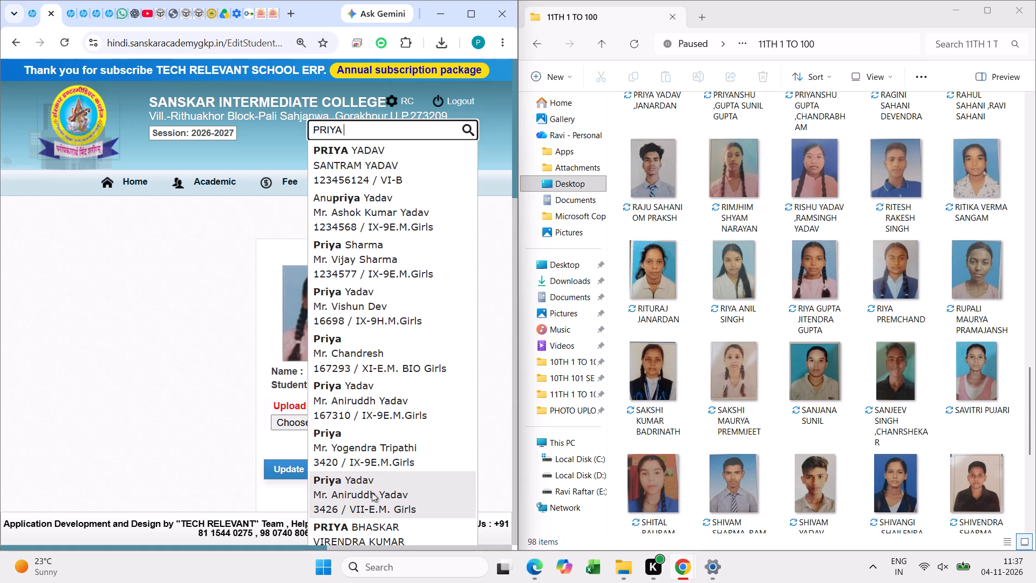
scroll(372, 485, down, 3)
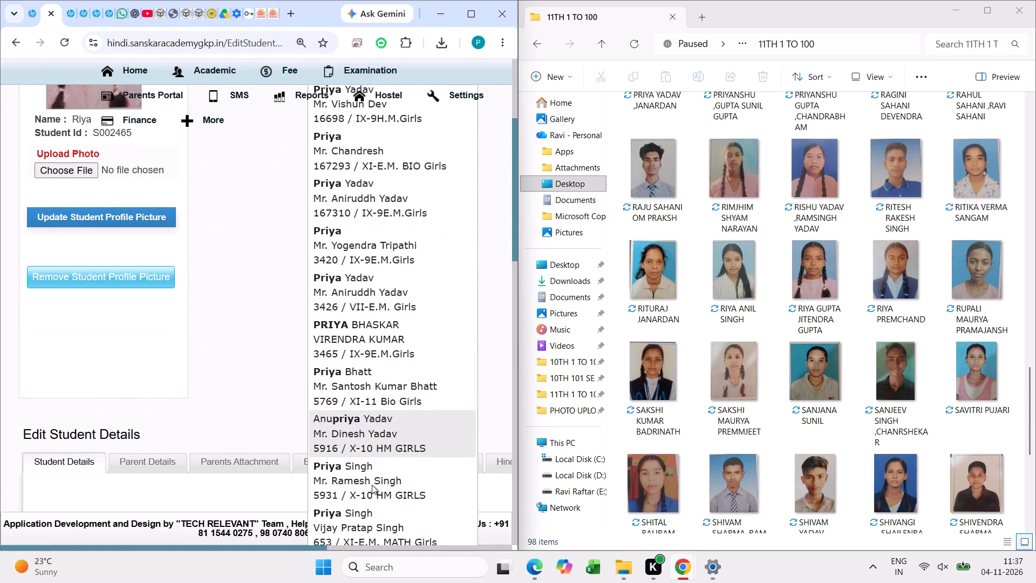
scroll(372, 485, down, 1)
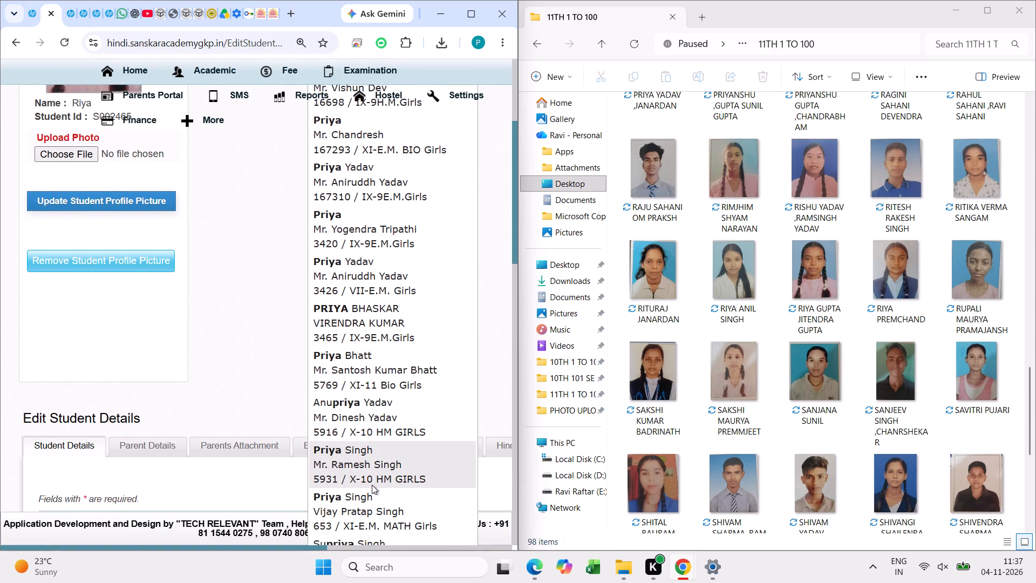
scroll(372, 485, down, 2)
scroll(372, 485, up, 1)
scroll(372, 485, down, 1)
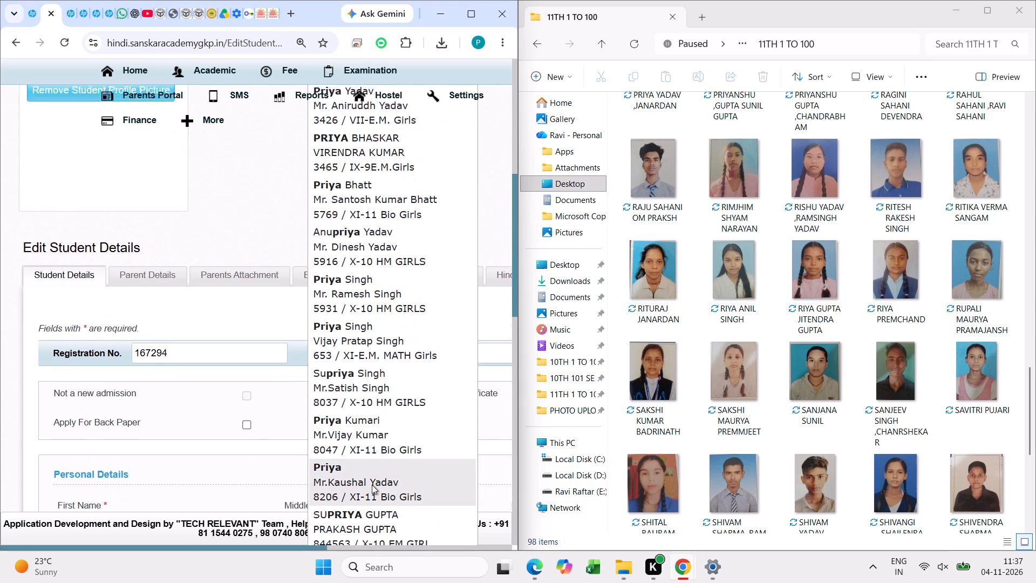
scroll(372, 485, down, 2)
scroll(372, 485, up, 2)
scroll(372, 485, down, 4)
scroll(373, 483, up, 3)
scroll(373, 483, down, 1)
scroll(373, 483, up, 3)
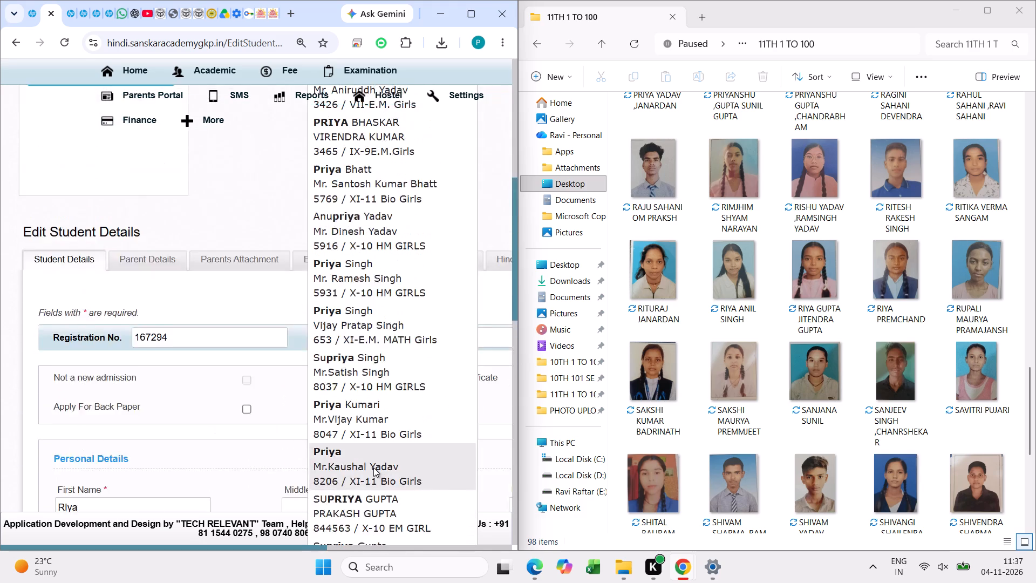
scroll(373, 467, up, 4)
scroll(354, 418, down, 1)
scroll(354, 418, up, 8)
key(BackSpace)
key(BackSpace)
key(BackSpace)
key(BackSpace)
key(BackSpace)
key(BackSpace)
key(BackSpace)
key(BackSpace)
key(BackSpace)
key(BackSpace)
key(BackSpace)
key(BackSpace)
key(BackSpace)
key(BackSpace)
key(BackSpace)
key(BackSpace)
key(BackSpace)
key(BackSpace)
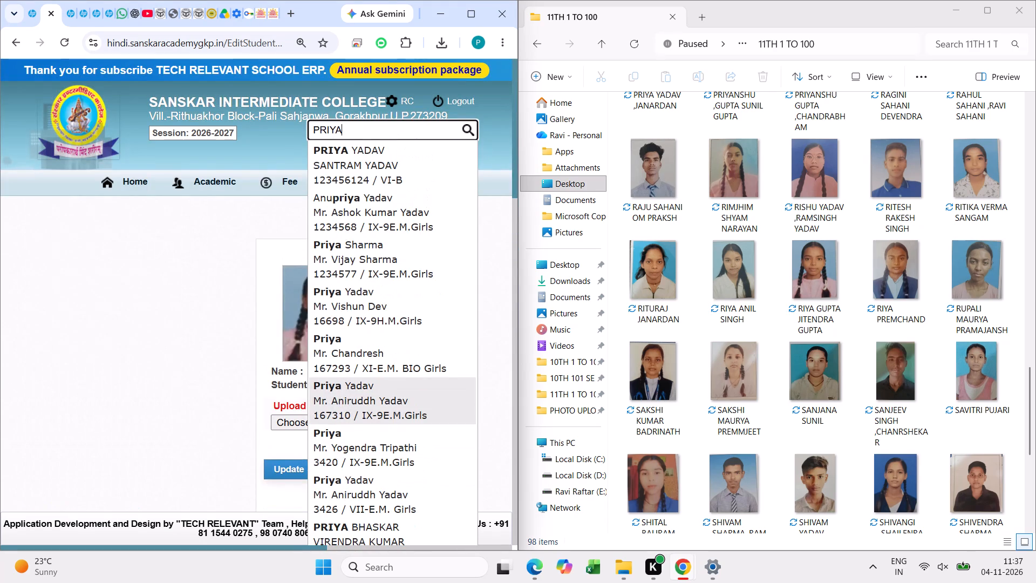
text(RUPALI)
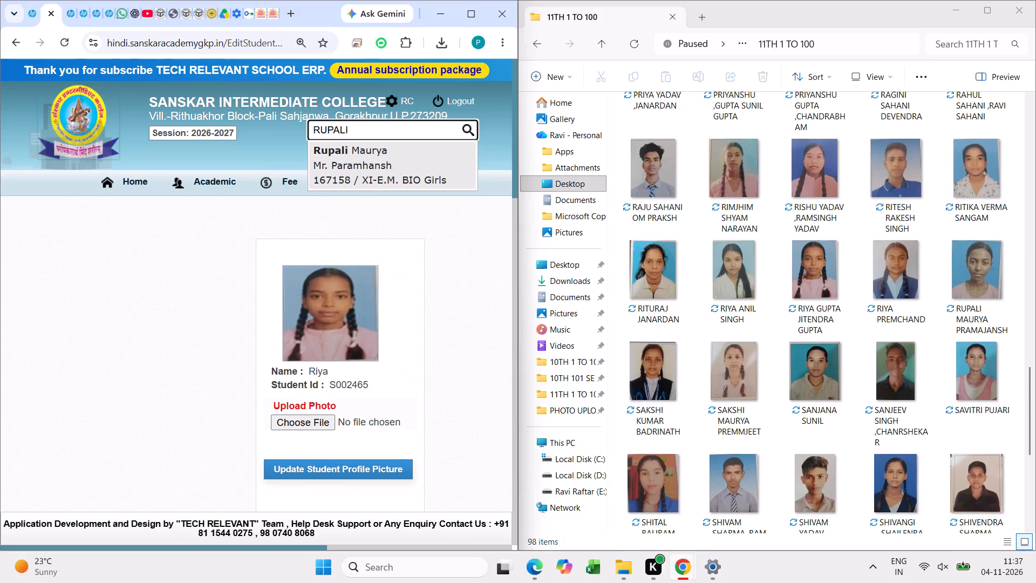
click(367, 175)
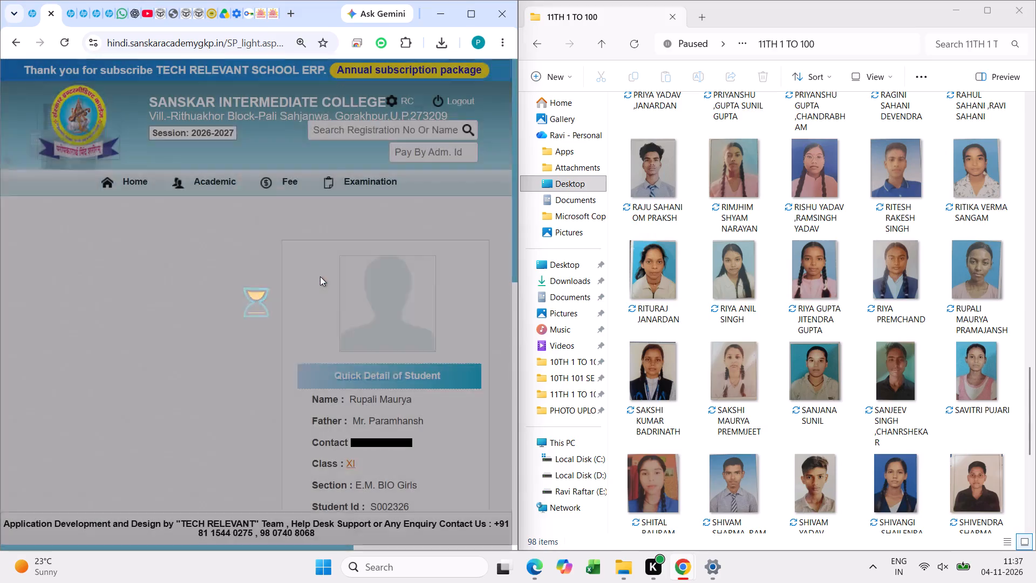
scroll(320, 282, down, 1)
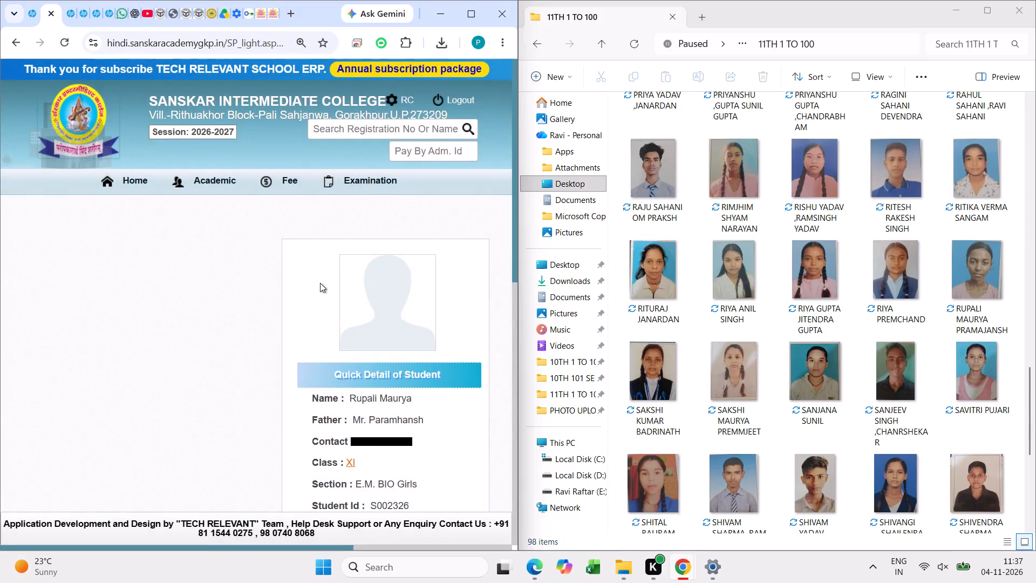
scroll(320, 283, down, 5)
scroll(359, 337, up, 5)
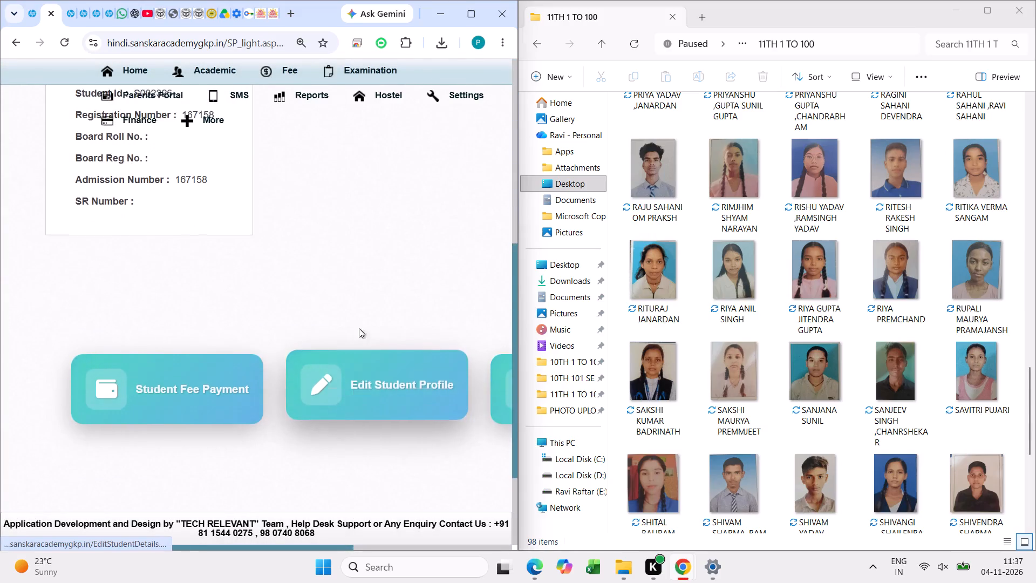
scroll(356, 321, down, 4)
click(373, 406)
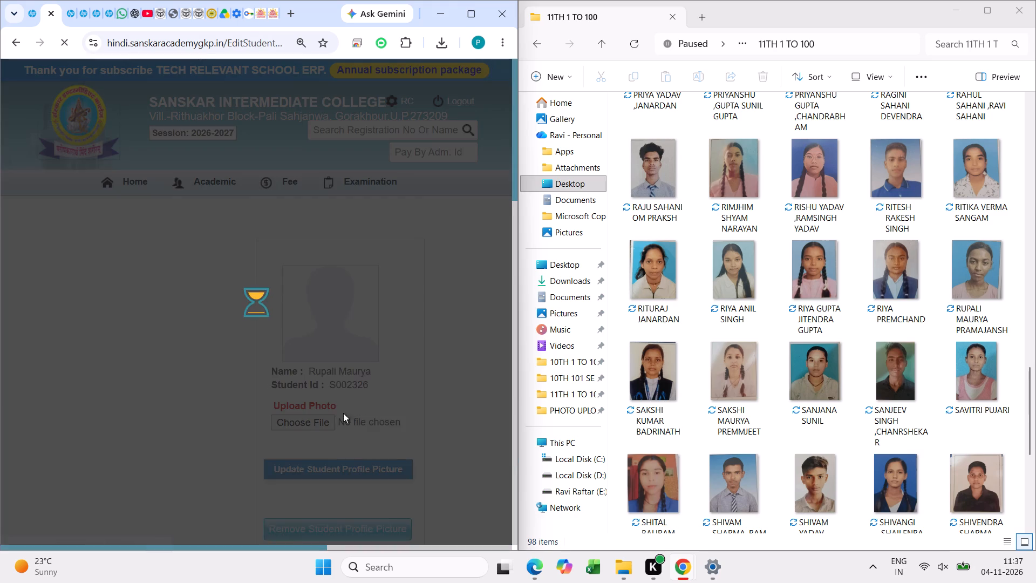
click(312, 420)
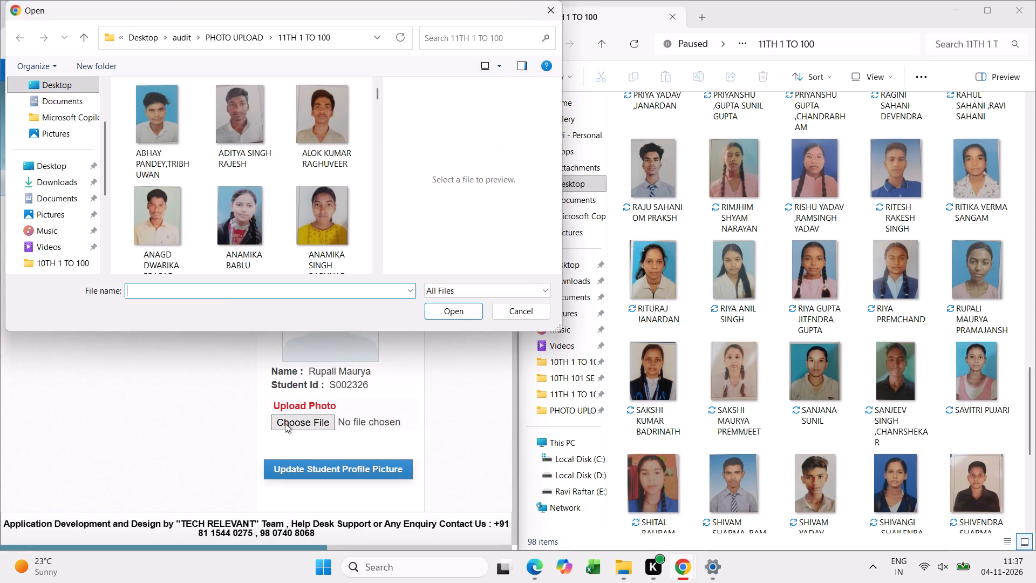
key(m)
key(Down)
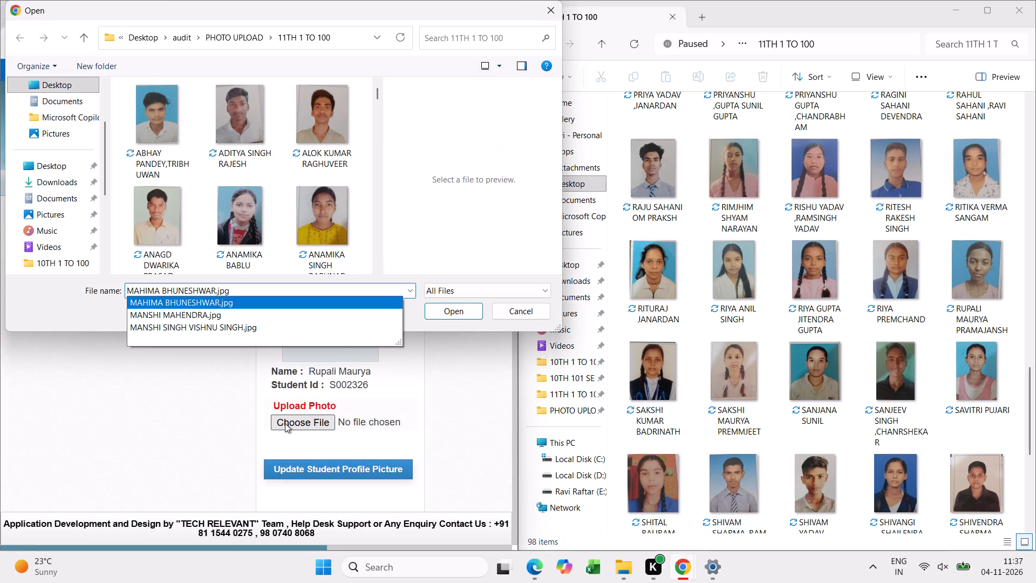
key(BackSpace)
key(BackSpace)
key(BackSpace)
key(BackSpace)
key(BackSpace)
key(BackSpace)
key(BackSpace)
key(BackSpace)
key(BackSpace)
key(BackSpace)
key(BackSpace)
key(BackSpace)
key(BackSpace)
key(BackSpace)
key(BackSpace)
key(BackSpace)
key(BackSpace)
key(BackSpace)
key(BackSpace)
key(BackSpace)
text(RUP)
key(Down)
key(Return)
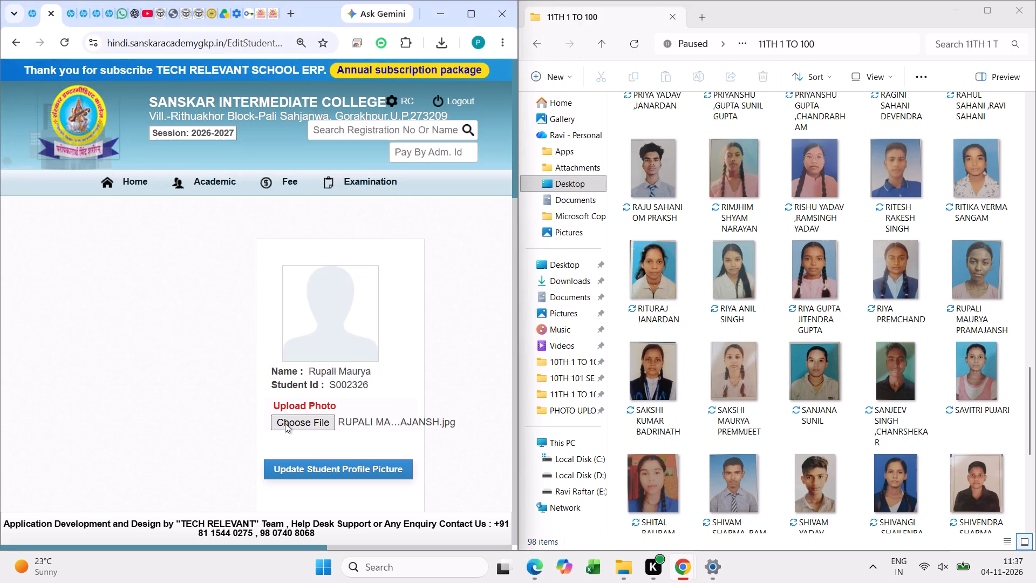
scroll(285, 423, down, 3)
click(129, 218)
scroll(129, 218, up, 5)
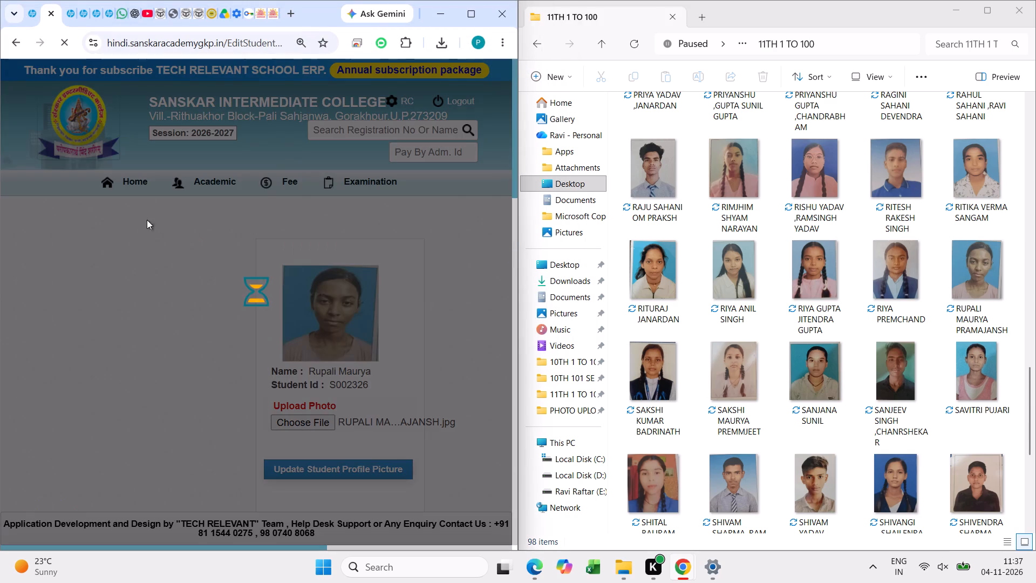
scroll(337, 283, up, 3)
scroll(340, 240, up, 1)
click(353, 120)
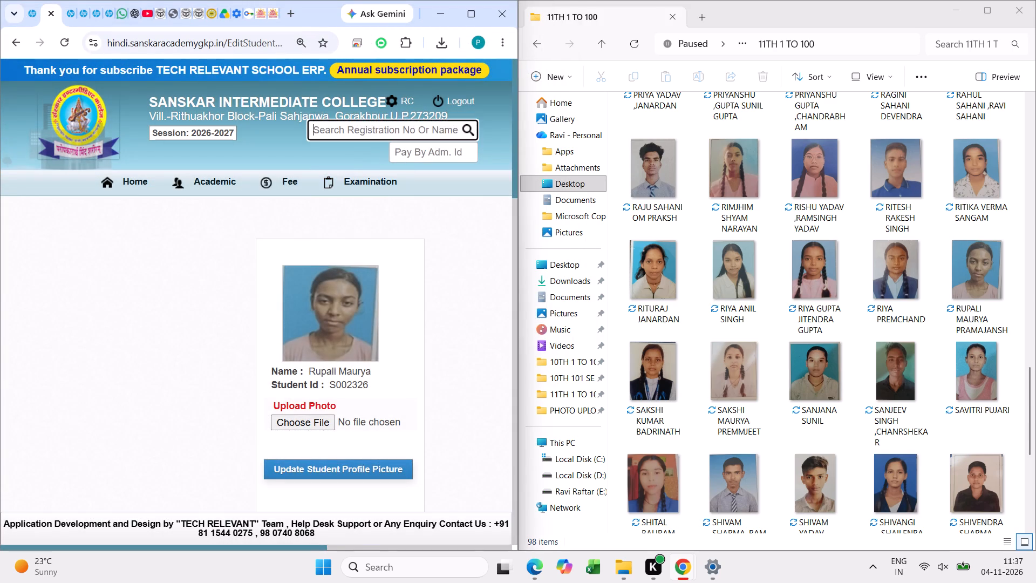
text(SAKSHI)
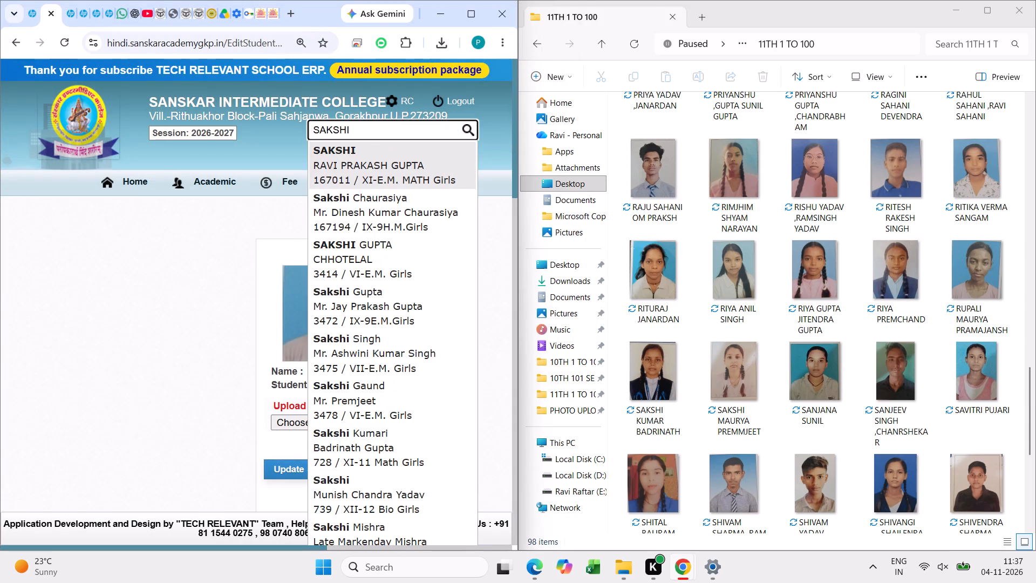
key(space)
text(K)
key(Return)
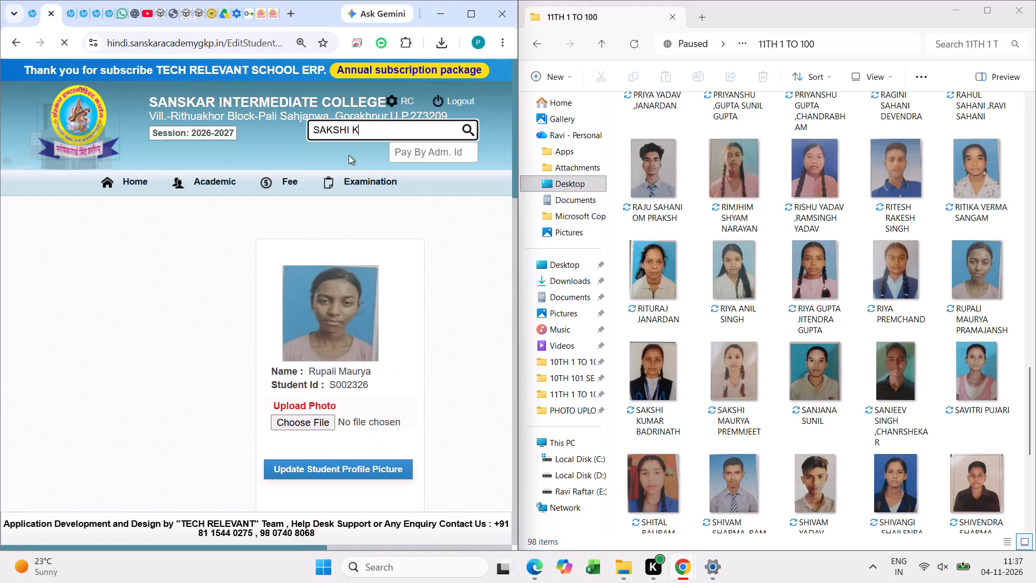
scroll(277, 194, down, 3)
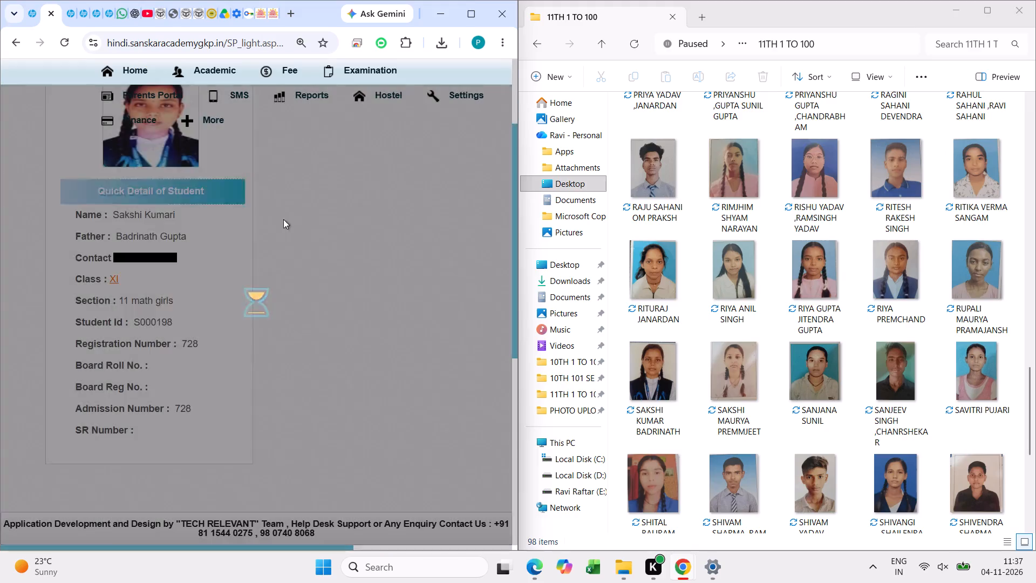
scroll(285, 223, up, 4)
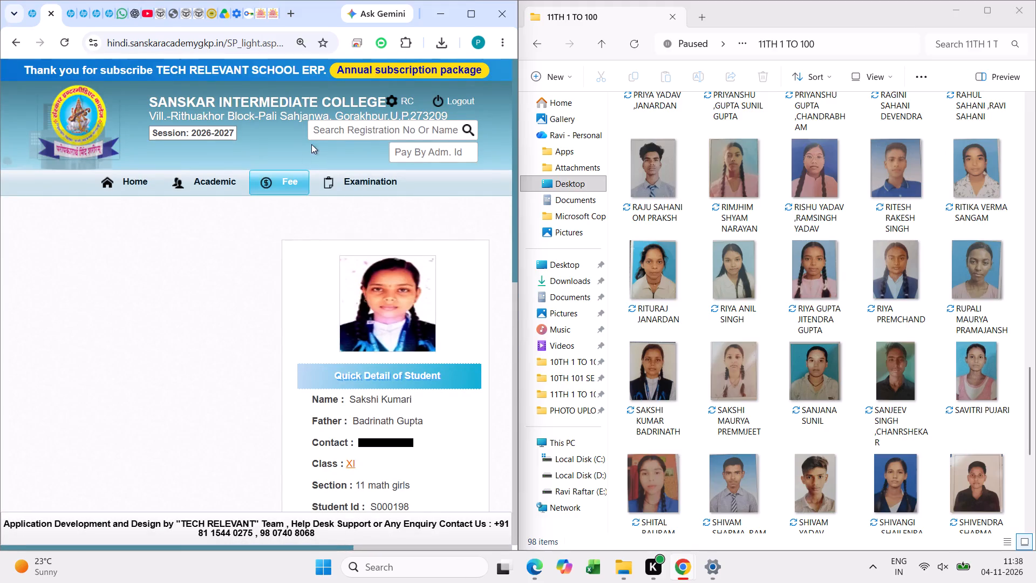
click(321, 139)
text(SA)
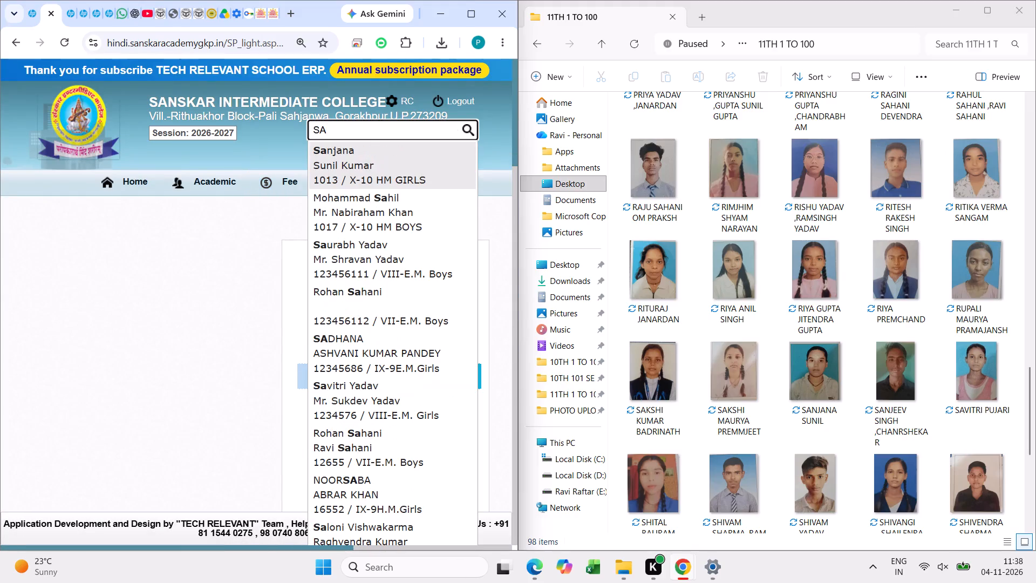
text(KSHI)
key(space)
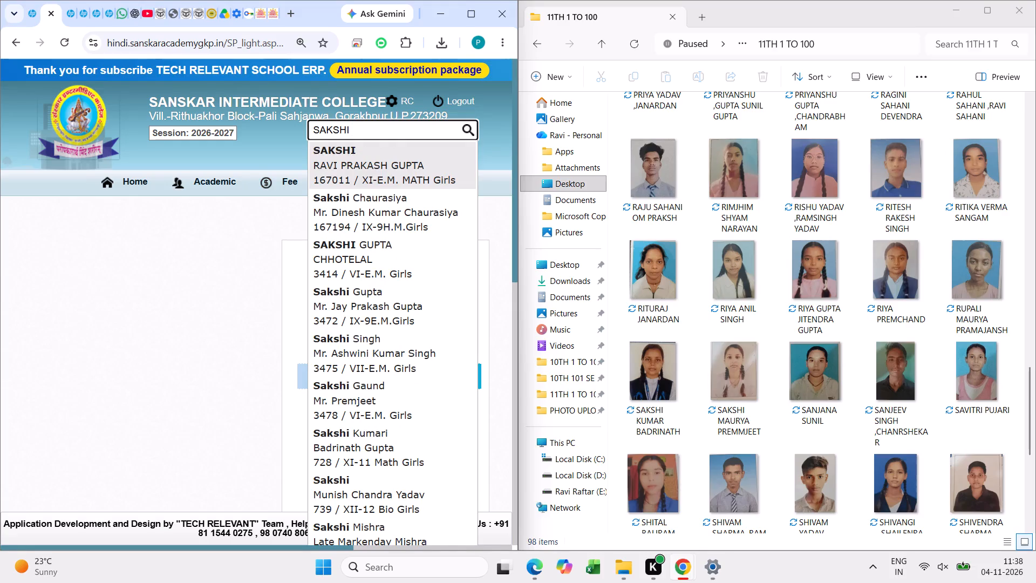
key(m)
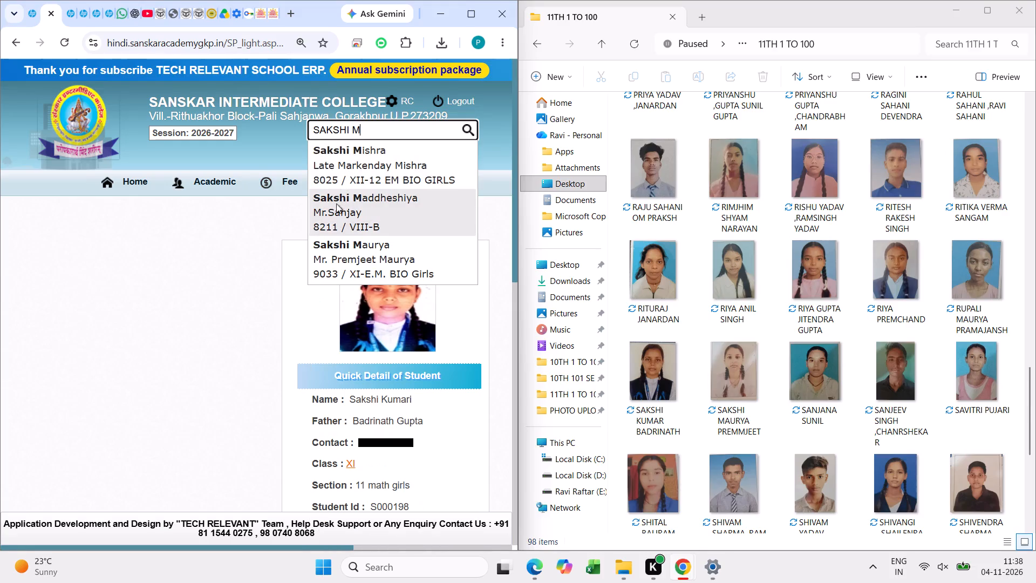
click(350, 239)
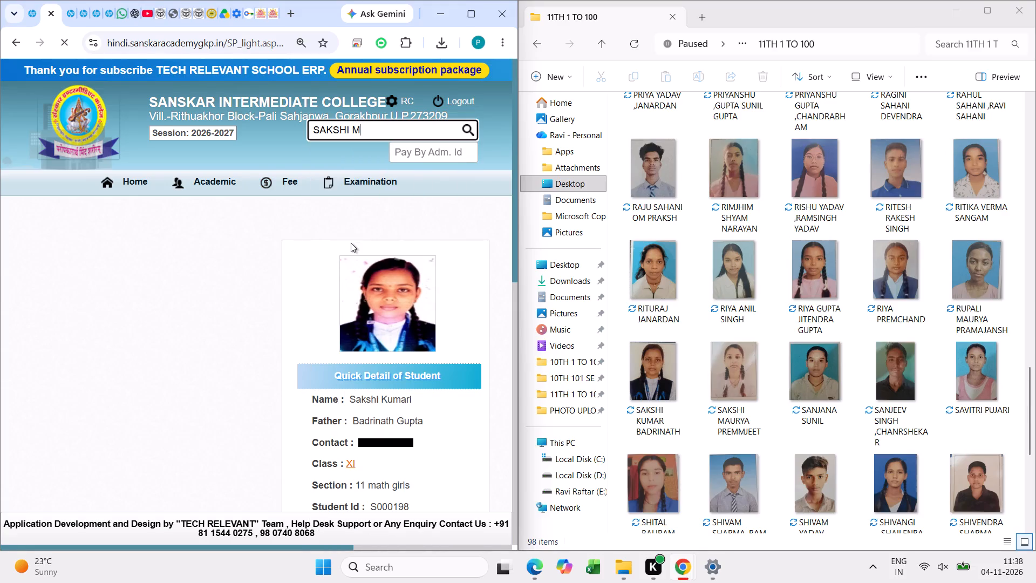
Search for "SANJAN" and examine the matching students' father names and classes for class XI entries.
click(380, 133)
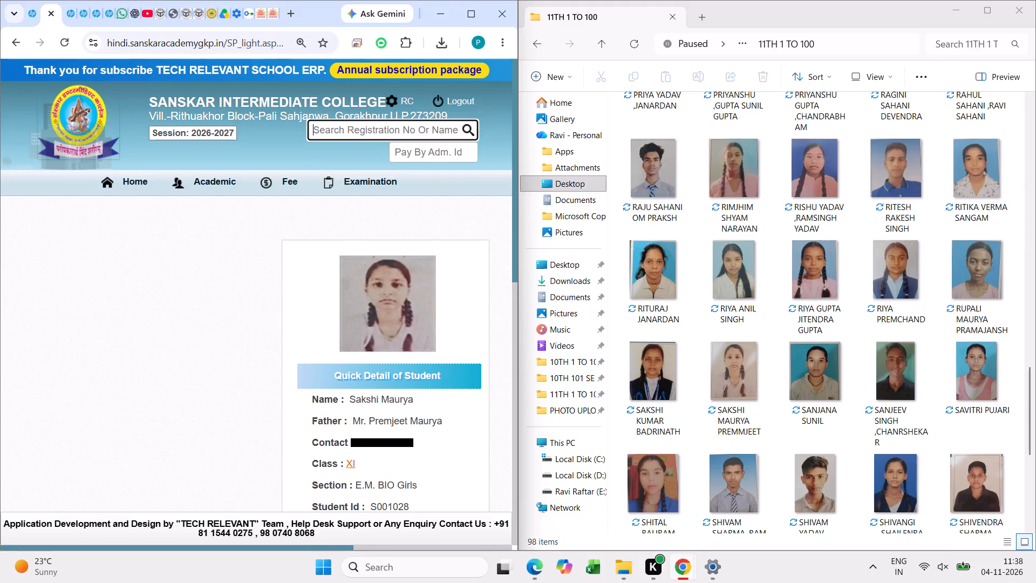
text(SANJAN)
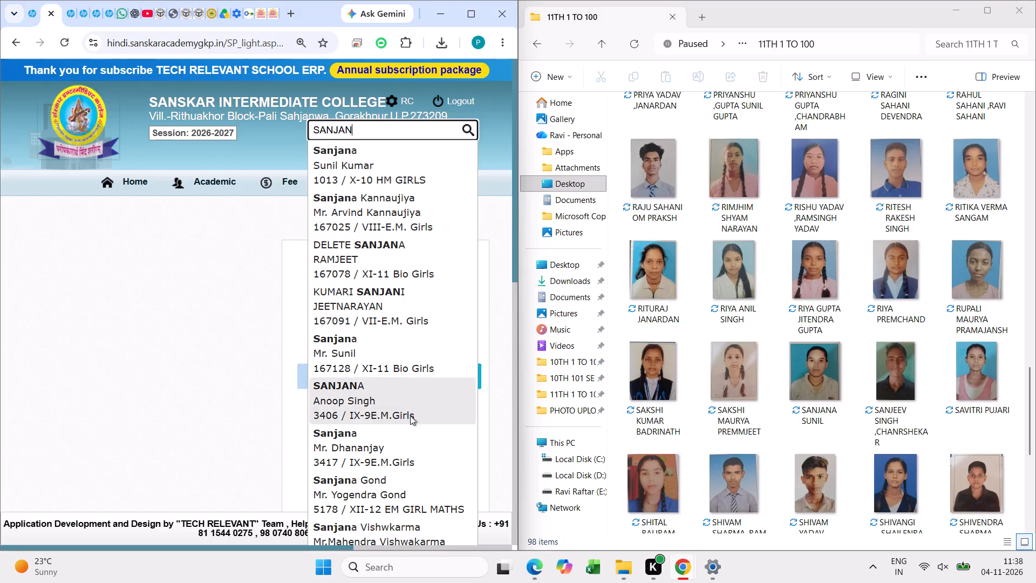
scroll(410, 440, down, 1)
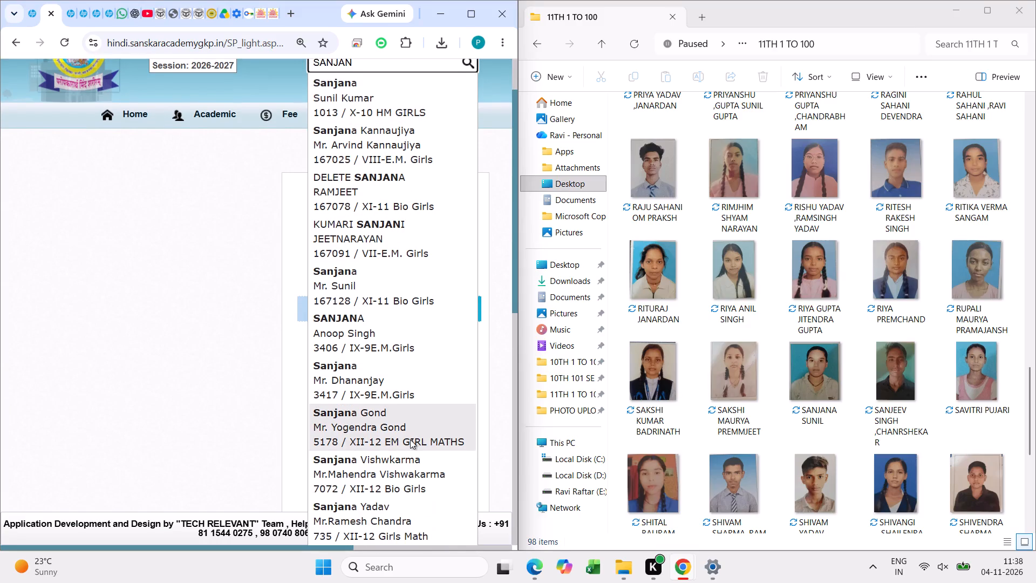
scroll(410, 439, down, 2)
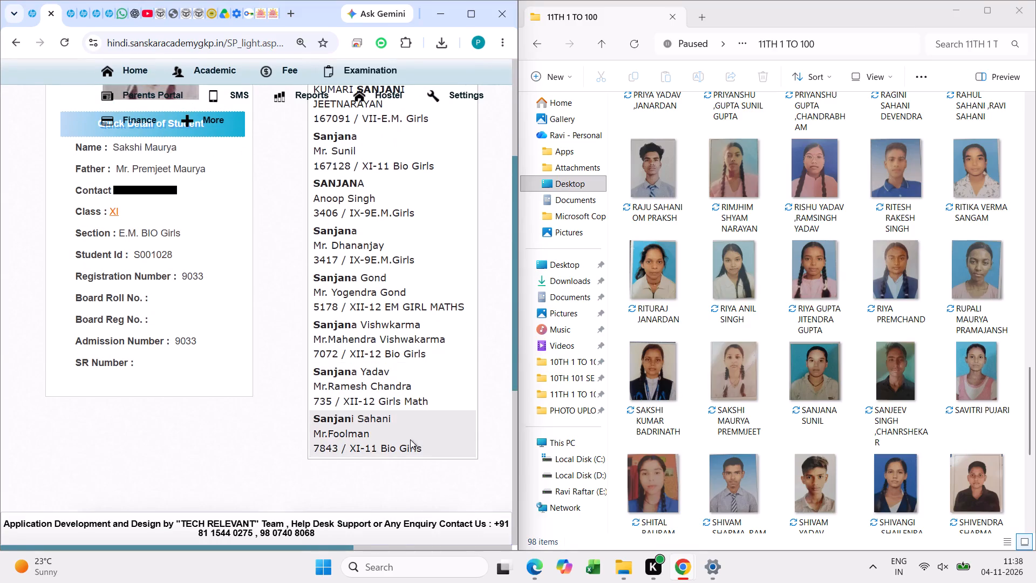
scroll(417, 398, up, 4)
scroll(417, 398, down, 1)
scroll(417, 395, up, 5)
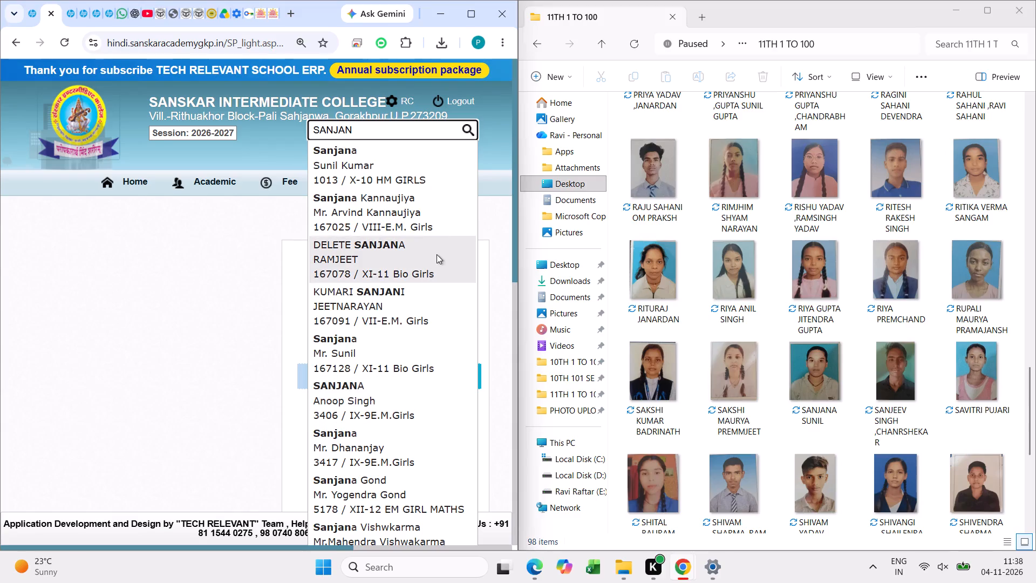
scroll(437, 246, up, 1)
key(BackSpace)
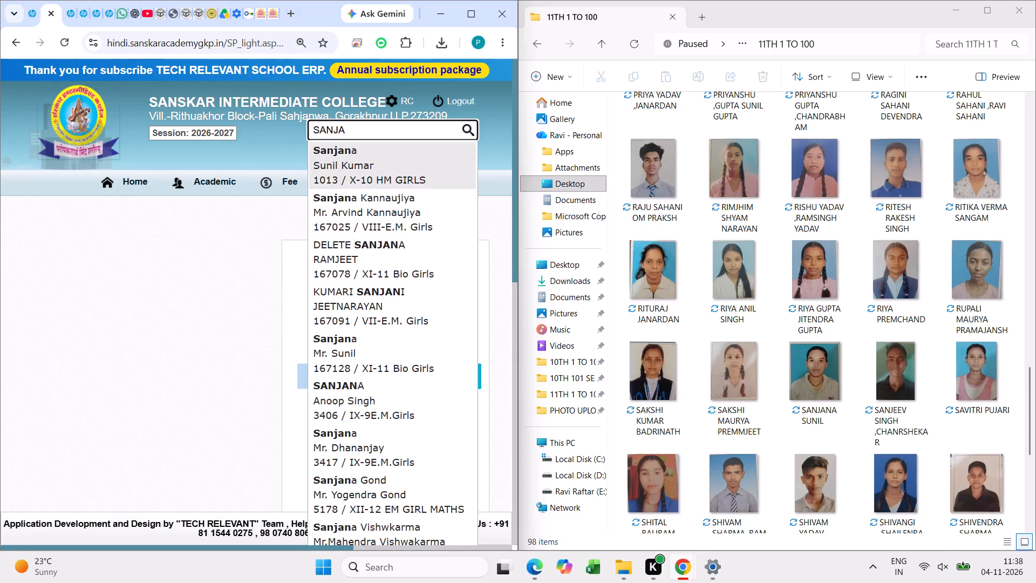
key(BackSpace)
key(BackSpace)
text(JEE)
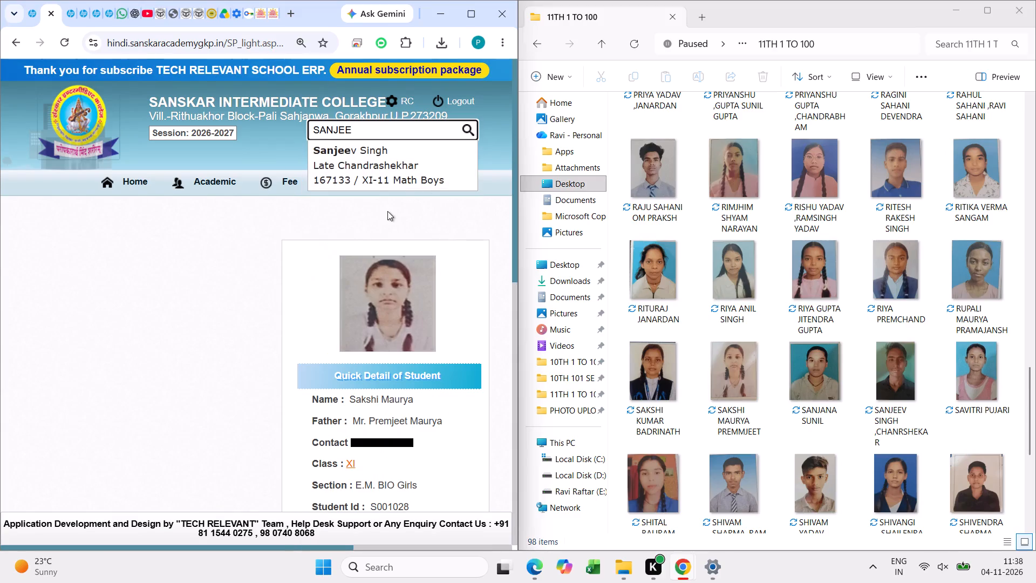
click(372, 174)
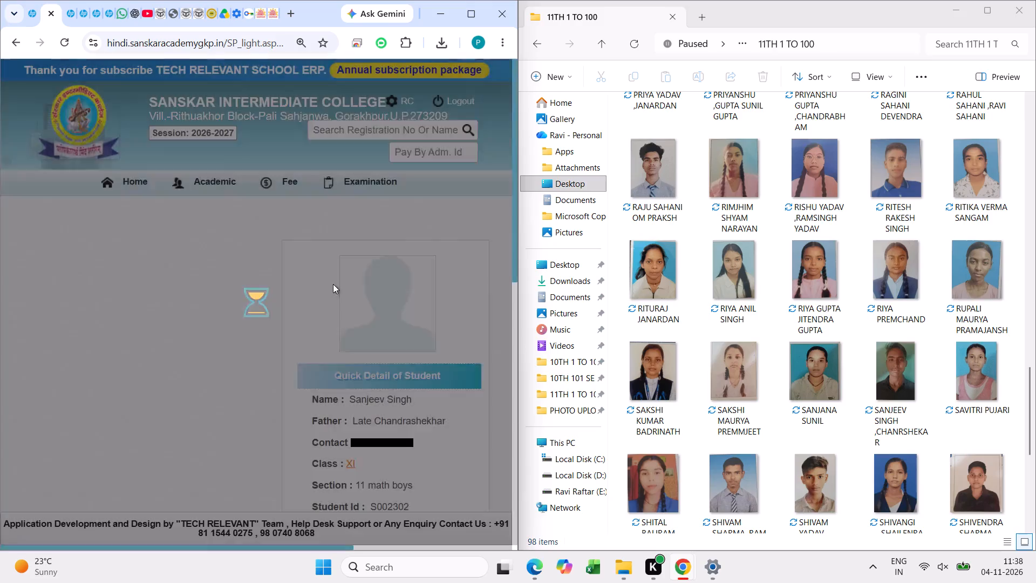
scroll(323, 315, up, 1)
scroll(322, 318, down, 5)
click(379, 407)
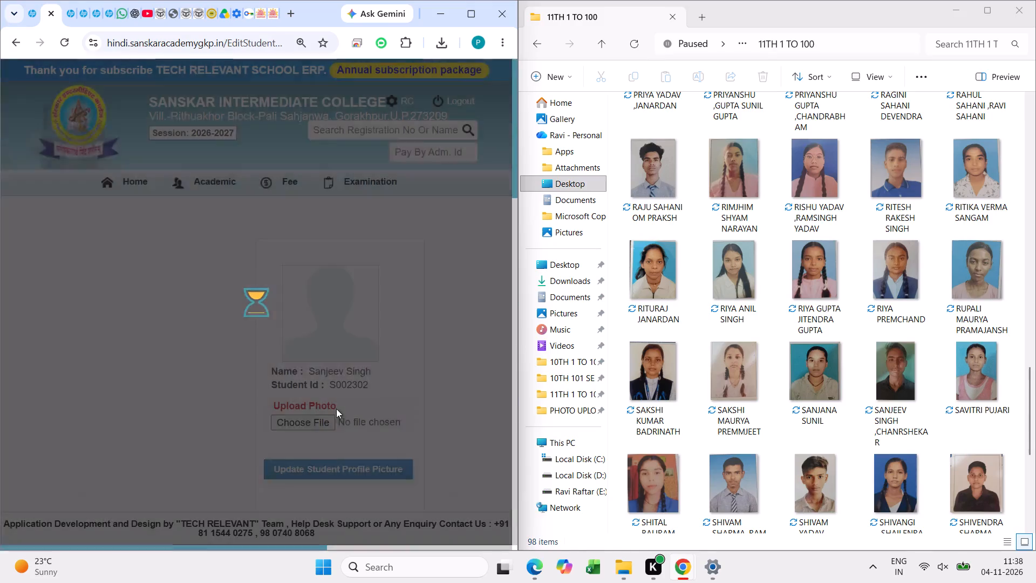
click(310, 424)
text(SAN)
key(Down)
key(Down)
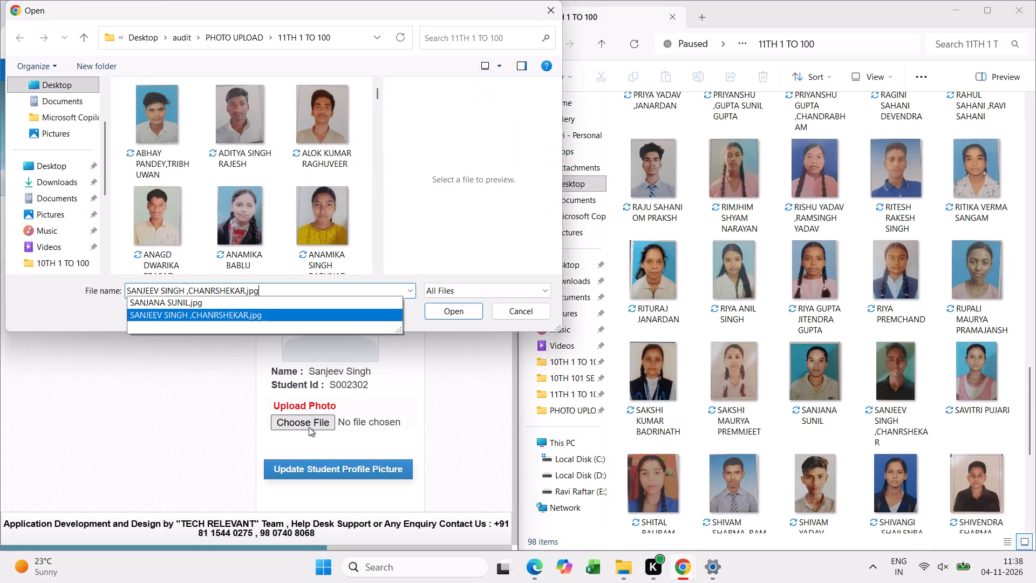
key(Return)
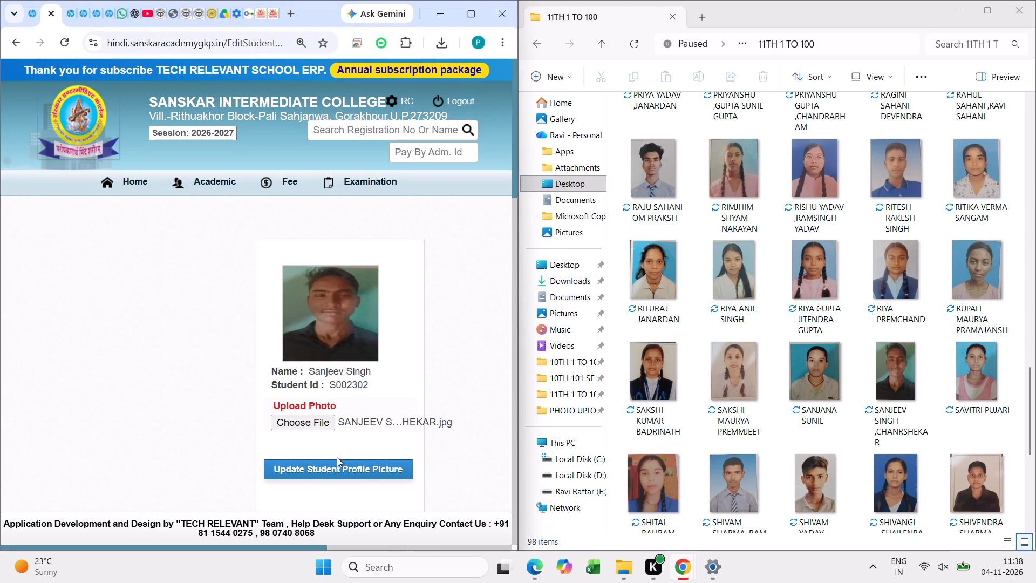
click(337, 457)
click(343, 477)
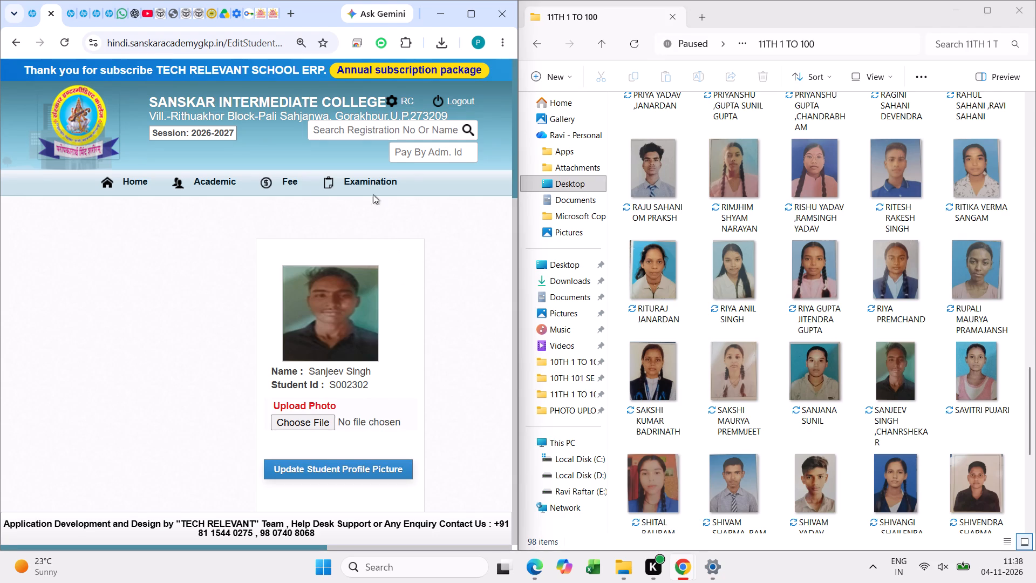
click(353, 116)
click(348, 138)
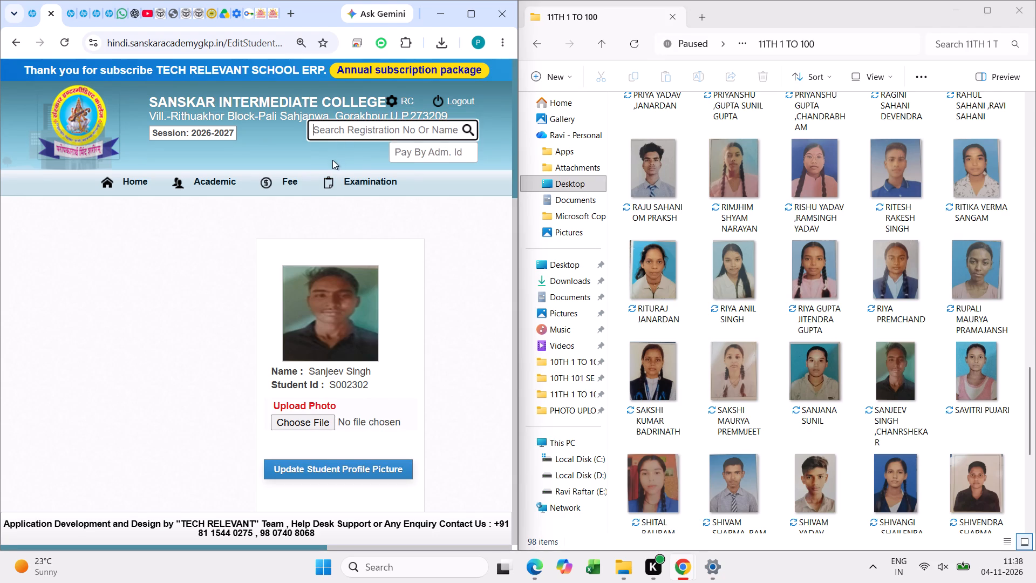
text(SAVITRI)
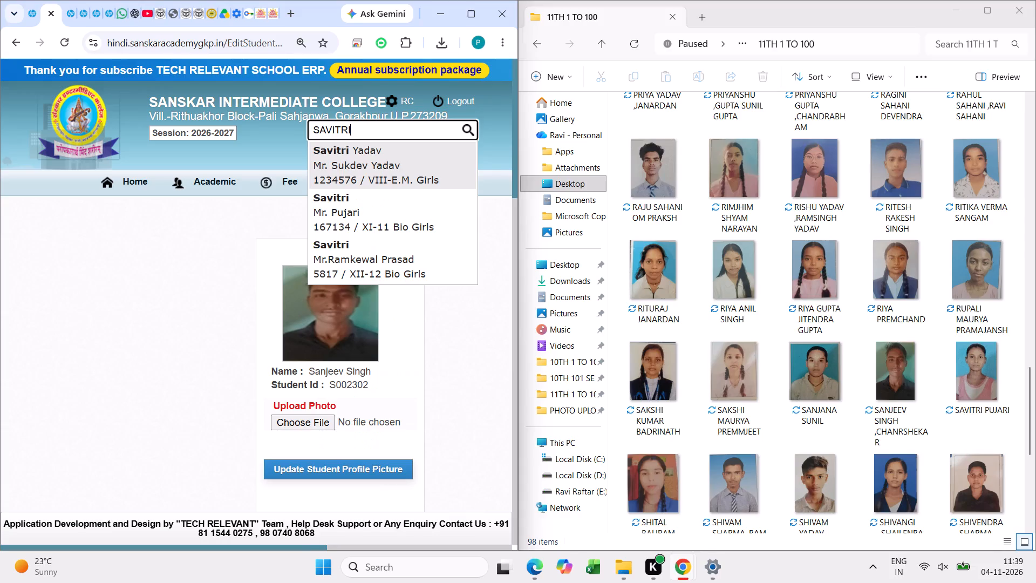
click(330, 199)
scroll(329, 241, down, 1)
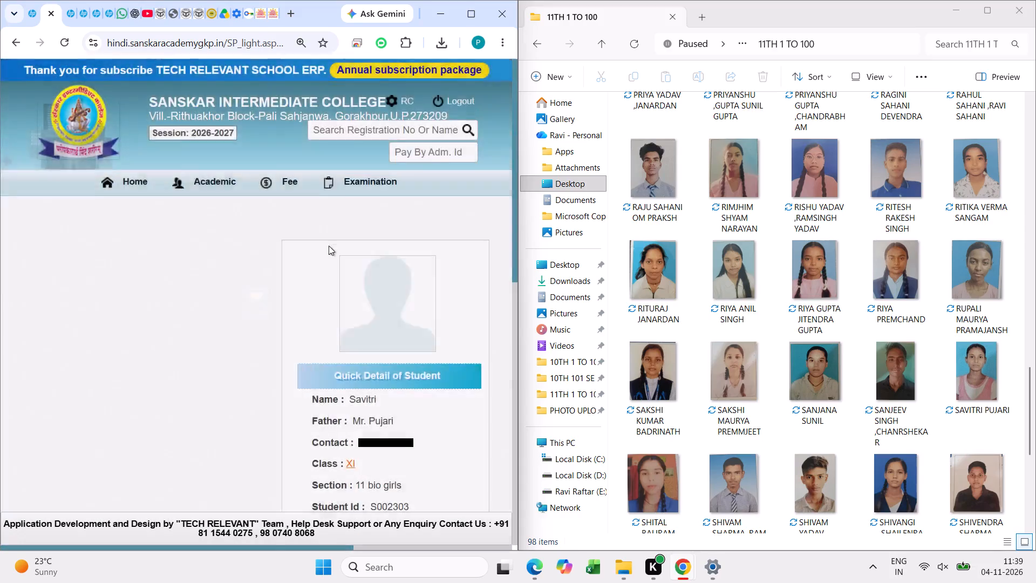
scroll(329, 246, down, 4)
click(386, 408)
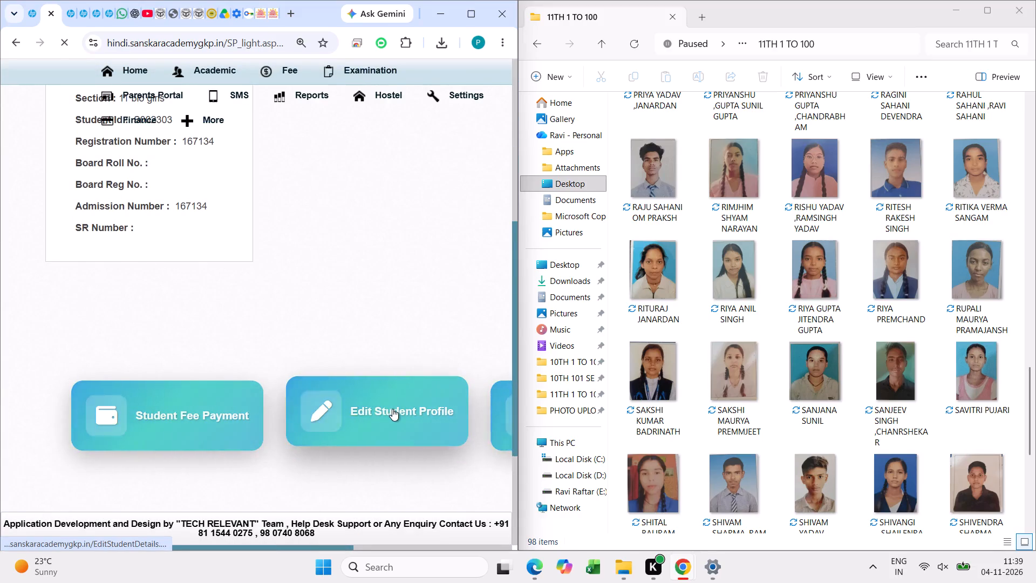
click(308, 410)
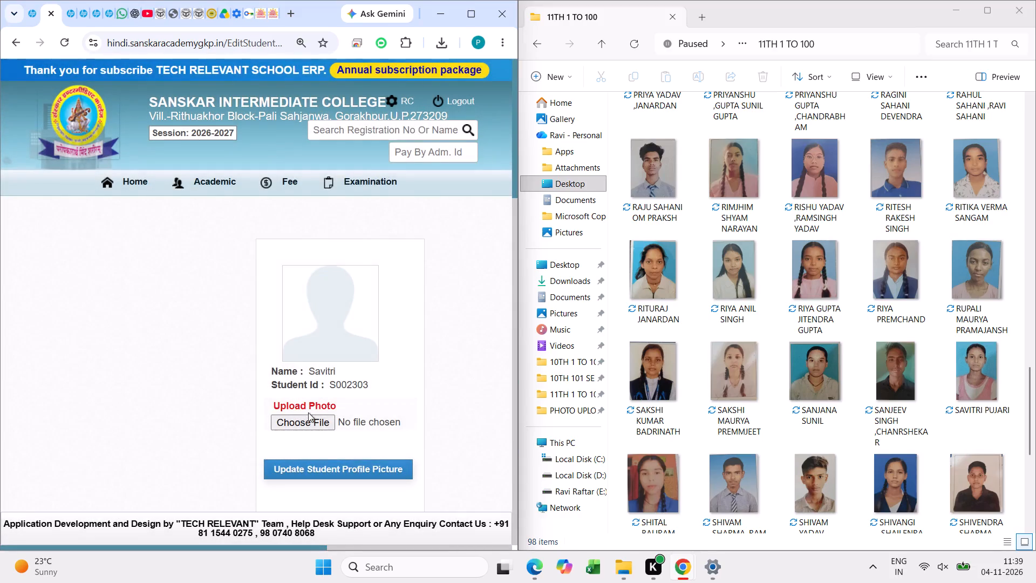
click(311, 418)
text(SAV)
key(Right)
key(Down)
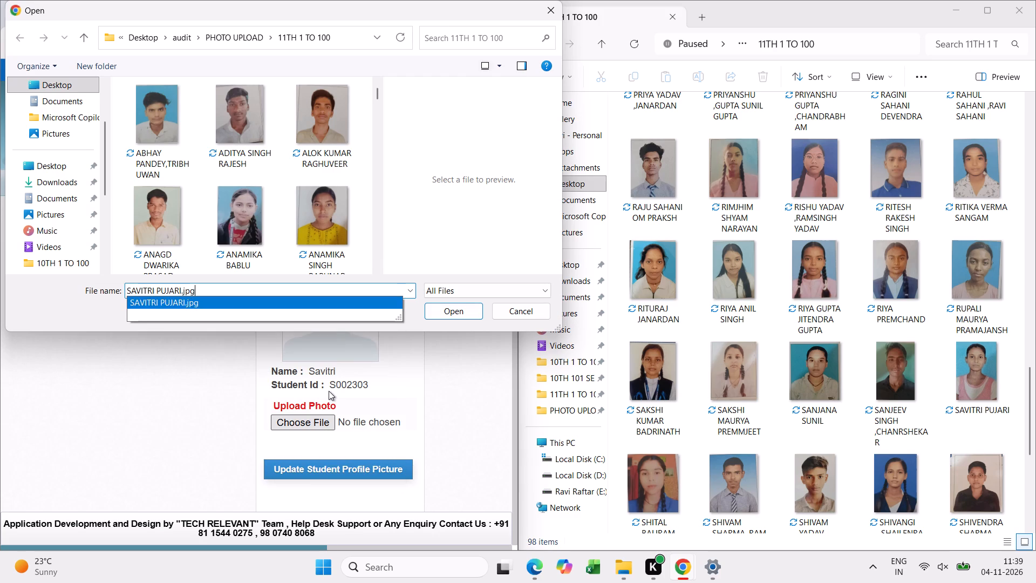
key(Return)
click(331, 474)
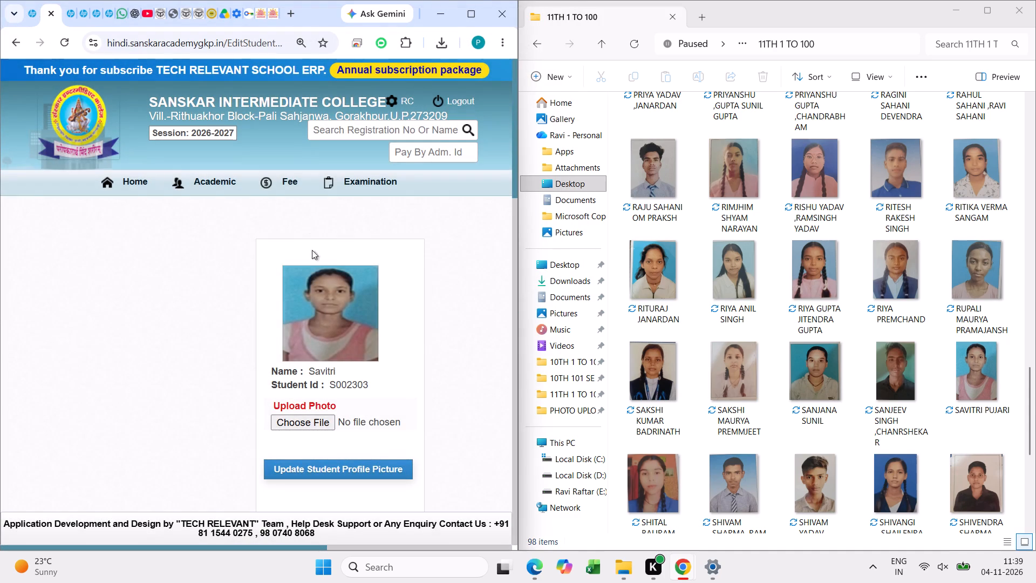
Search for "SHITA" and compare the matching students with the father's name on the Shital photo in the 11TH 1 TO 100 folder.
click(379, 136)
text(SHITA)
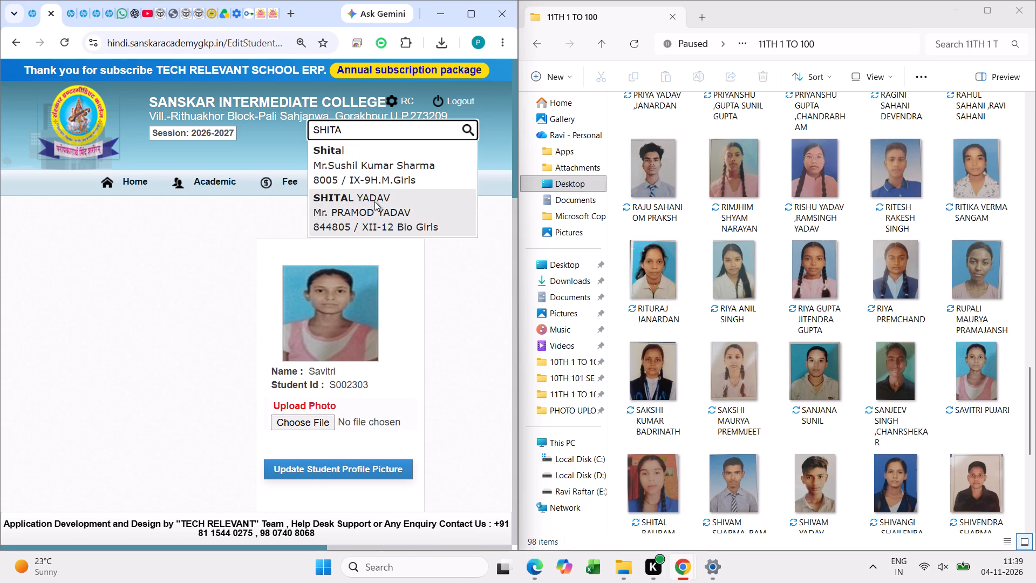
drag(1031, 429, 1031, 433)
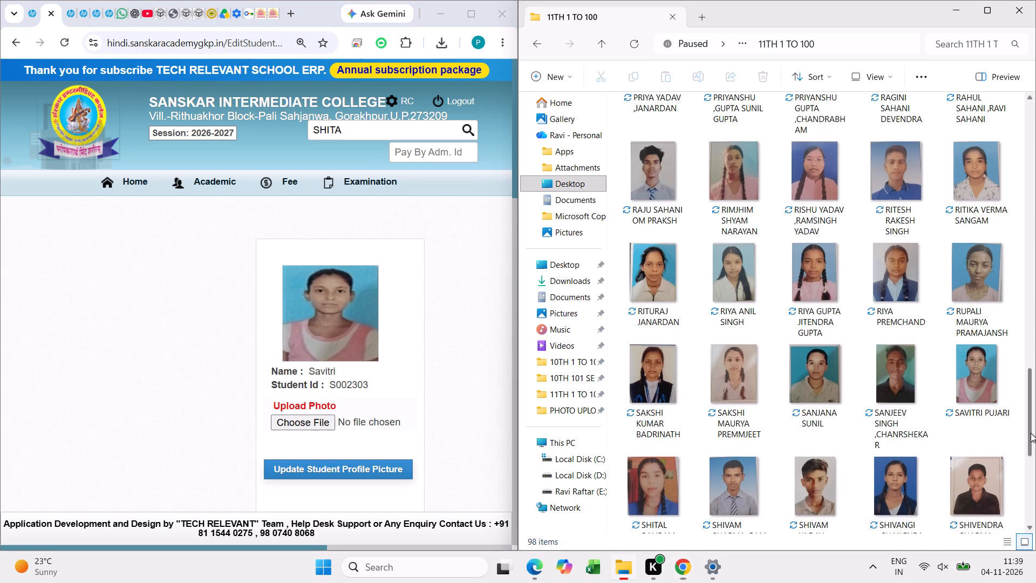
drag(1031, 433, 1026, 465)
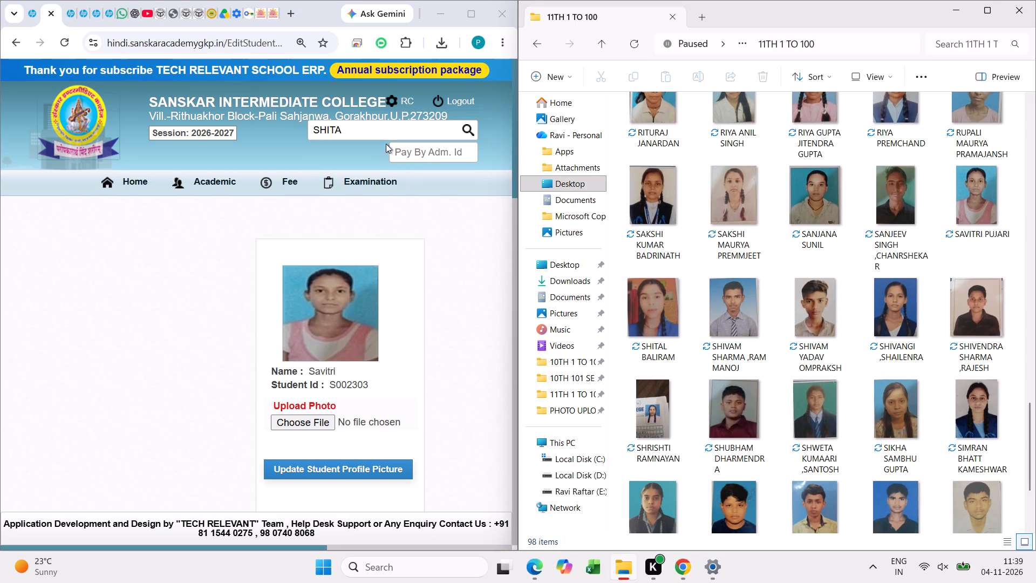
click(385, 130)
key(l)
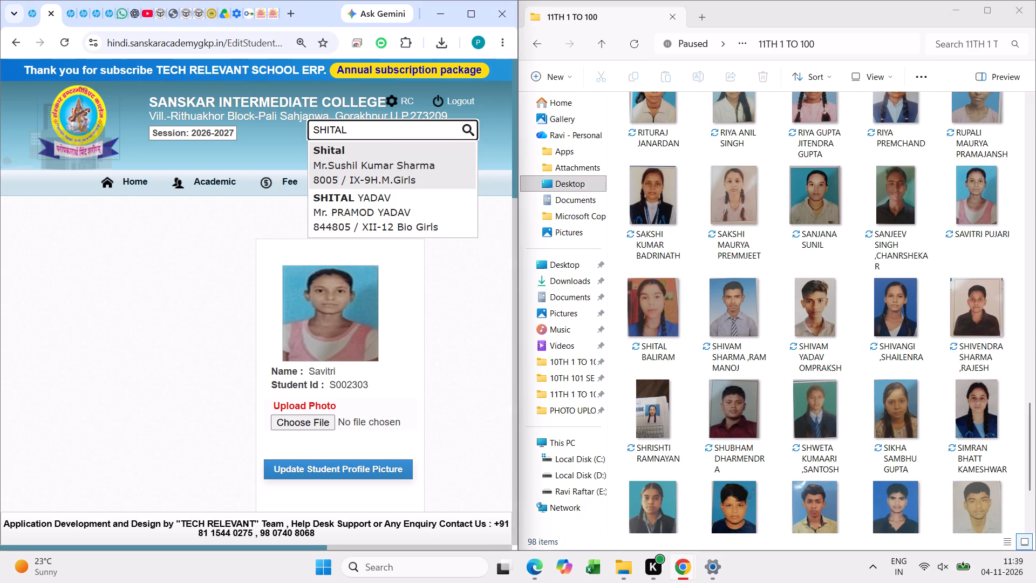
key(BackSpace)
key(BackSpace)
key(BackSpace)
key(BackSpace)
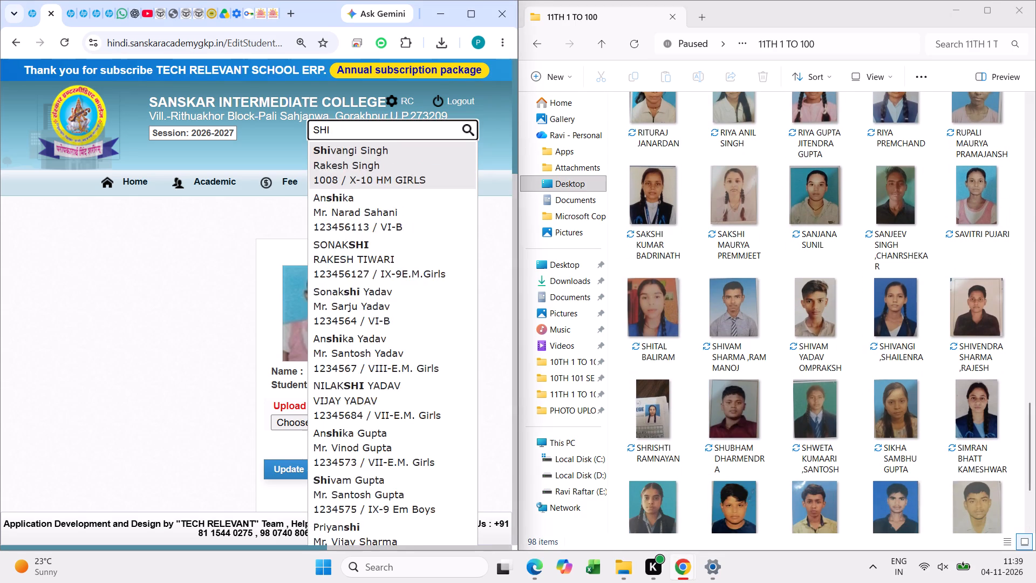
text(EE)
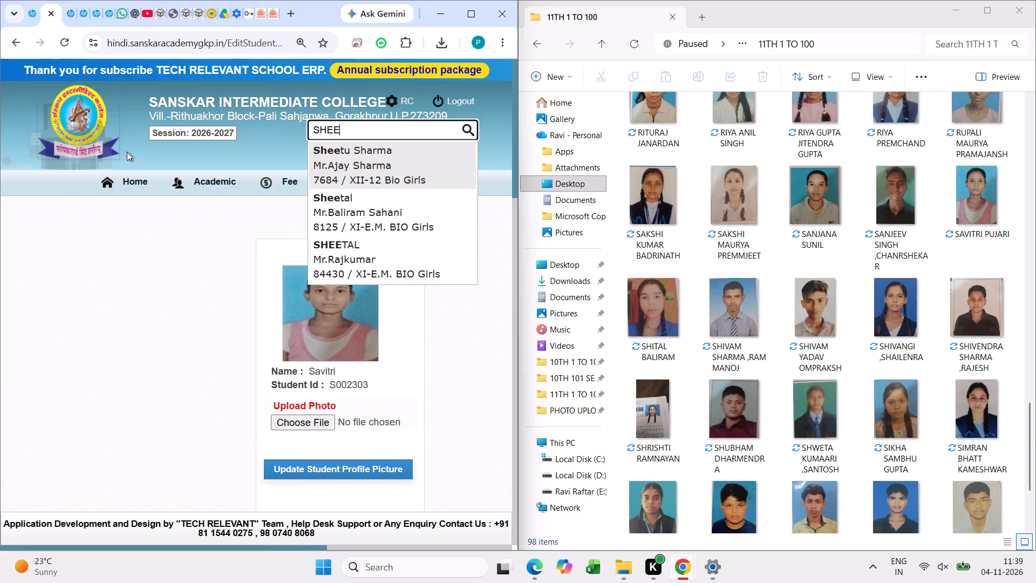
click(356, 205)
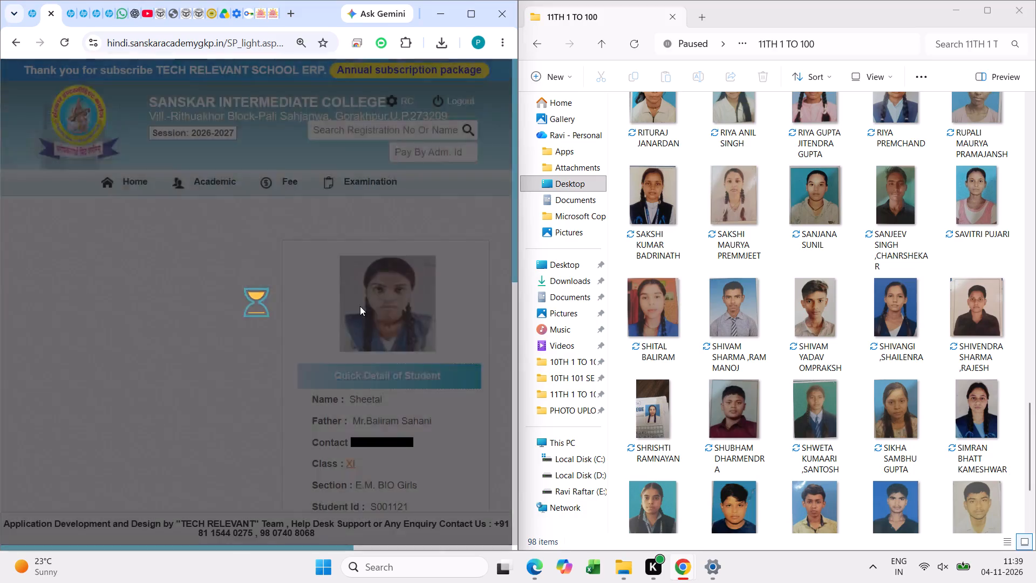
click(380, 132)
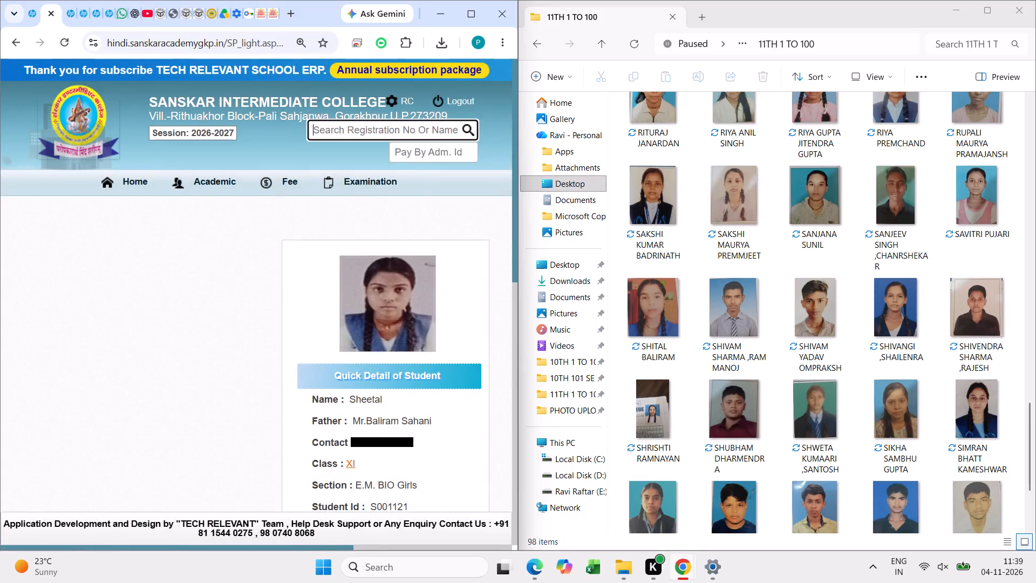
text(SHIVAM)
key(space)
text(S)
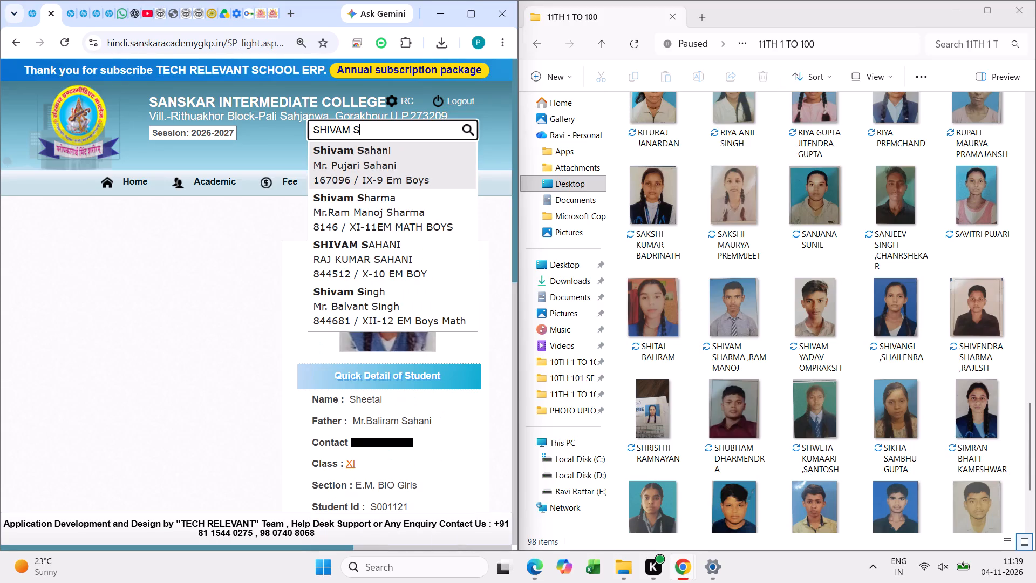
click(393, 195)
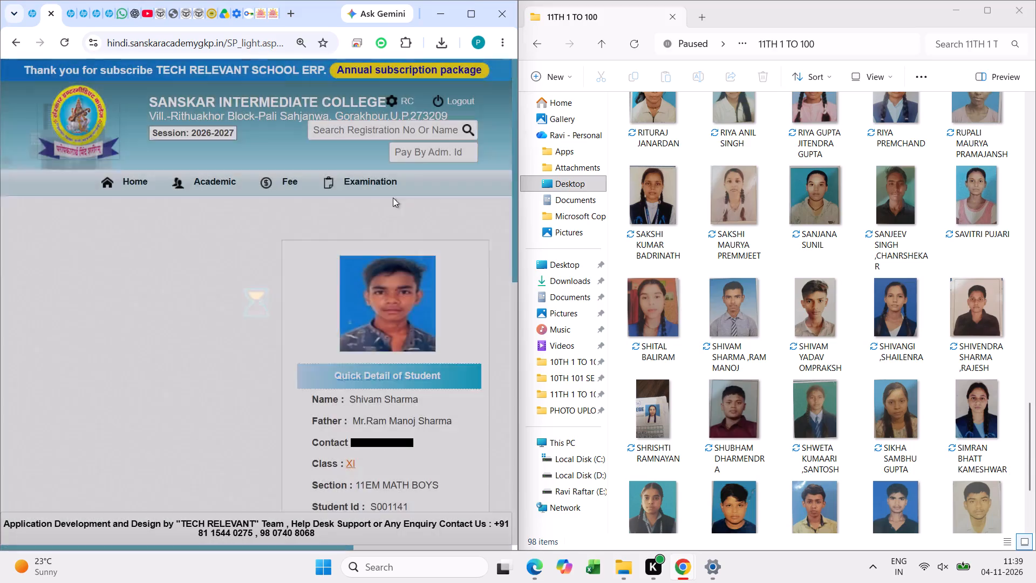
scroll(355, 259, down, 6)
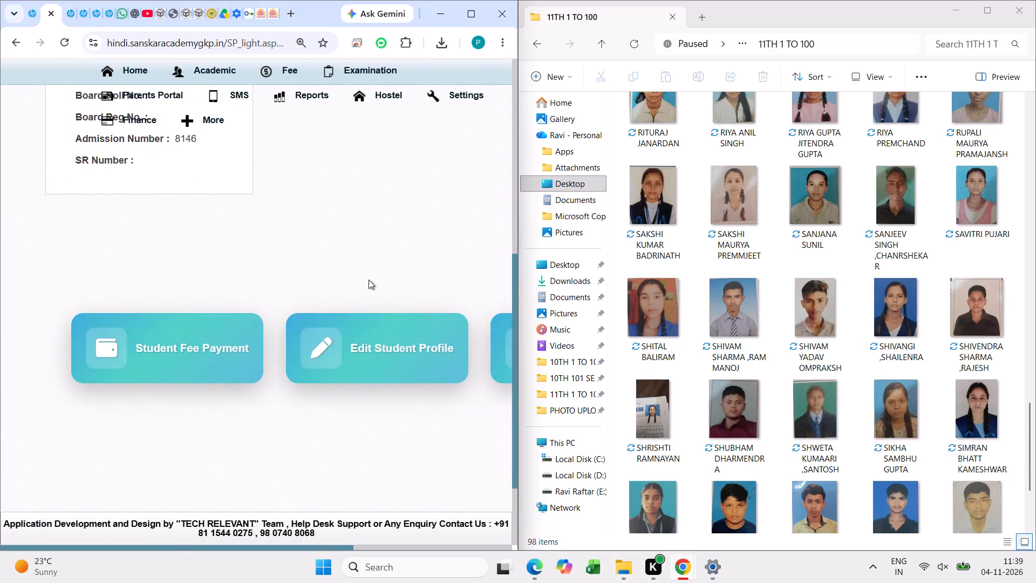
click(379, 346)
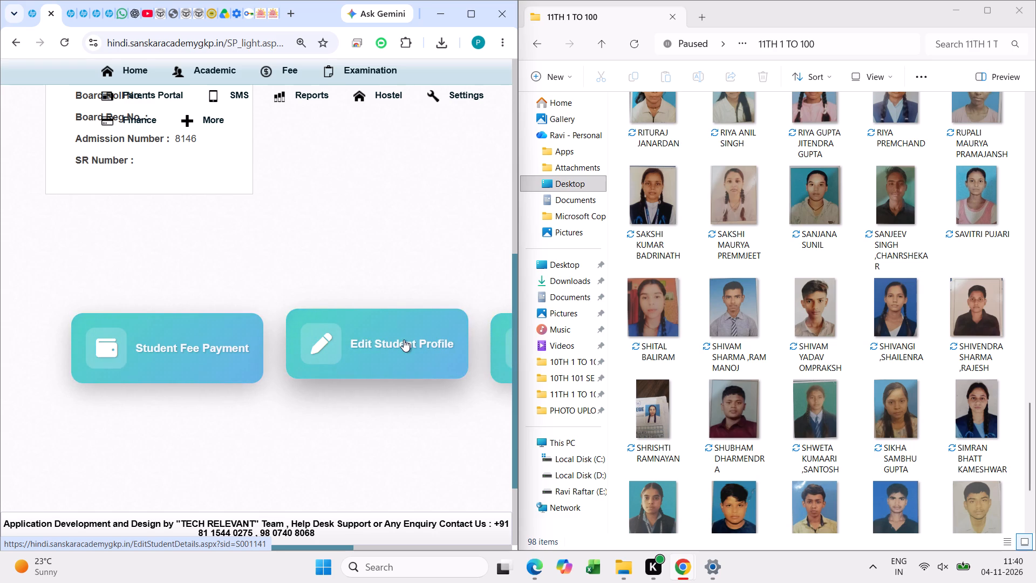
click(403, 341)
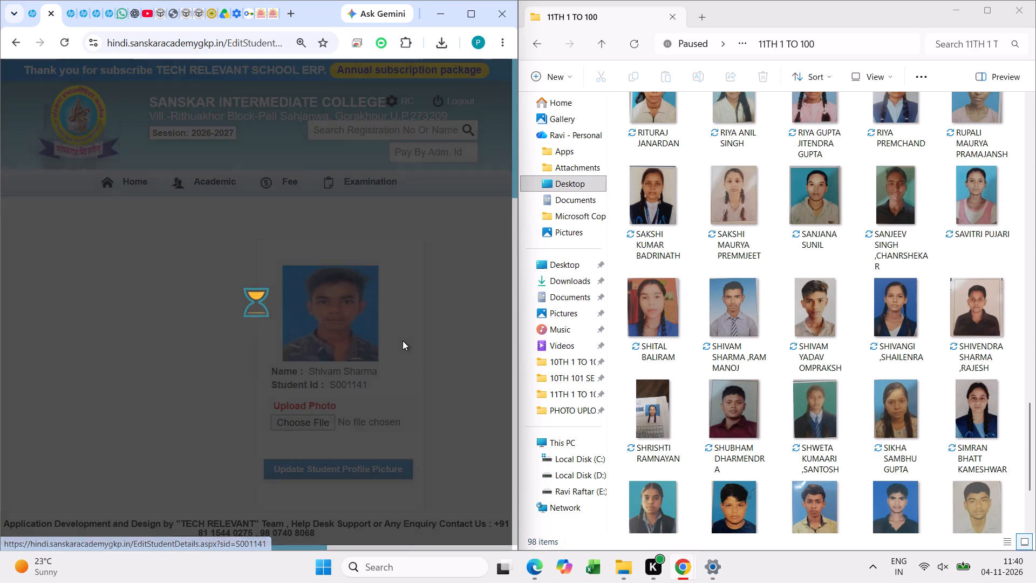
Remove the existing student profile picture from the open Shivam profile.
scroll(334, 415, down, 2)
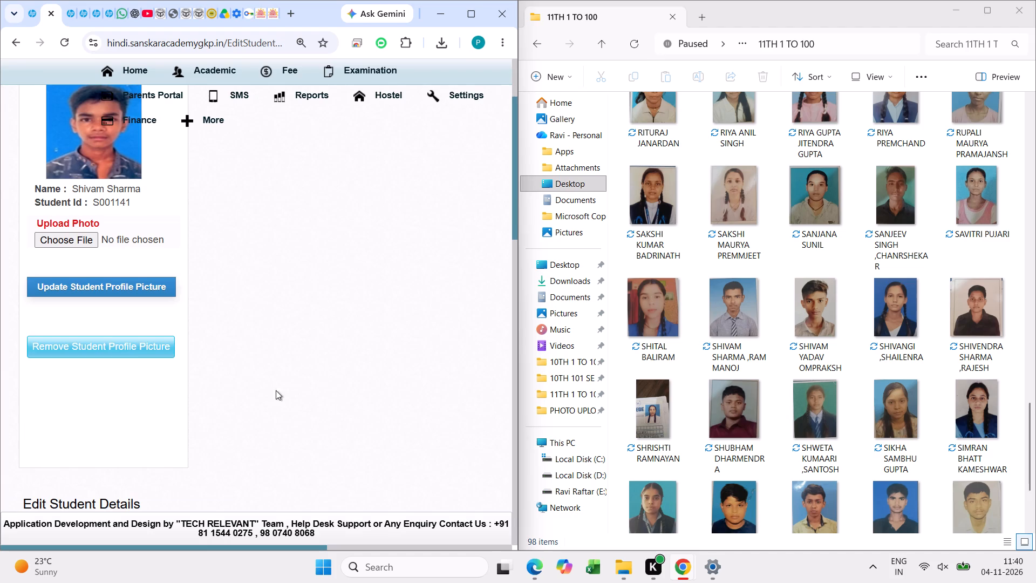
click(133, 347)
click(313, 133)
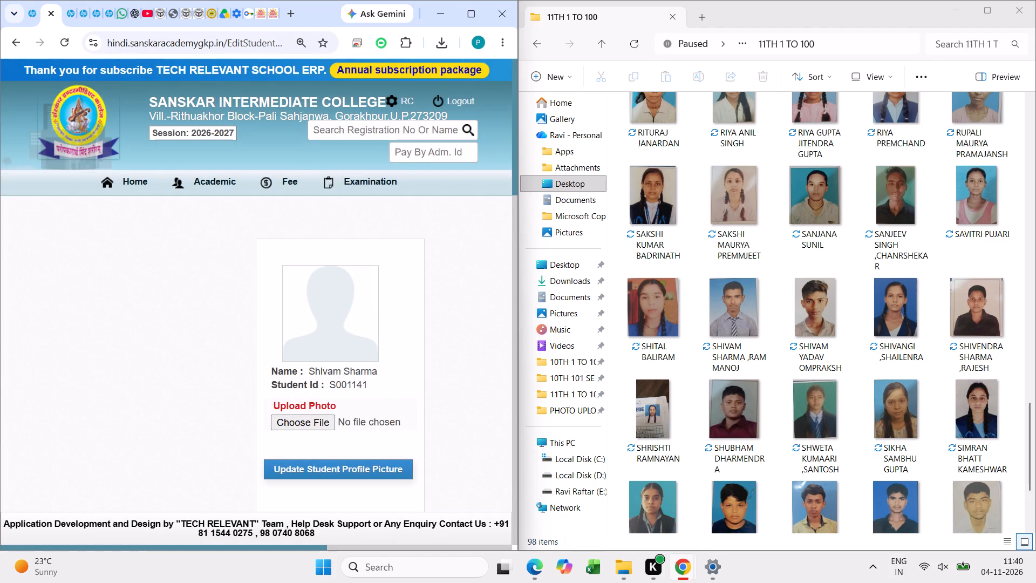
click(311, 416)
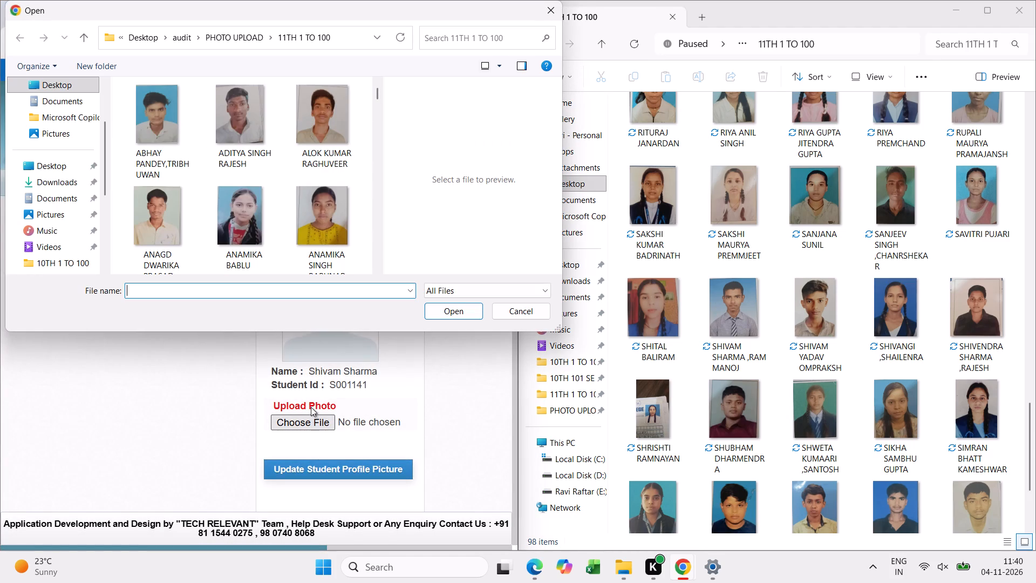
text(SHIV)
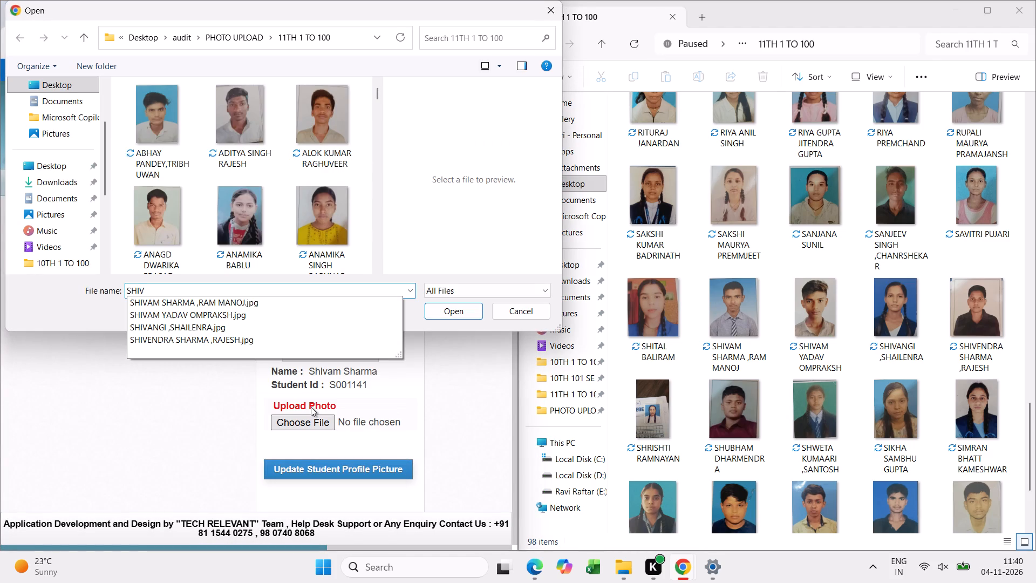
key(Down)
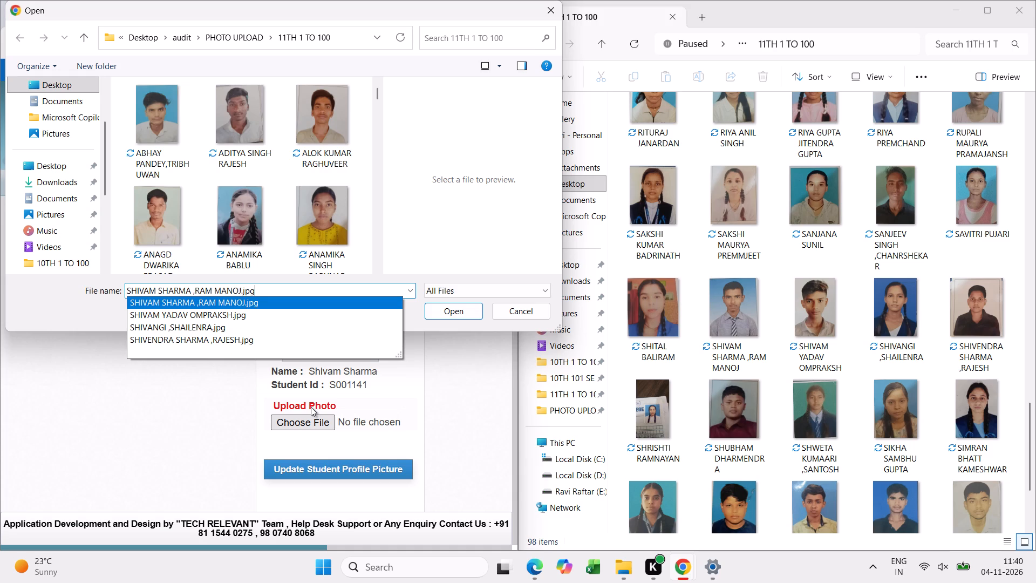
key(Return)
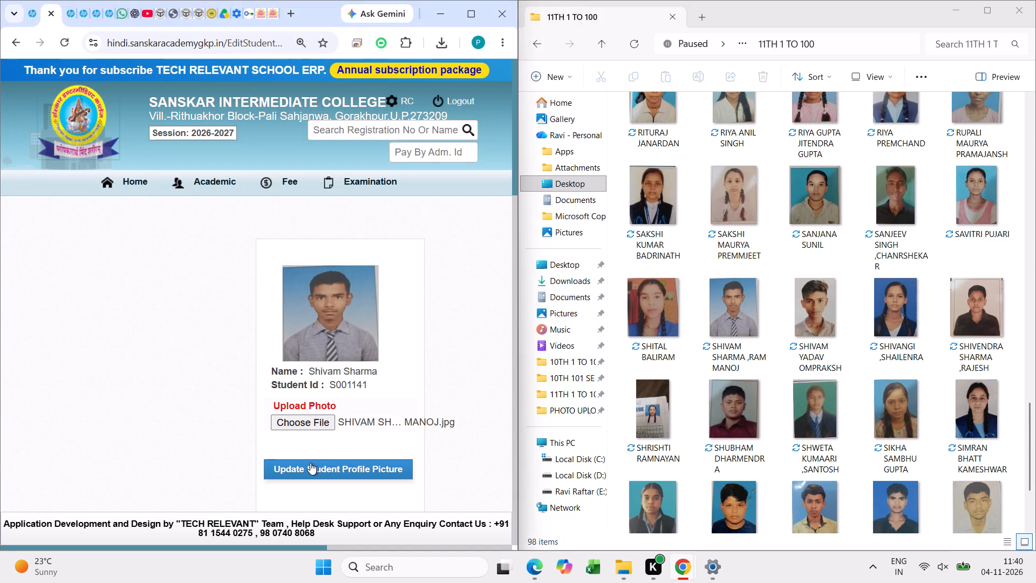
click(310, 463)
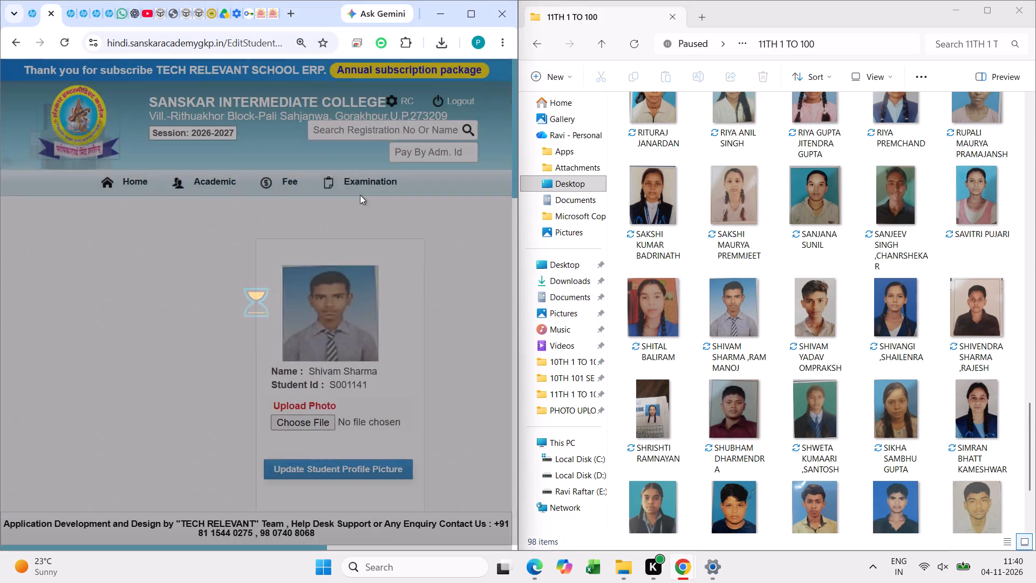
Search the Sanskar Intermediate College ERP for "ANSH".
click(346, 141)
click(344, 128)
text(ANSH)
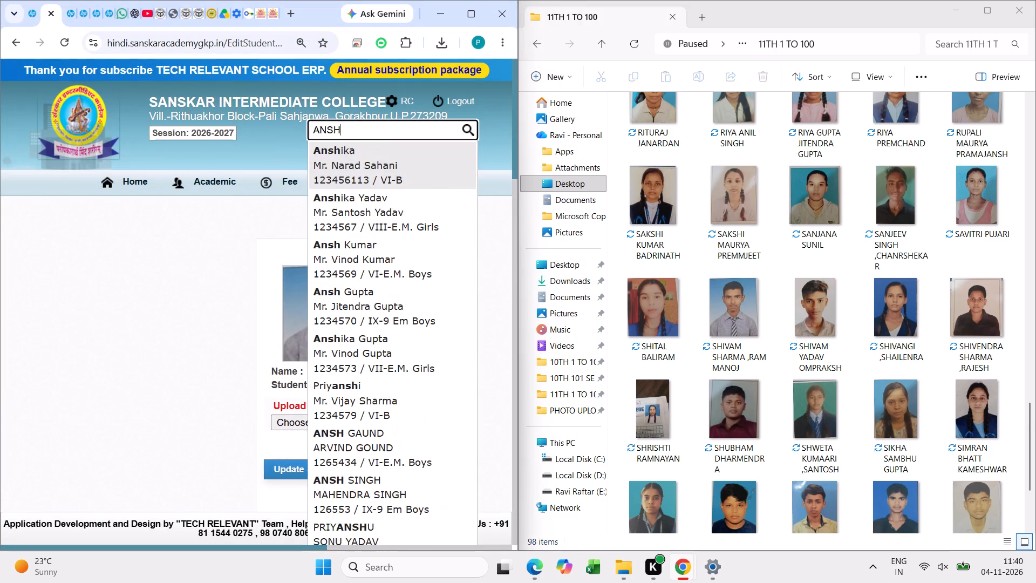
key(space)
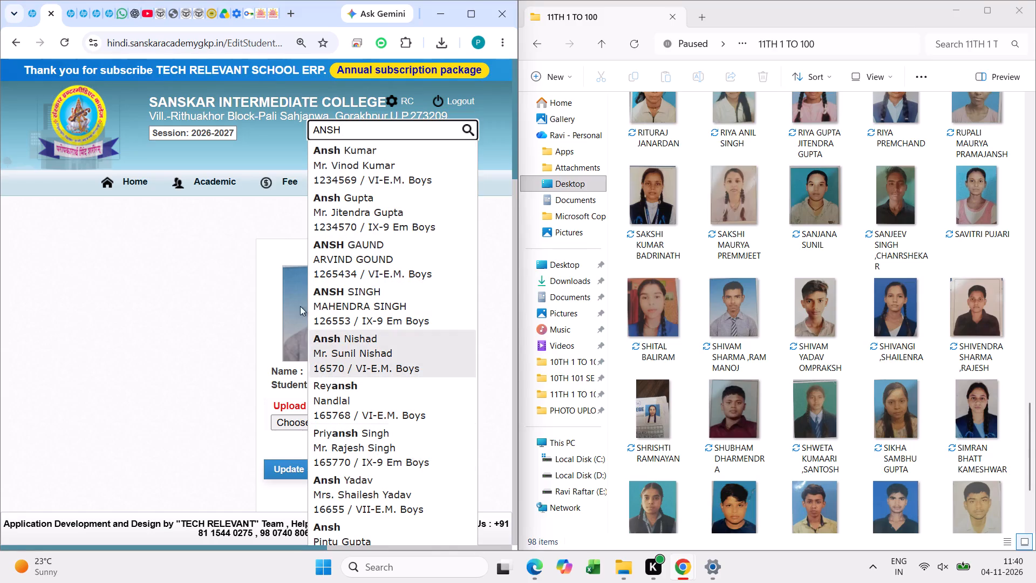
click(76, 5)
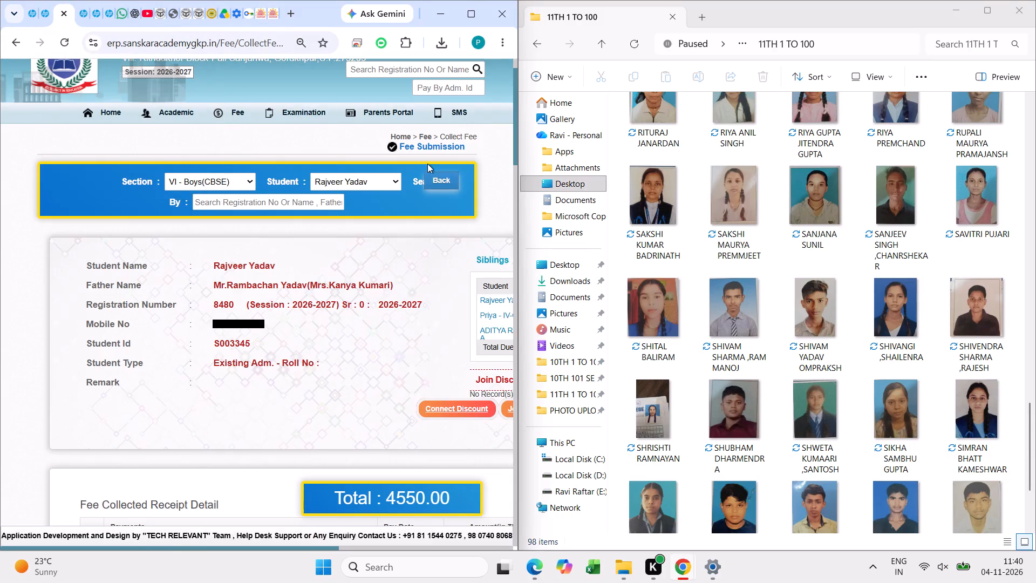
scroll(439, 179, up, 1)
click(404, 112)
text(ANSH)
key(space)
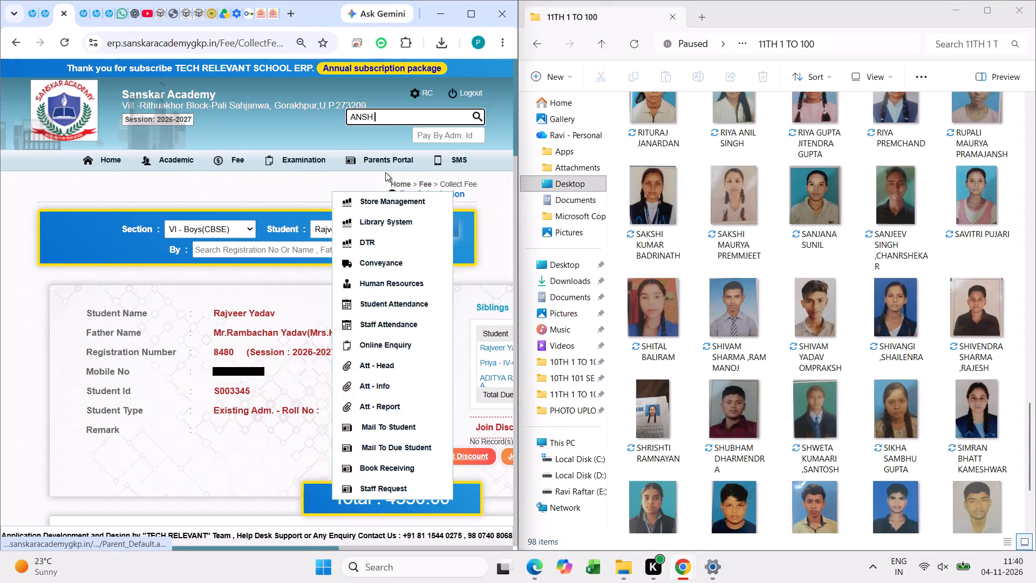
key(BackSpace)
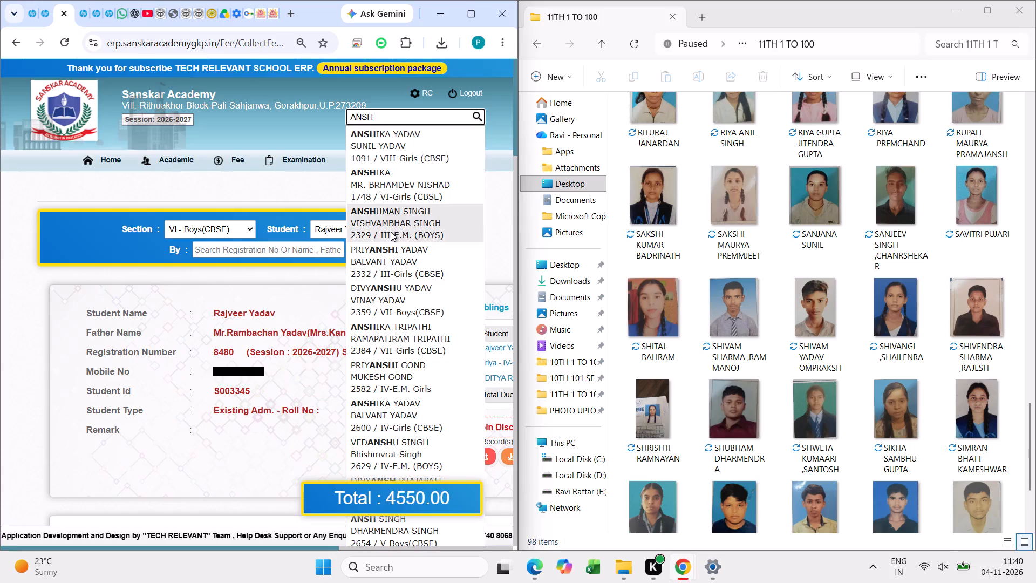
scroll(438, 419, down, 4)
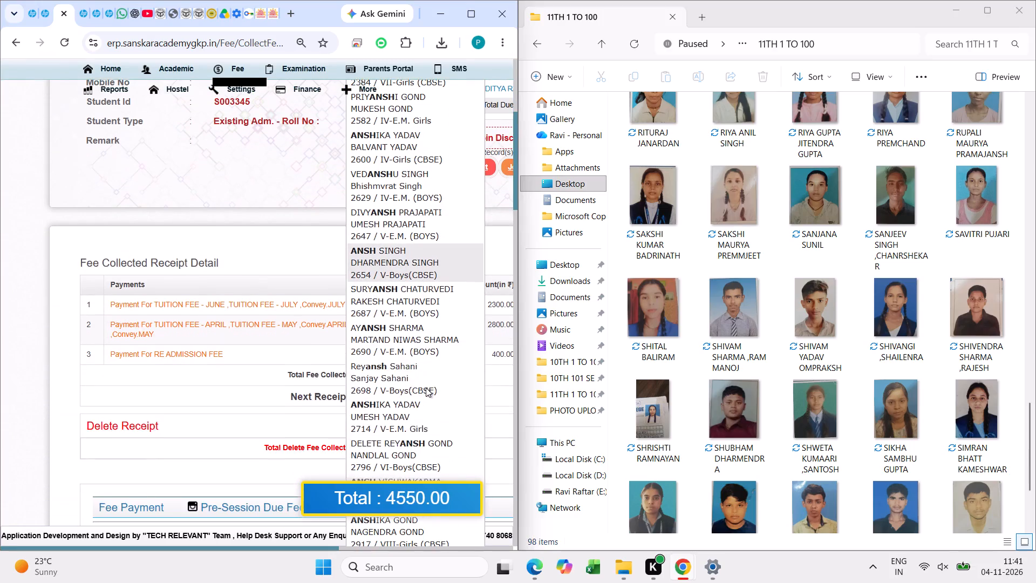
scroll(426, 388, up, 1)
scroll(428, 391, down, 2)
key(space)
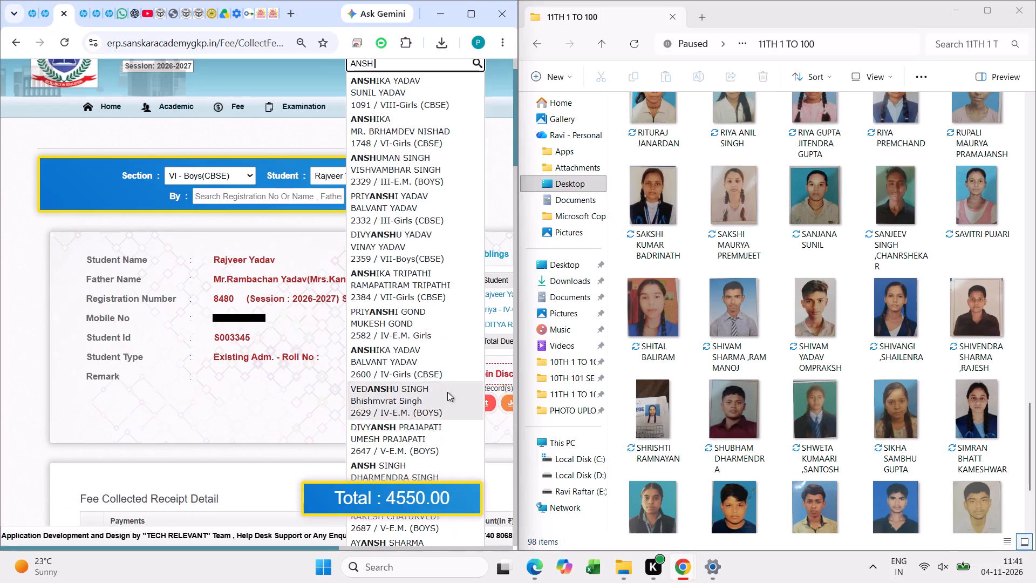
key(g)
scroll(440, 355, up, 4)
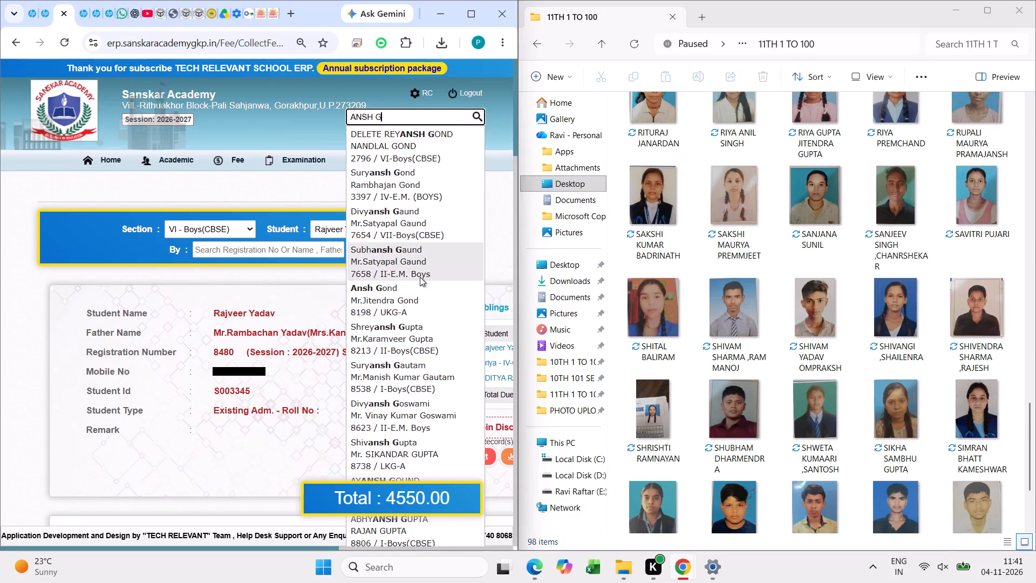
key(o)
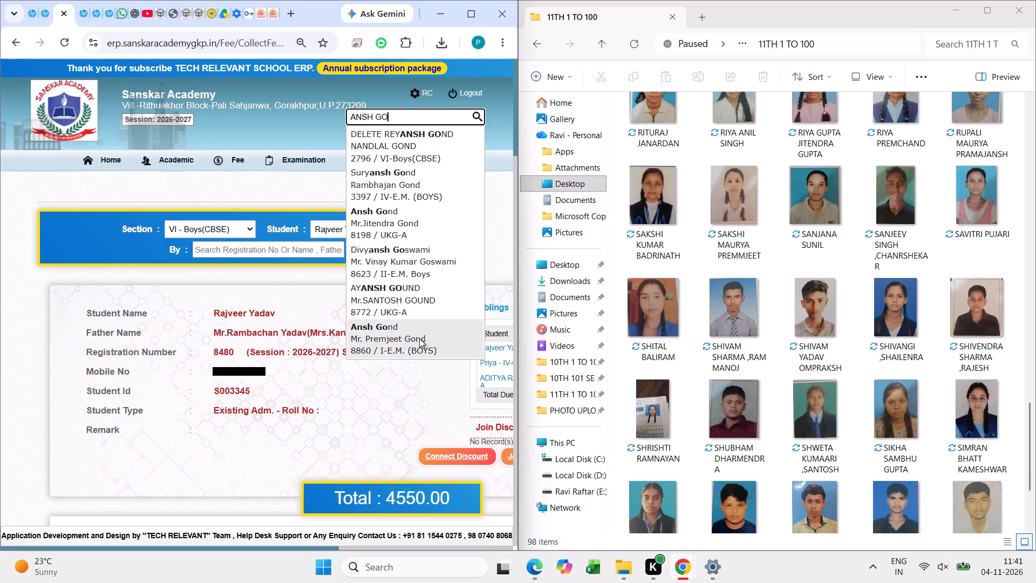
click(468, 18)
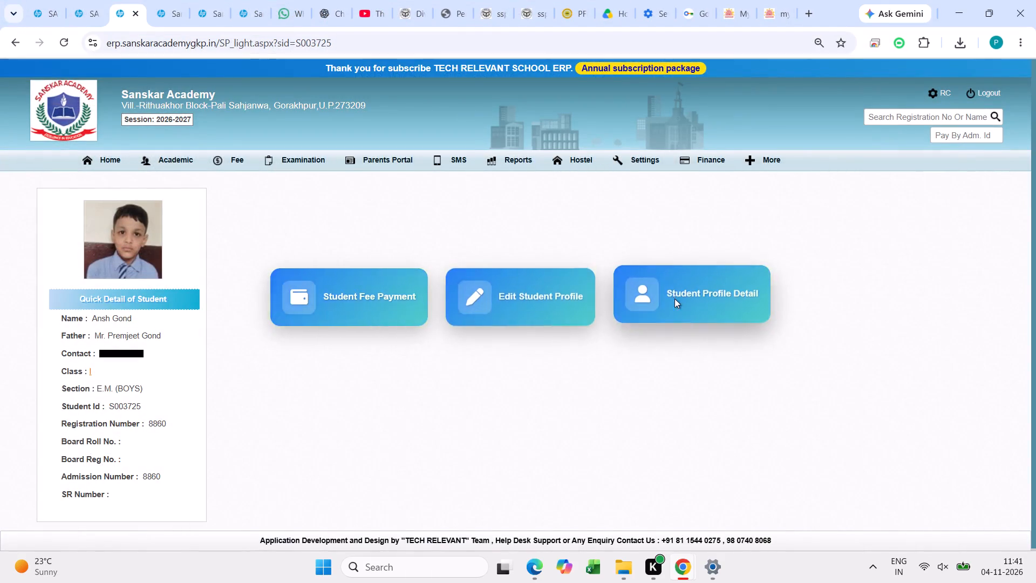
Examine Ansh's full profile and the parent details in his edit form, and return to the Intermediate College ERP beside the photo folder.
click(678, 297)
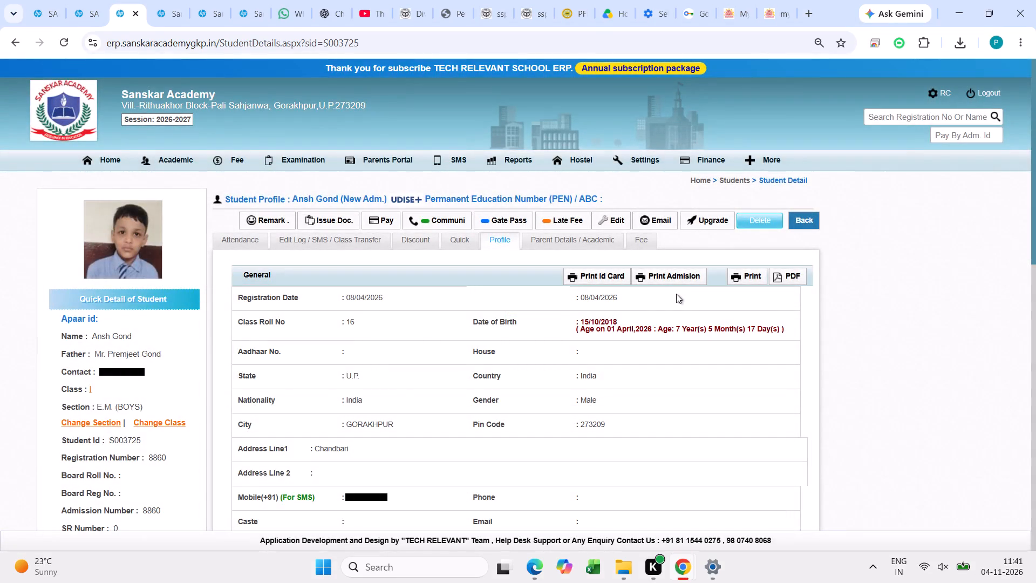
click(609, 218)
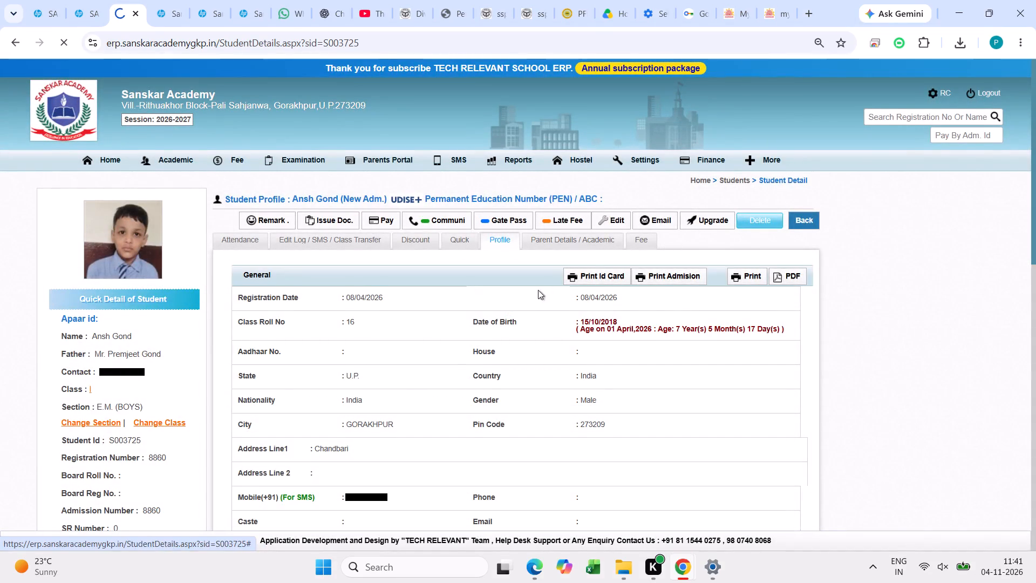
scroll(532, 295, down, 5)
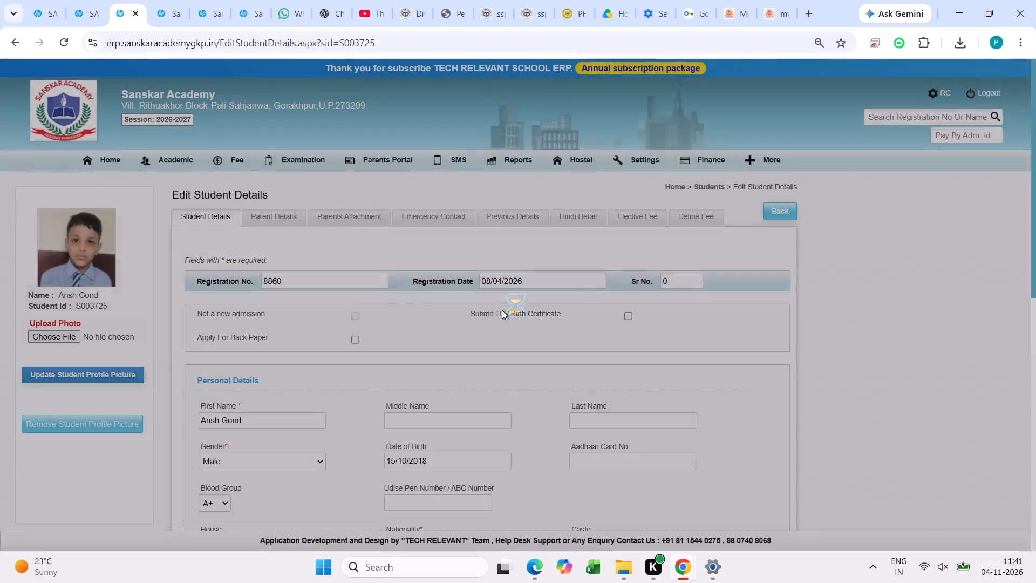
click(283, 212)
click(283, 217)
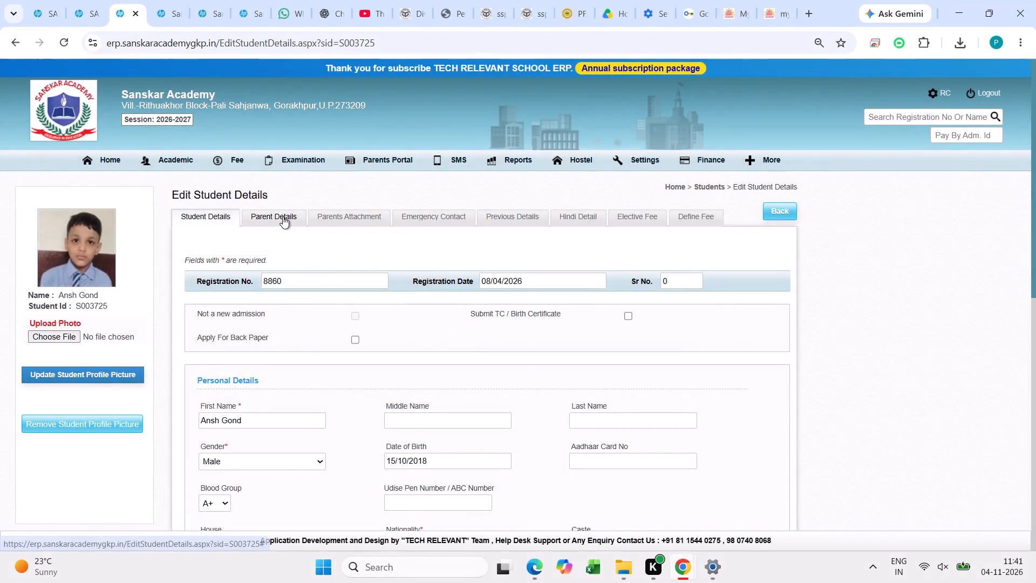
scroll(283, 219, down, 2)
scroll(285, 228, up, 1)
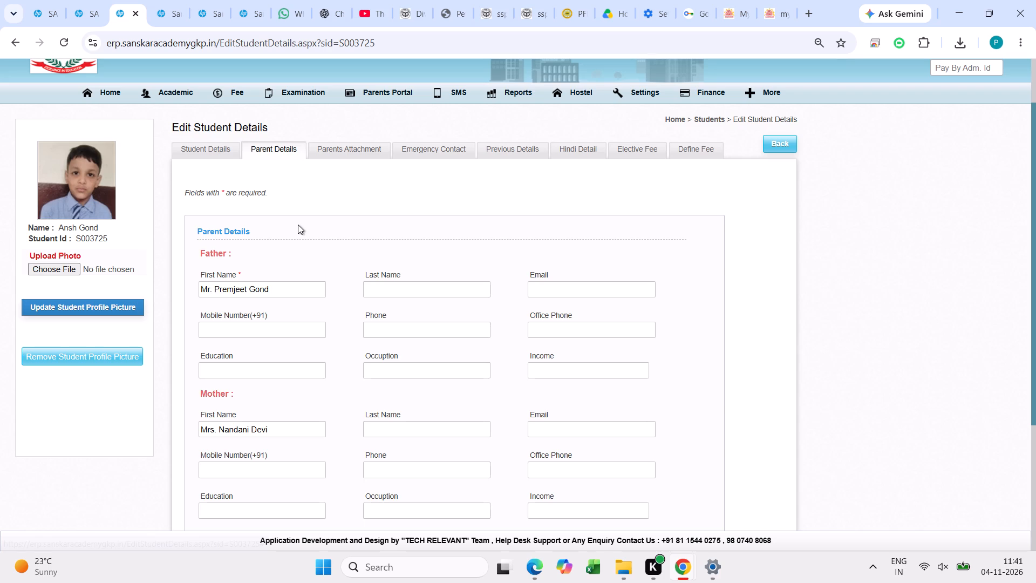
scroll(298, 170, up, 1)
click(115, 160)
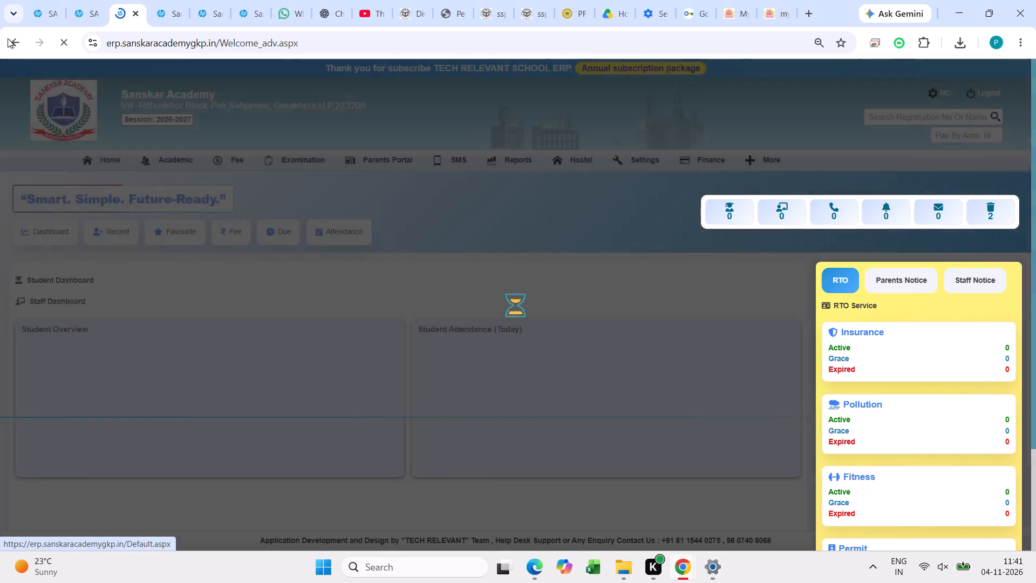
click(83, 6)
key(super+Left)
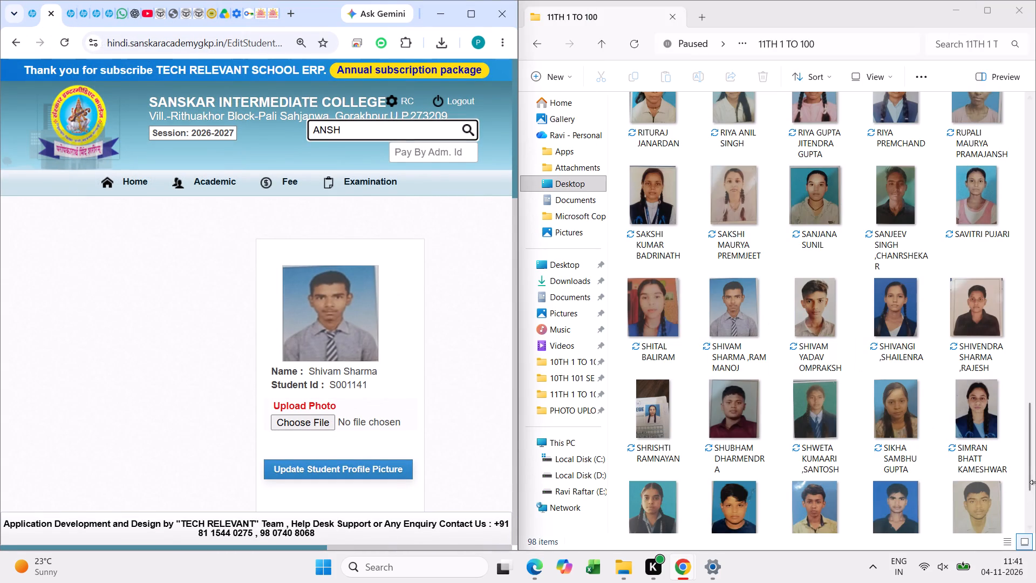
drag(1035, 479, 1035, 516)
drag(1035, 470, 1035, 496)
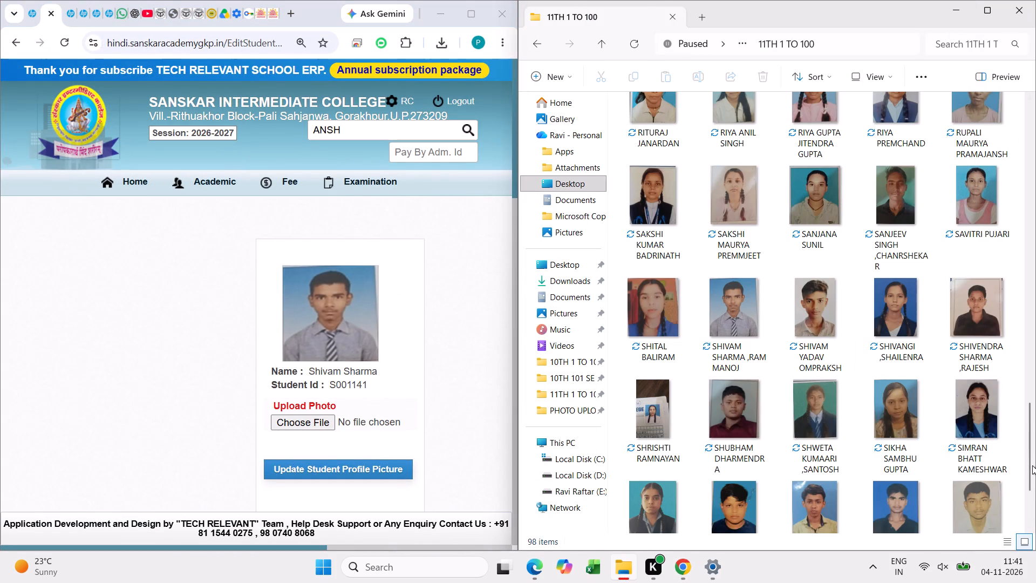
drag(1032, 465, 1032, 496)
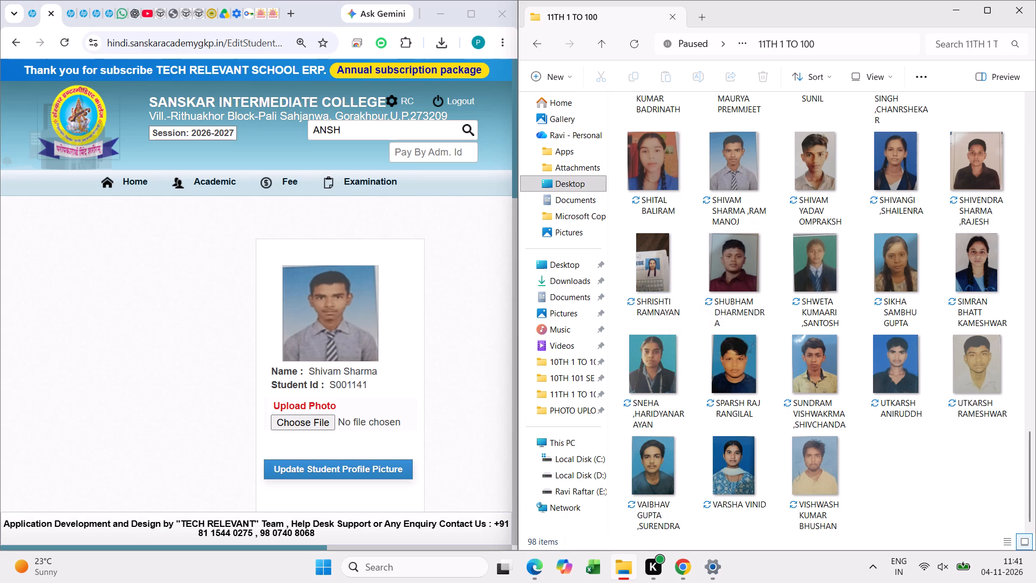
drag(369, 126, 313, 120)
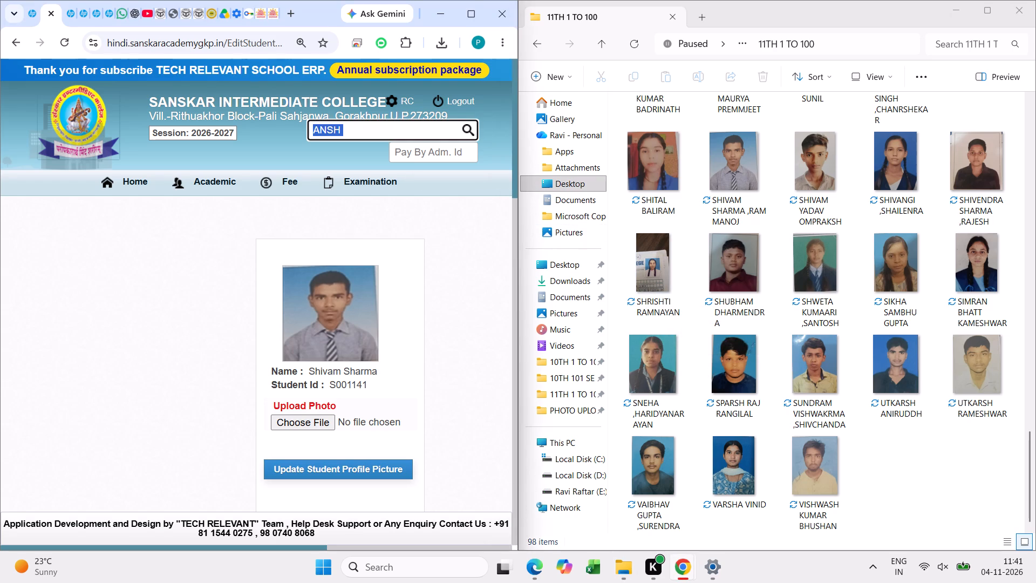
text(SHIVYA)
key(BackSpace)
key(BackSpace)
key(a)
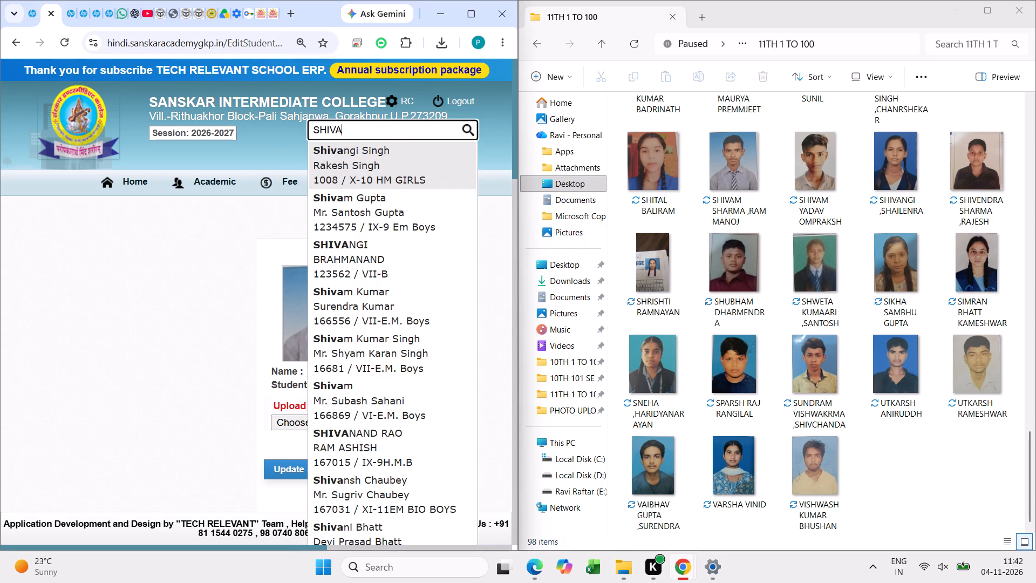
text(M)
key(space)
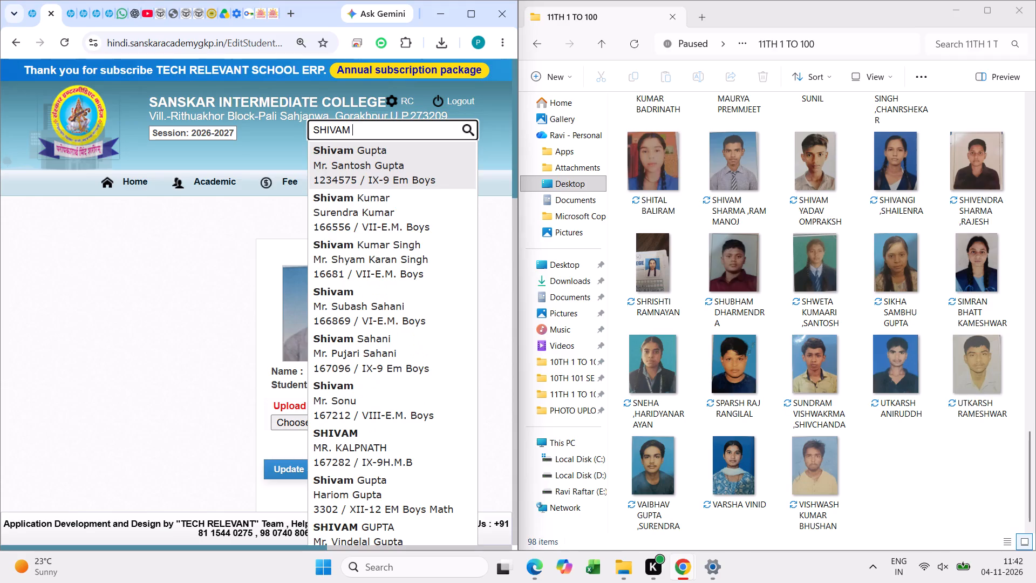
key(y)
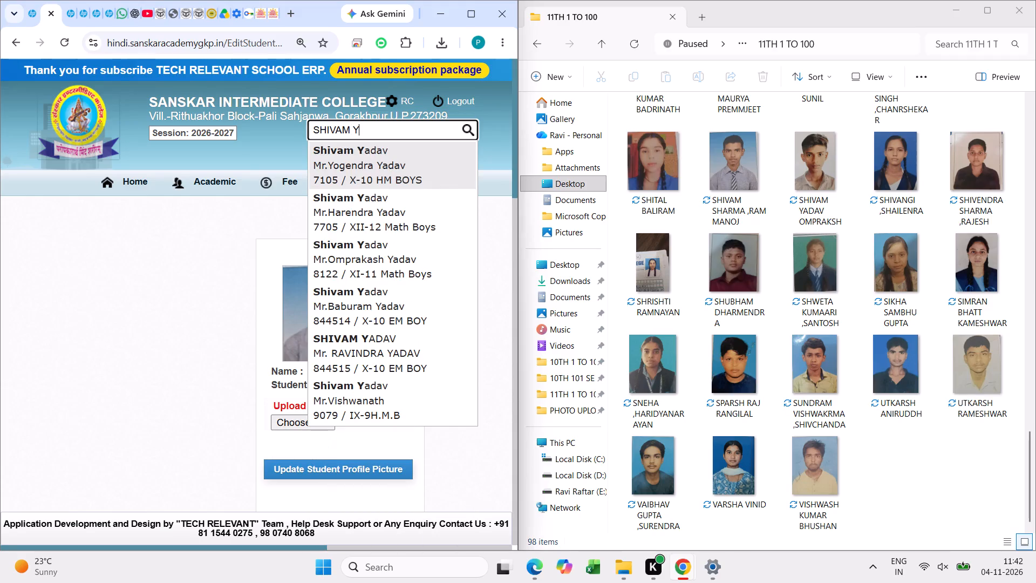
click(373, 257)
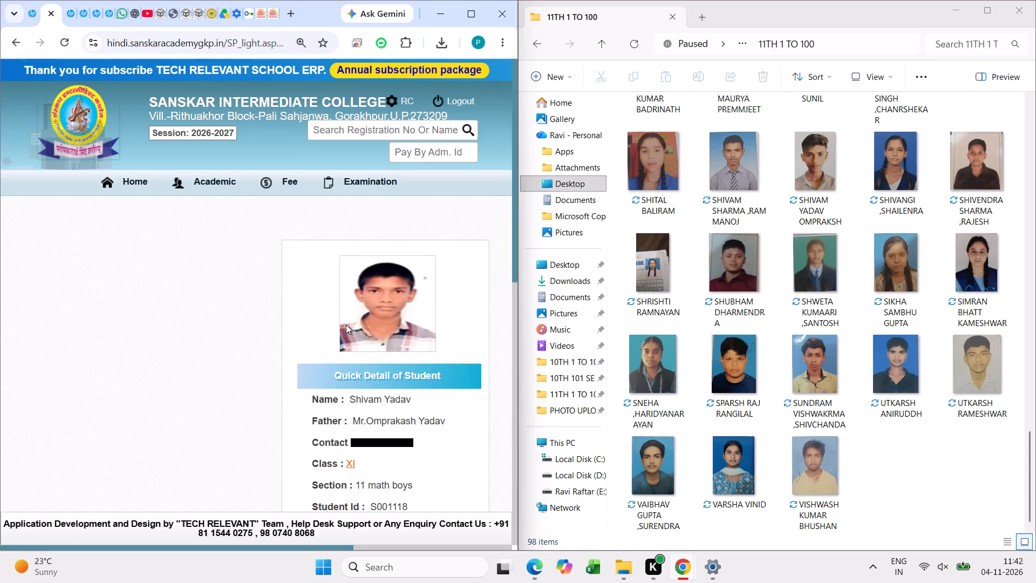
scroll(349, 327, up, 1)
scroll(351, 330, down, 3)
scroll(352, 376, down, 1)
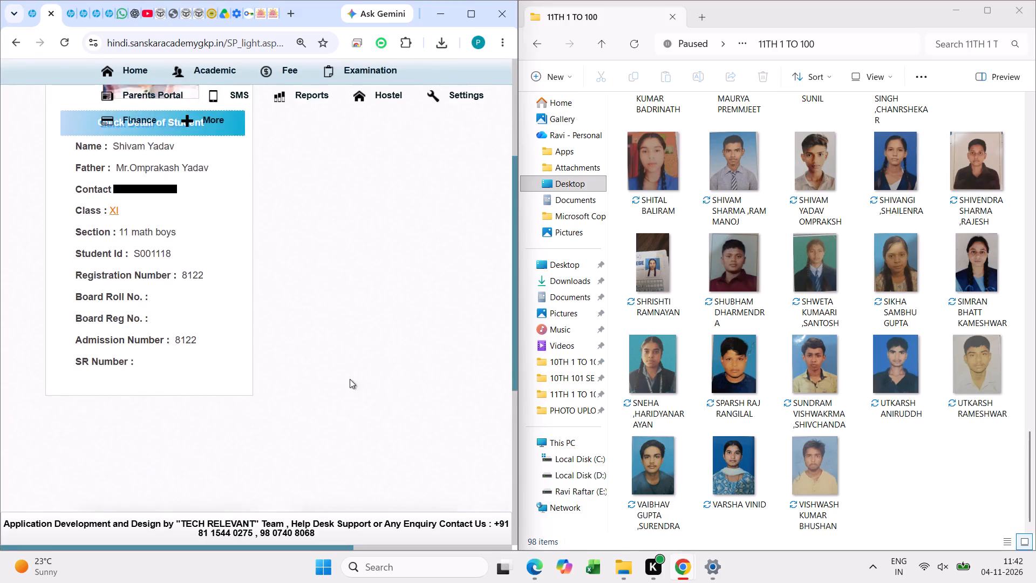
scroll(350, 379, down, 1)
click(371, 411)
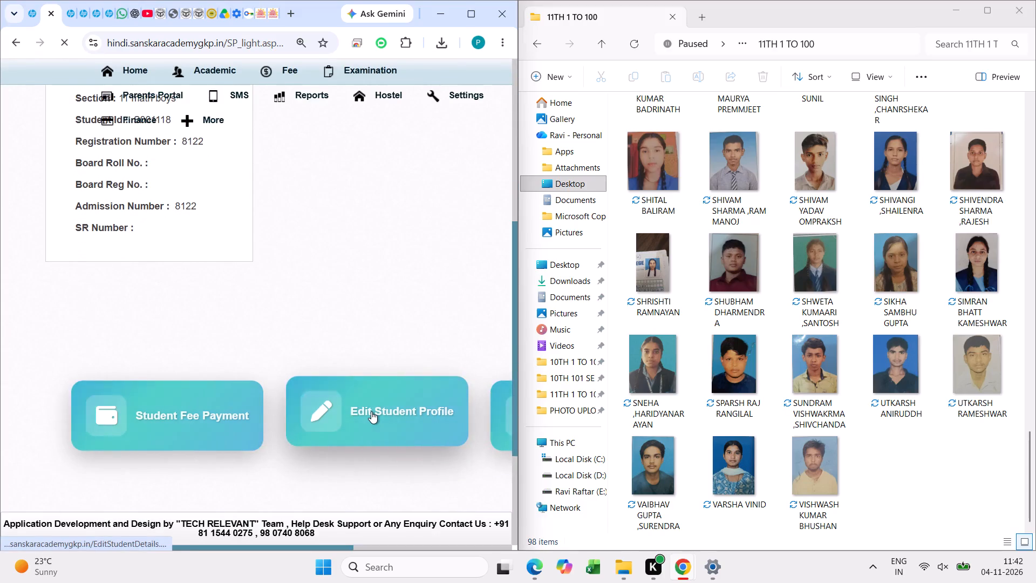
scroll(321, 413, down, 1)
click(318, 455)
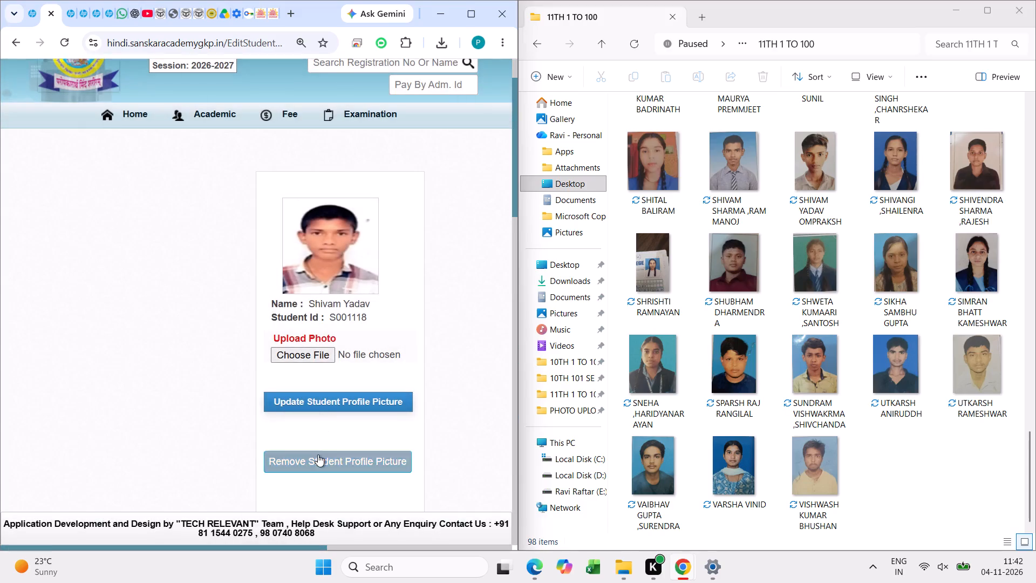
click(324, 143)
click(324, 138)
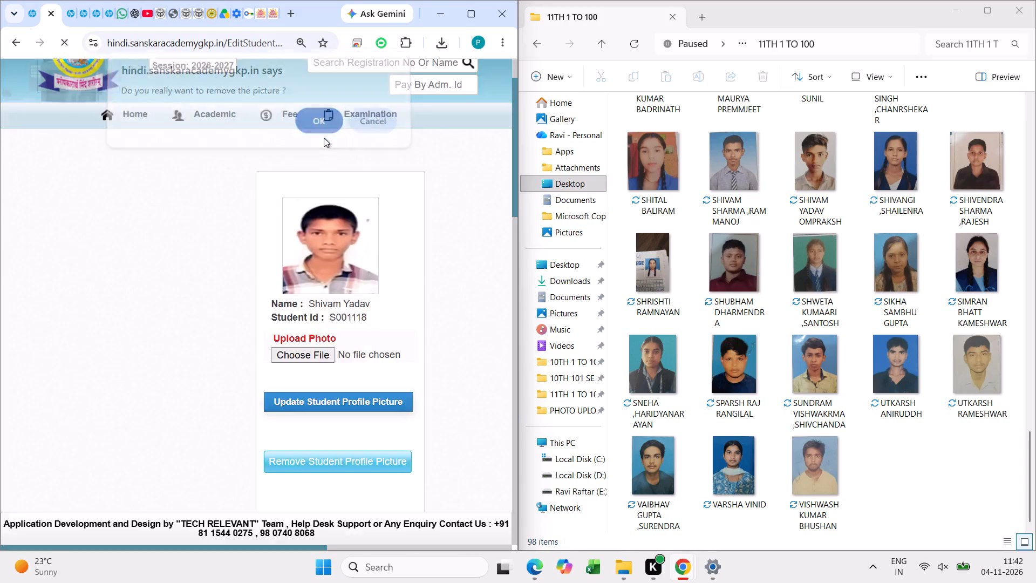
click(83, 4)
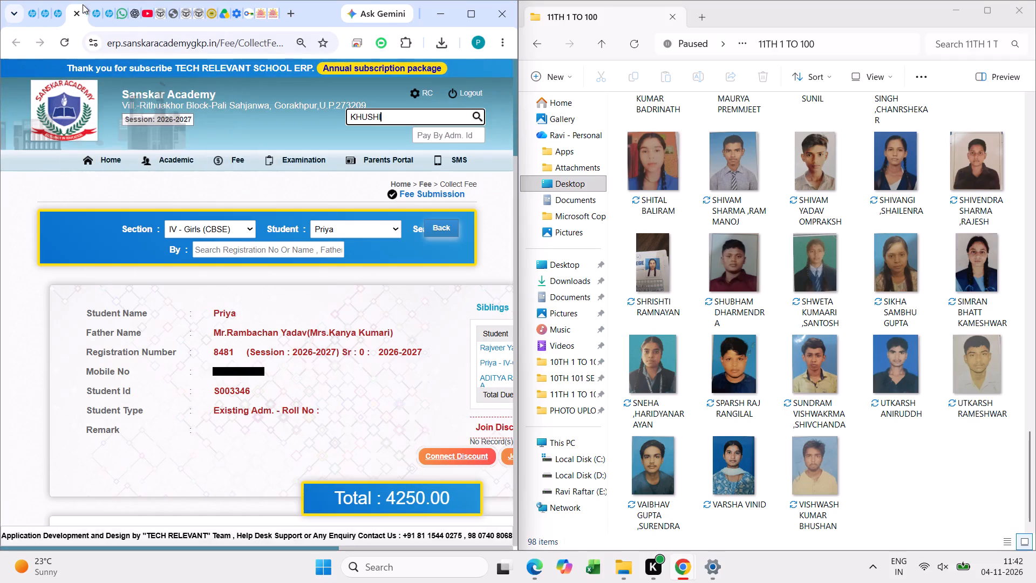
click(92, 11)
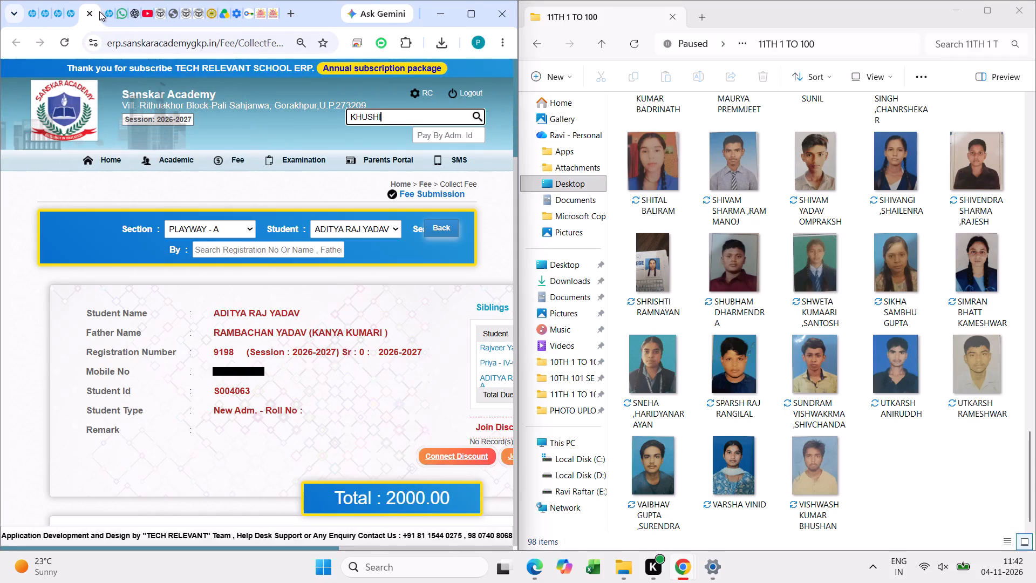
click(104, 11)
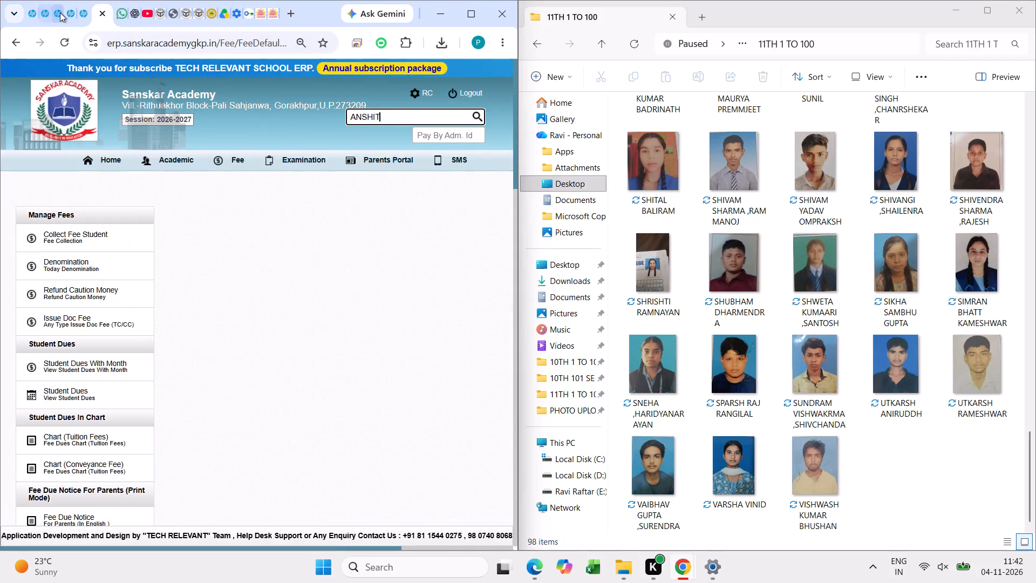
click(60, 12)
click(104, 11)
key(BackSpace)
key(BackSpace)
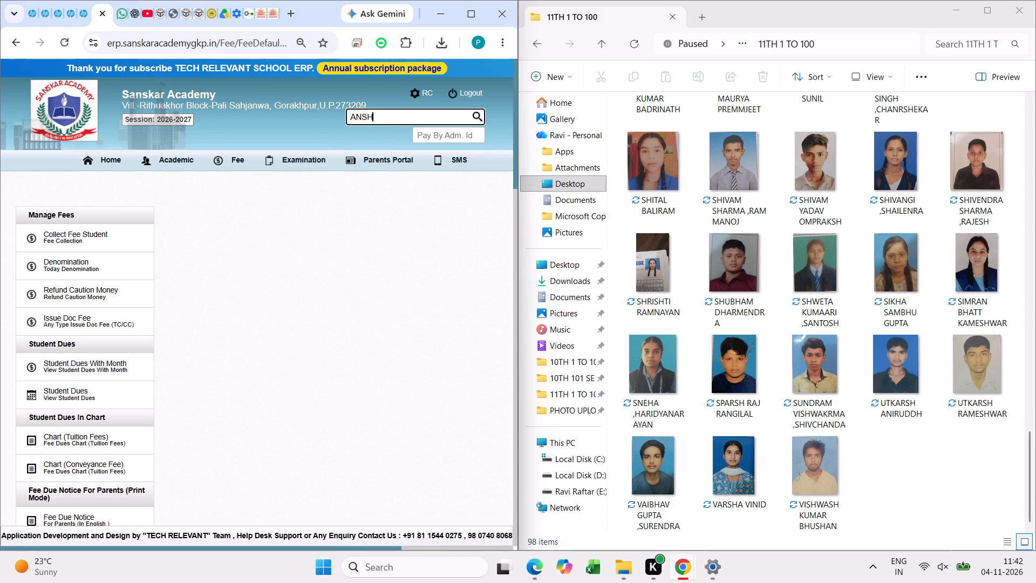
key(space)
text(G)
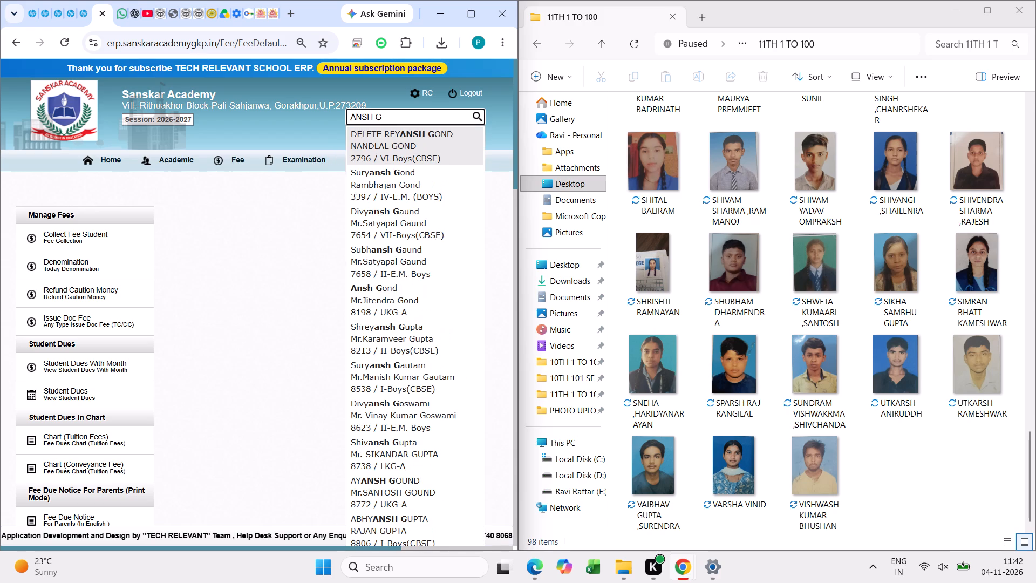
text(ON)
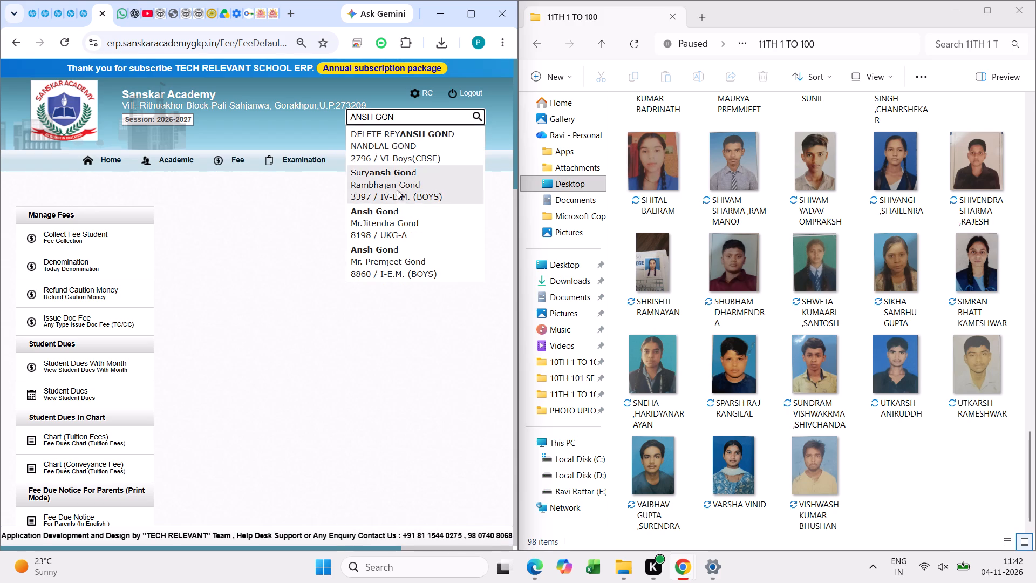
click(399, 285)
click(428, 117)
key(d)
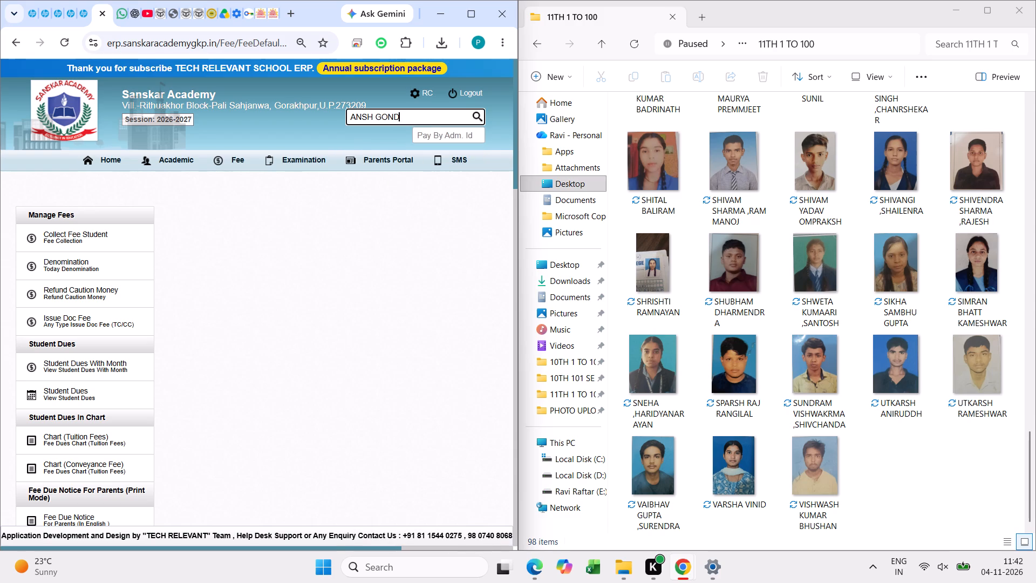
click(408, 250)
Examine Ansh's full student profile in a full-size window, and place the browser back beside the photo folder.
scroll(408, 250, down, 2)
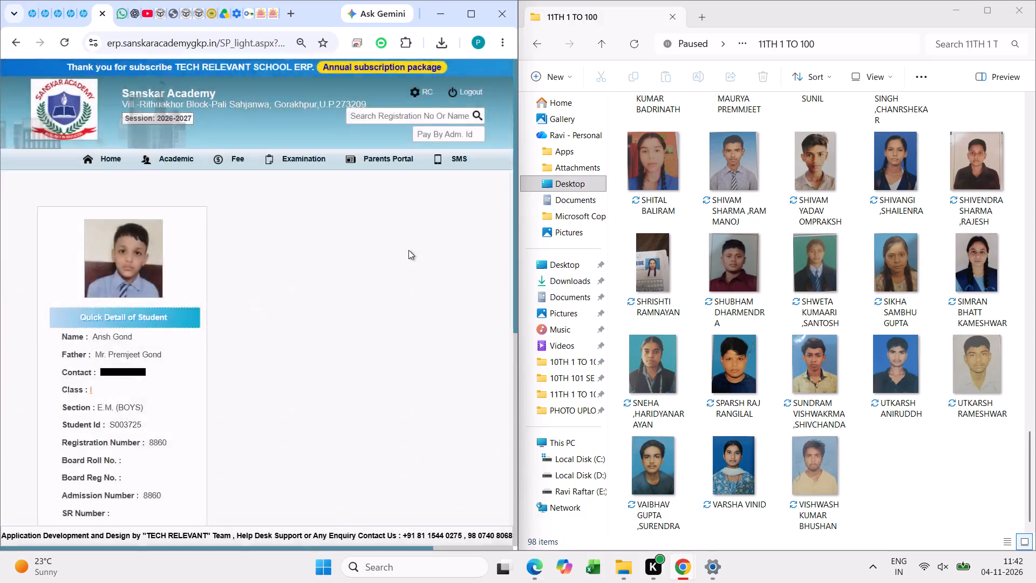
scroll(408, 250, down, 2)
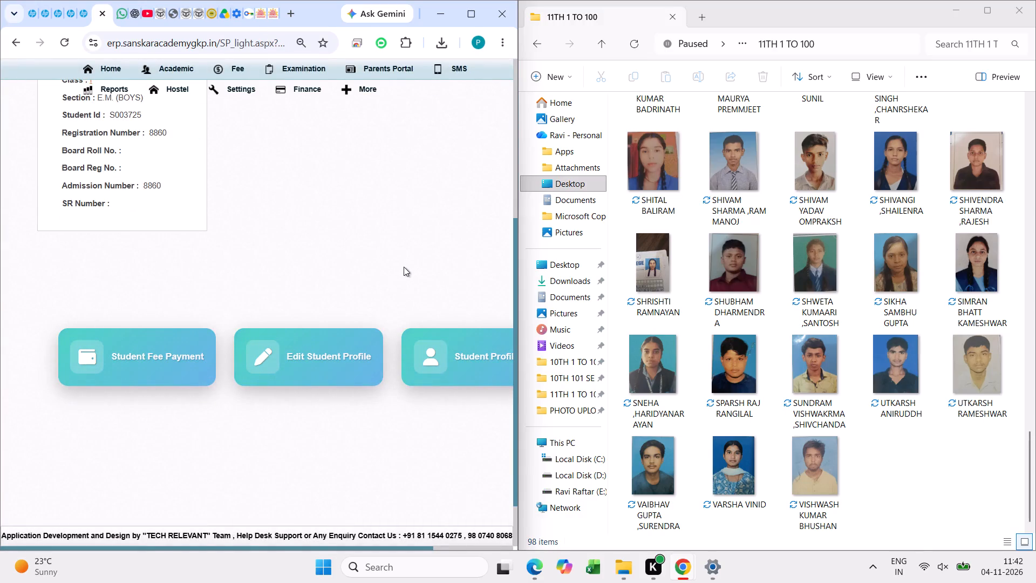
click(455, 346)
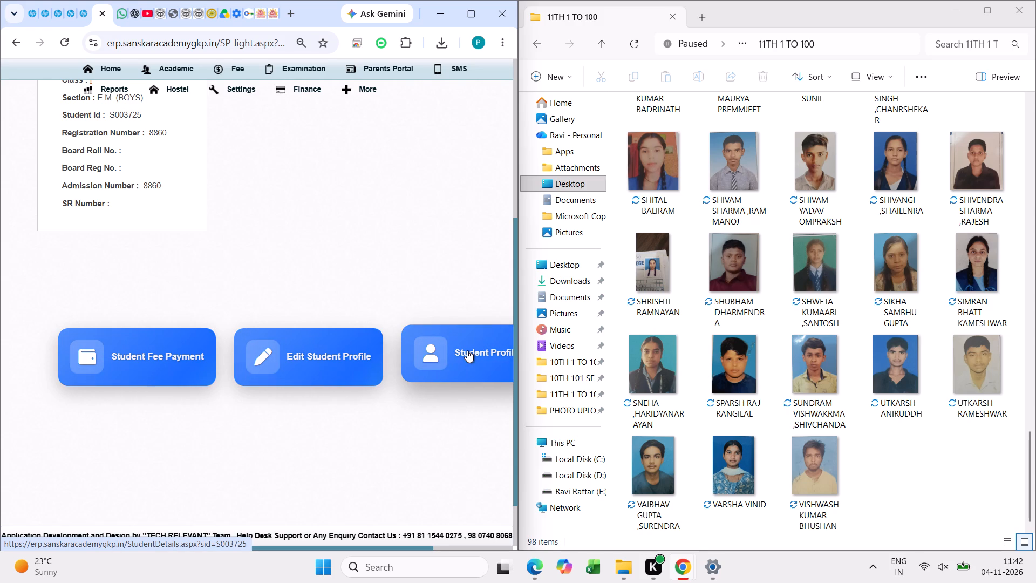
click(467, 350)
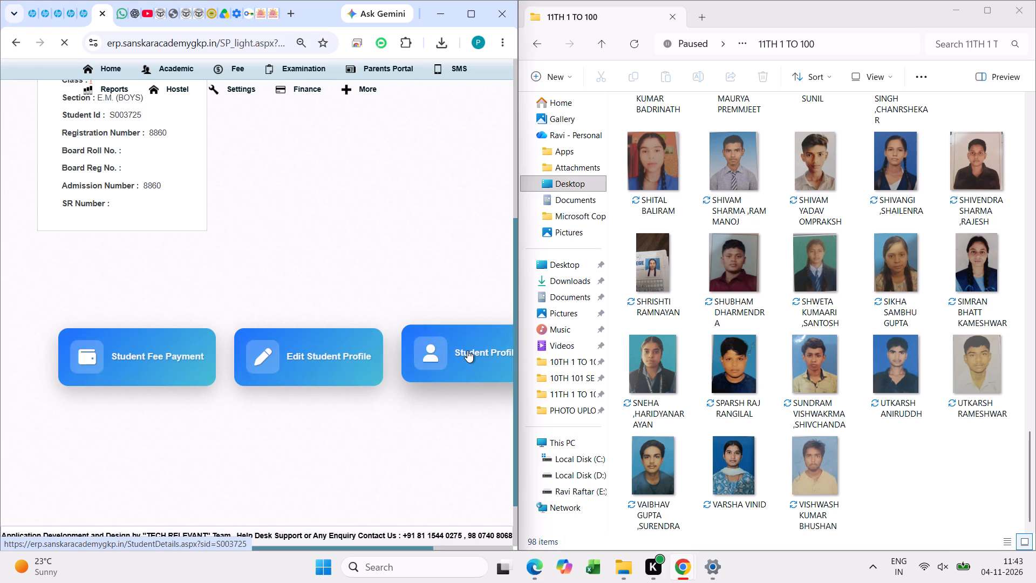
click(467, 350)
click(473, 3)
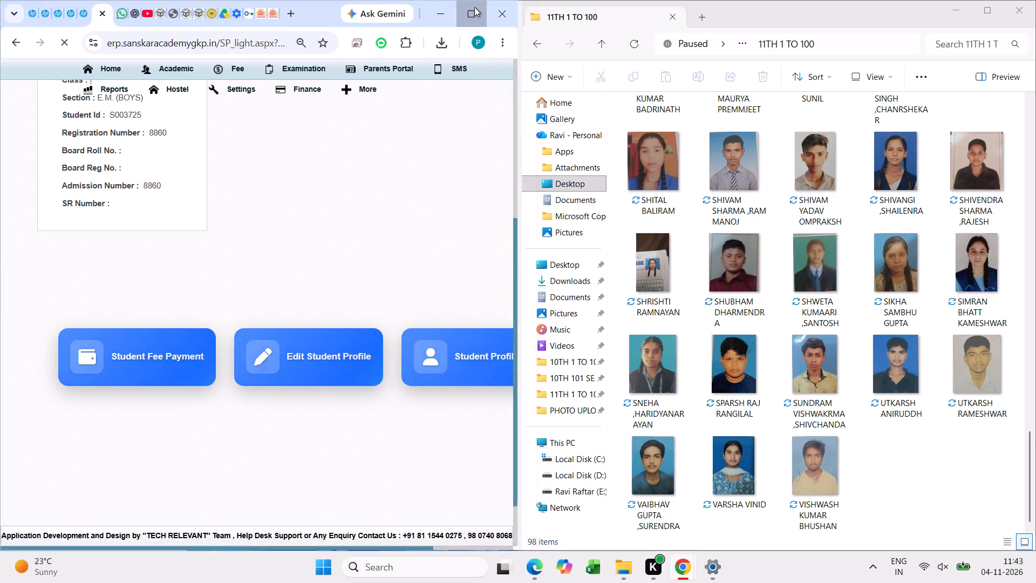
scroll(526, 369, up, 1)
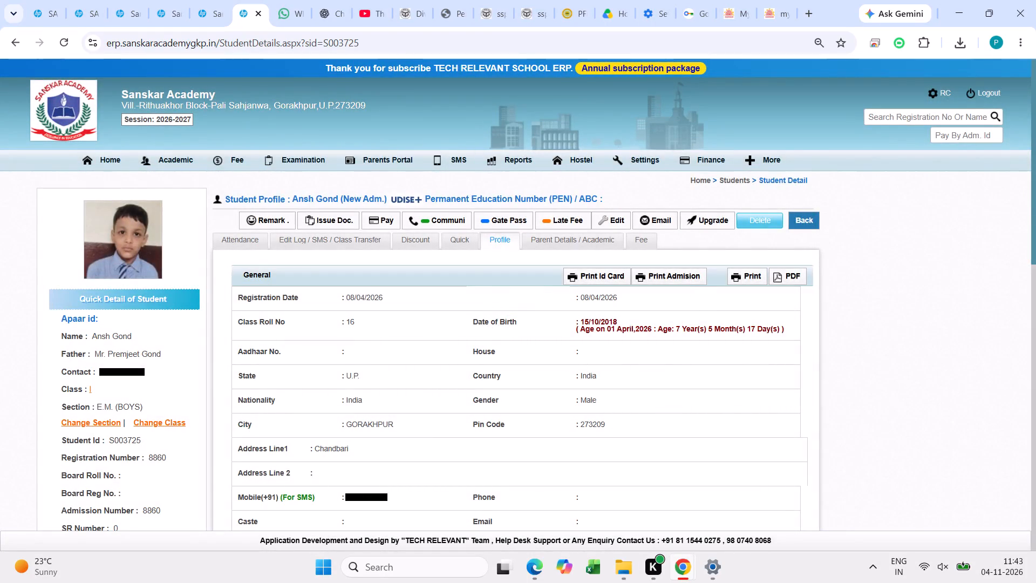
key(super+Left)
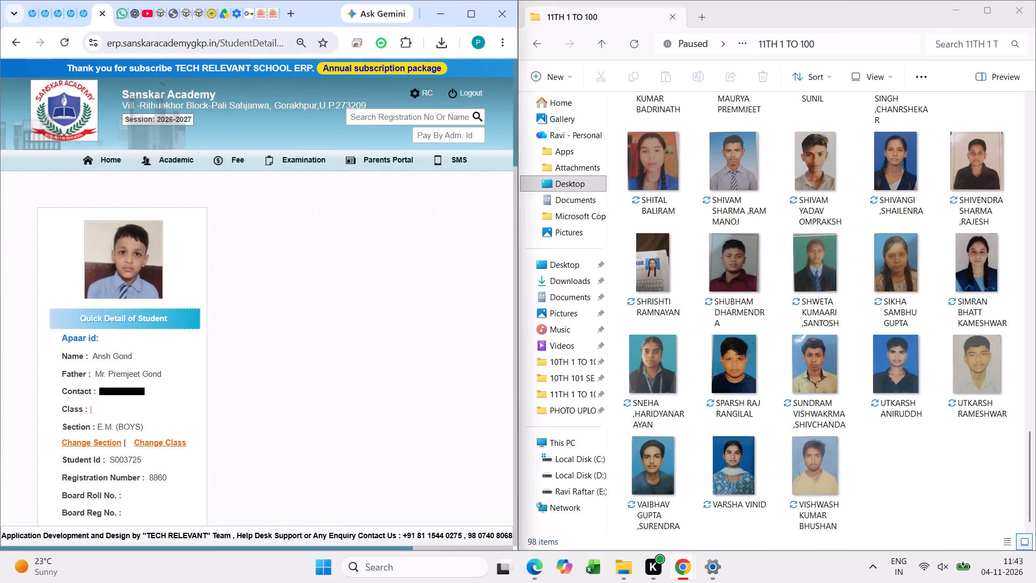
click(49, 11)
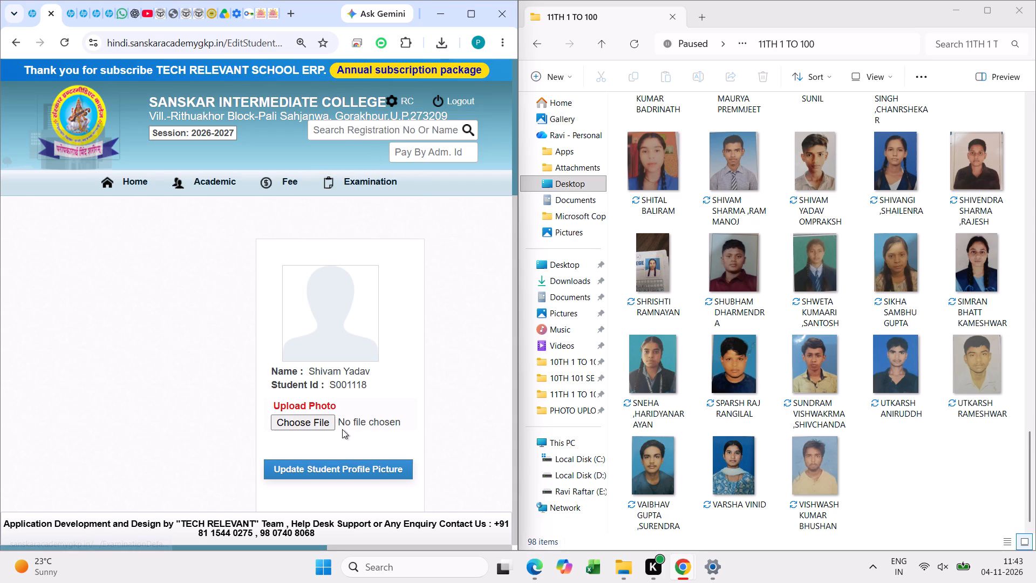
click(309, 418)
text(SHIV)
key(Down)
key(Down)
key(Down)
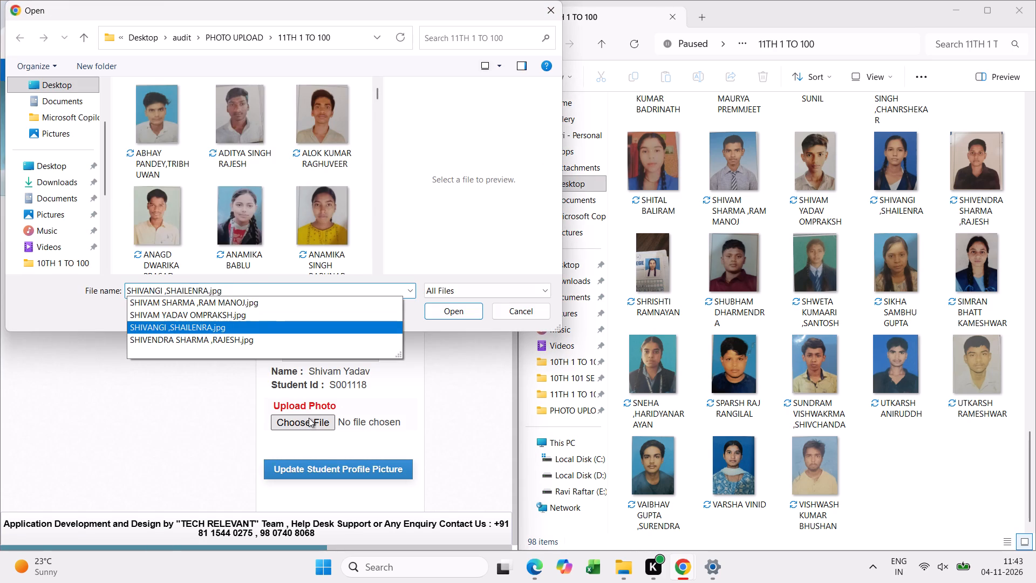
key(Up)
key(Return)
click(365, 472)
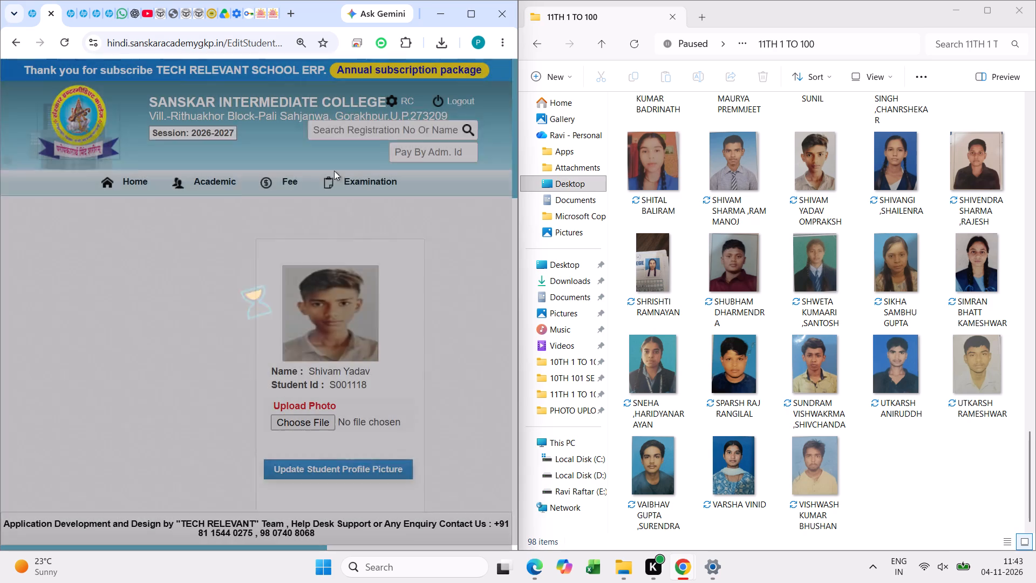
click(345, 131)
text(SHIVANG)
text(I)
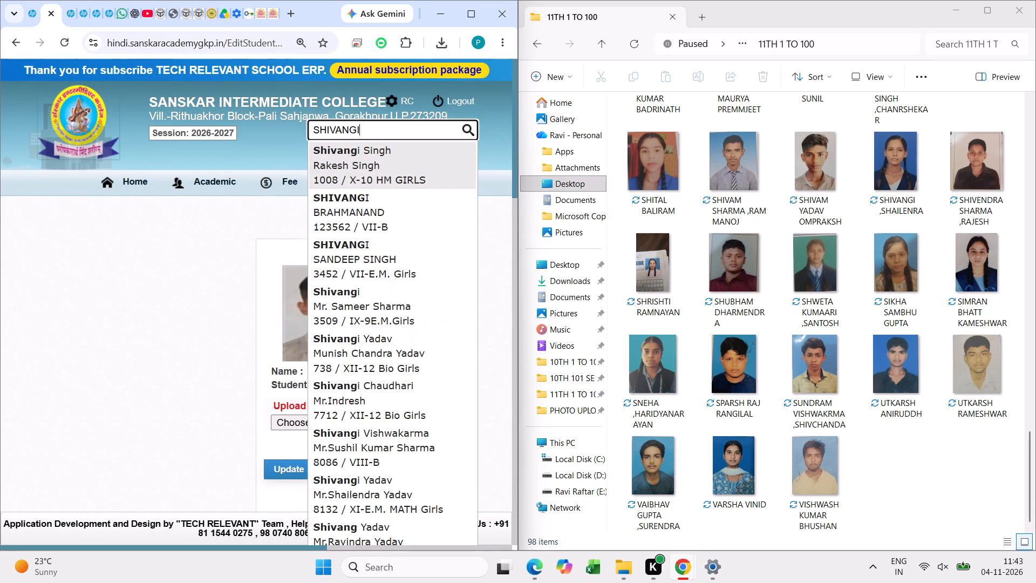
key(space)
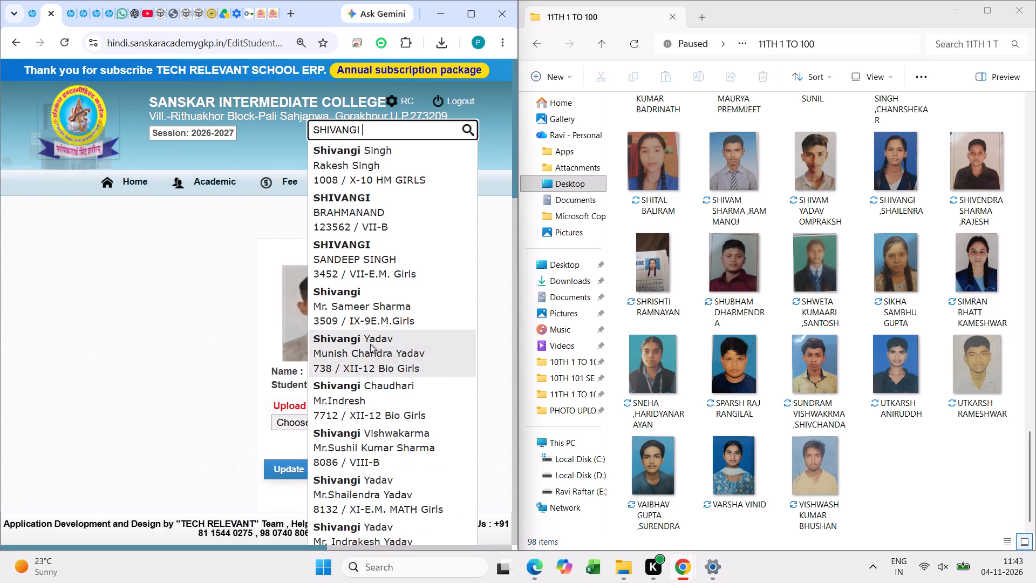
scroll(376, 520, down, 1)
click(377, 425)
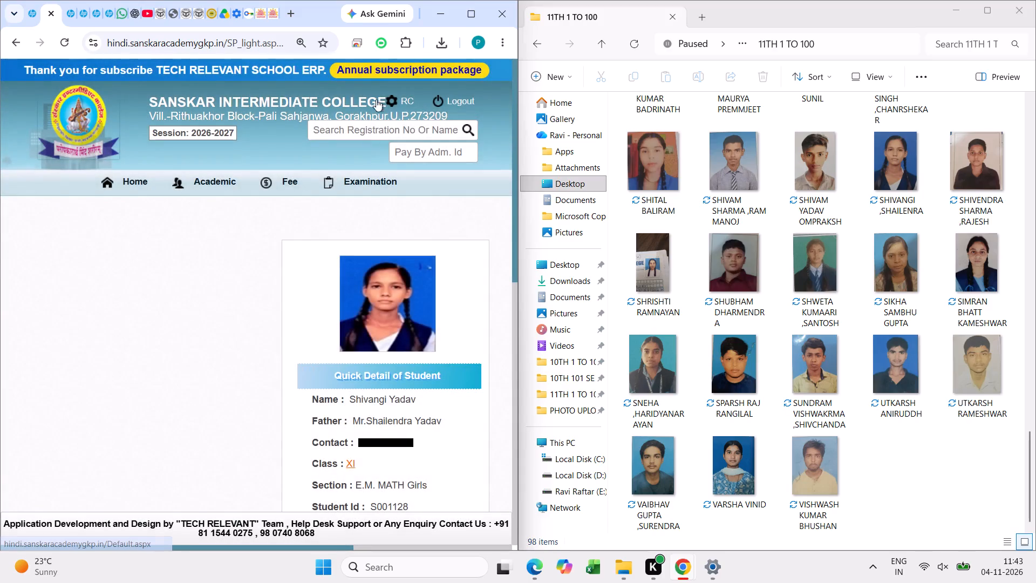
click(374, 140)
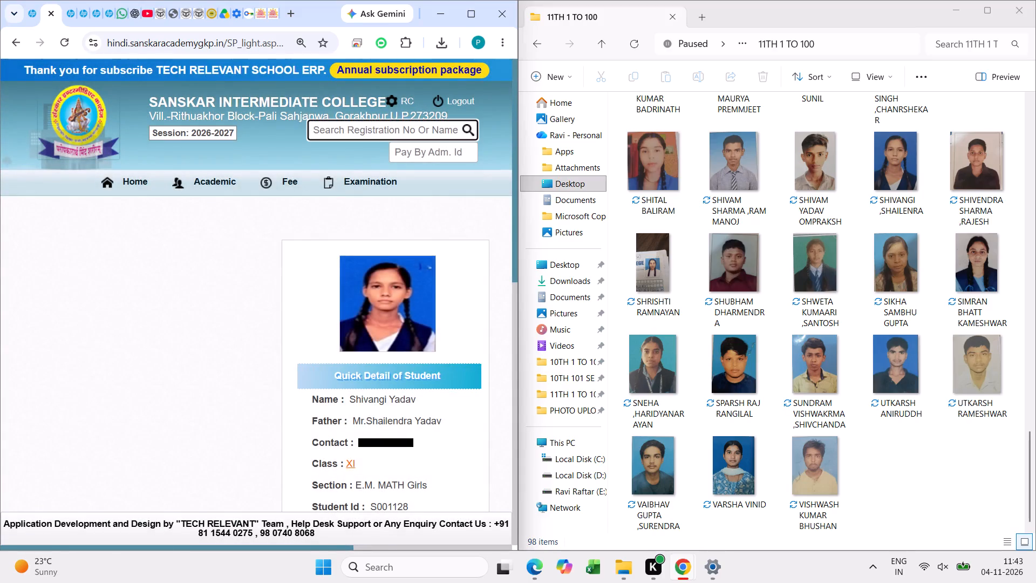
text(SHIVEN)
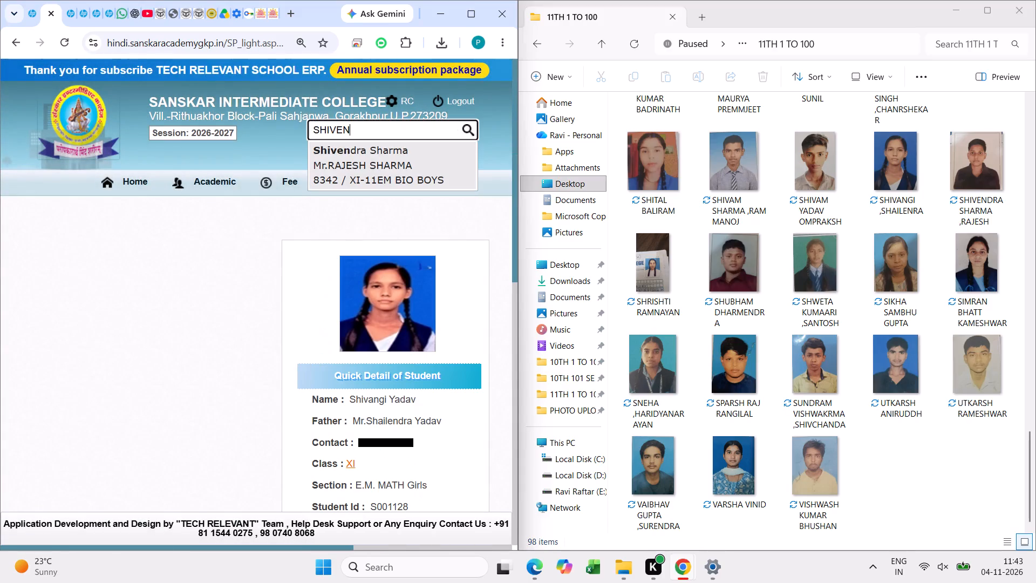
key(Return)
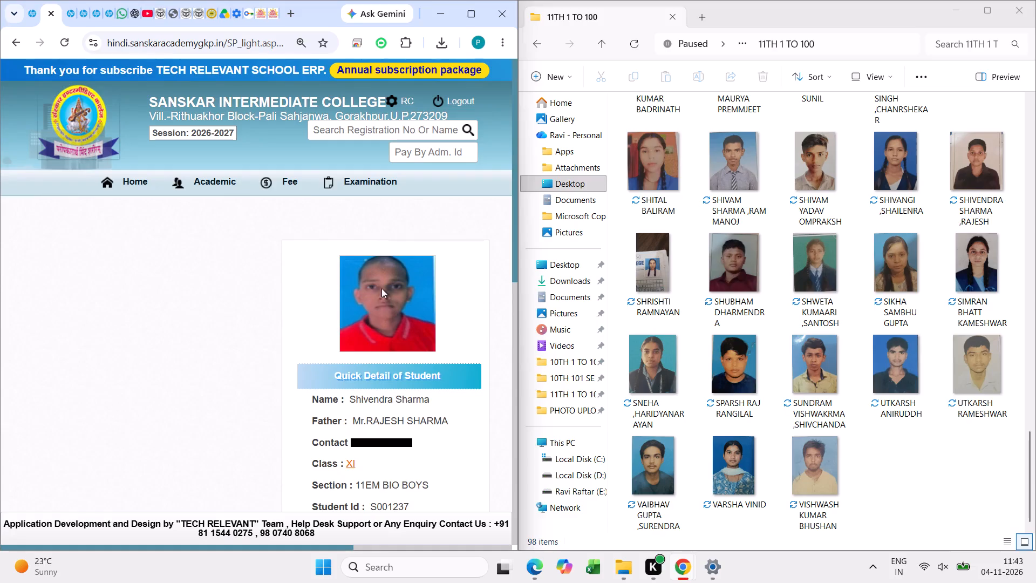
Open Shivendra's edit page and remove the existing student profile picture.
scroll(386, 318, down, 5)
click(385, 409)
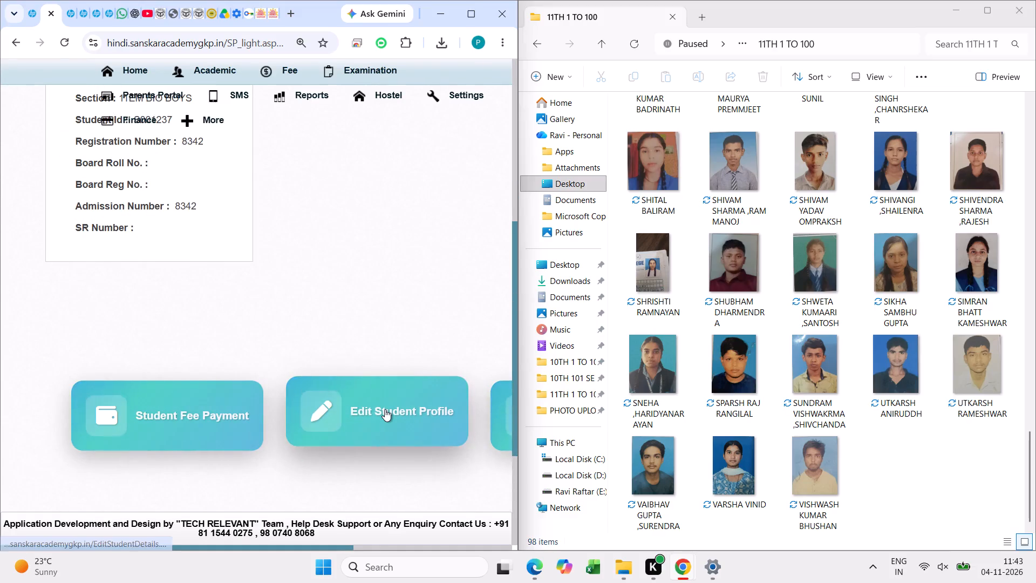
scroll(350, 425, down, 2)
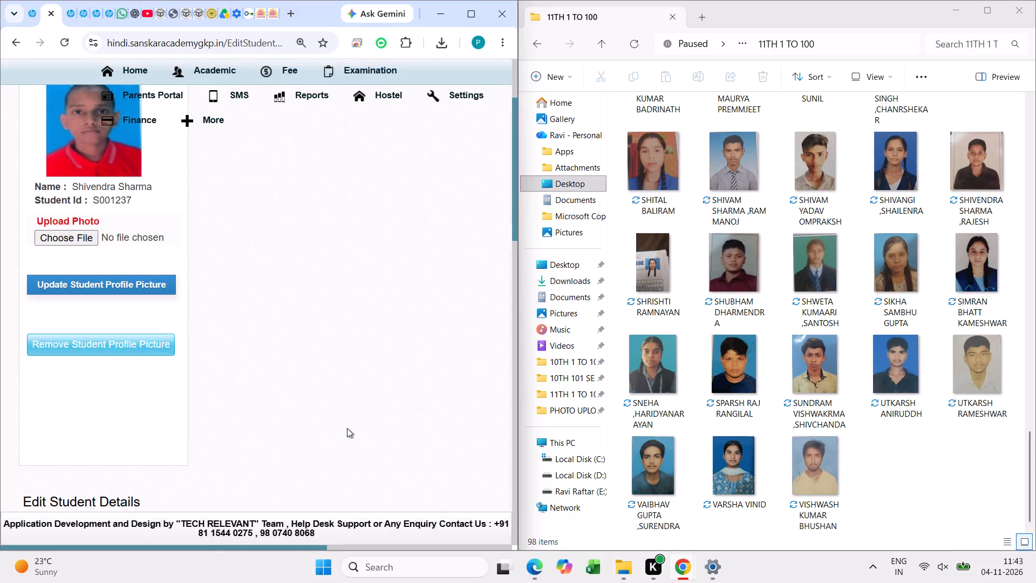
click(144, 341)
click(319, 126)
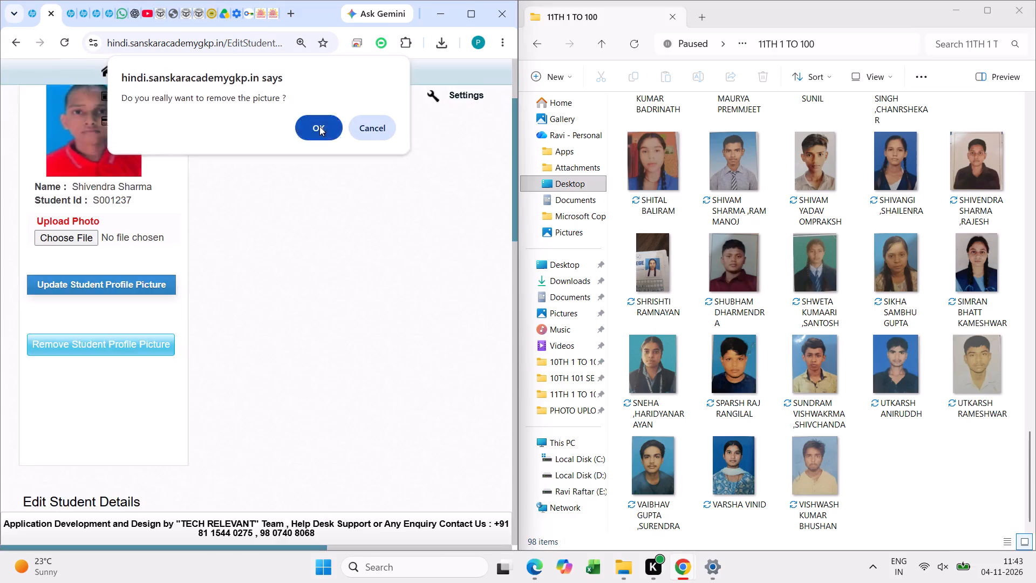
click(298, 422)
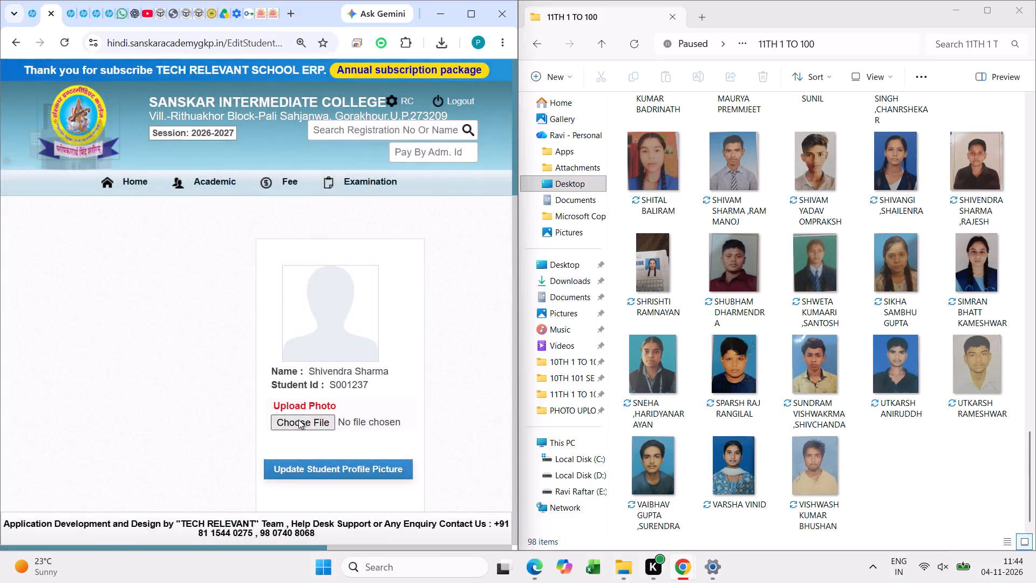
text(SHV)
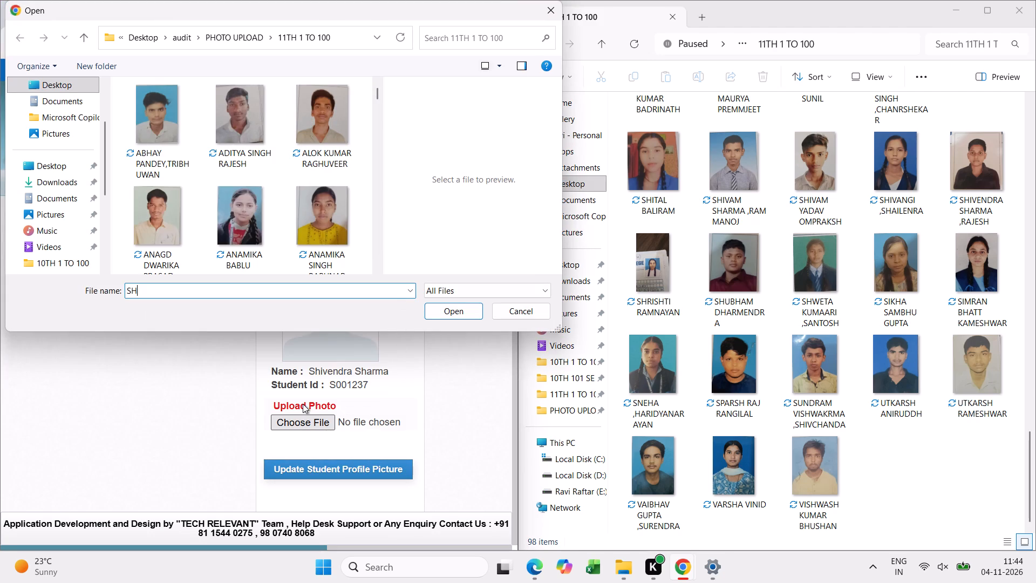
key(BackSpace)
key(i)
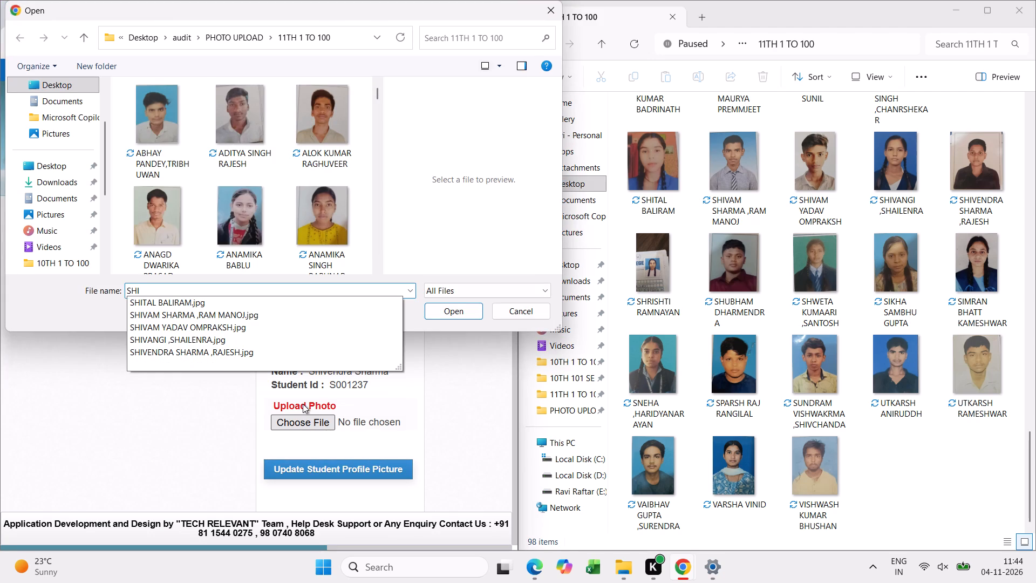
key(v)
key(Down)
key(Down)
key(Down)
key(Down)
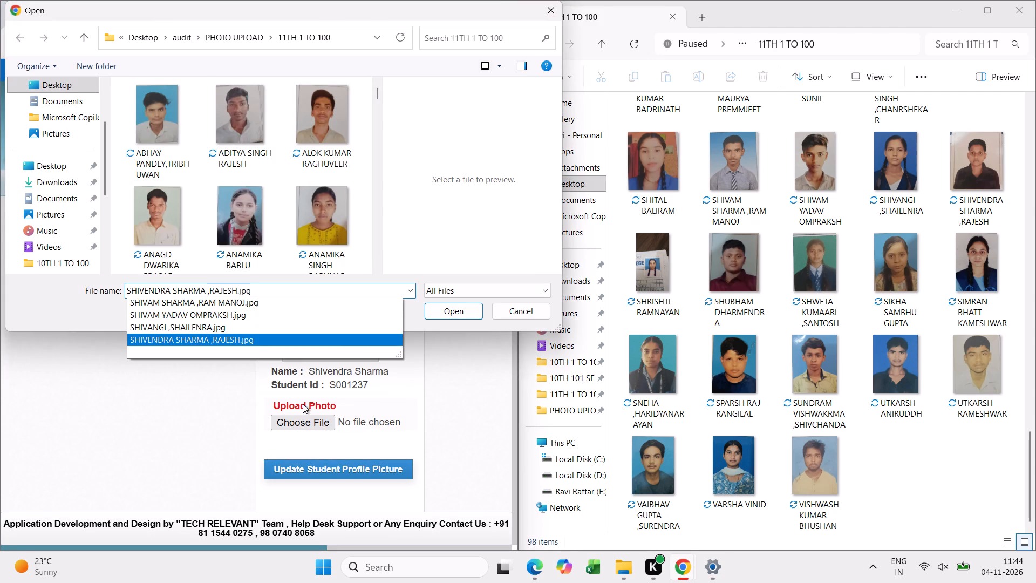
key(Return)
click(318, 472)
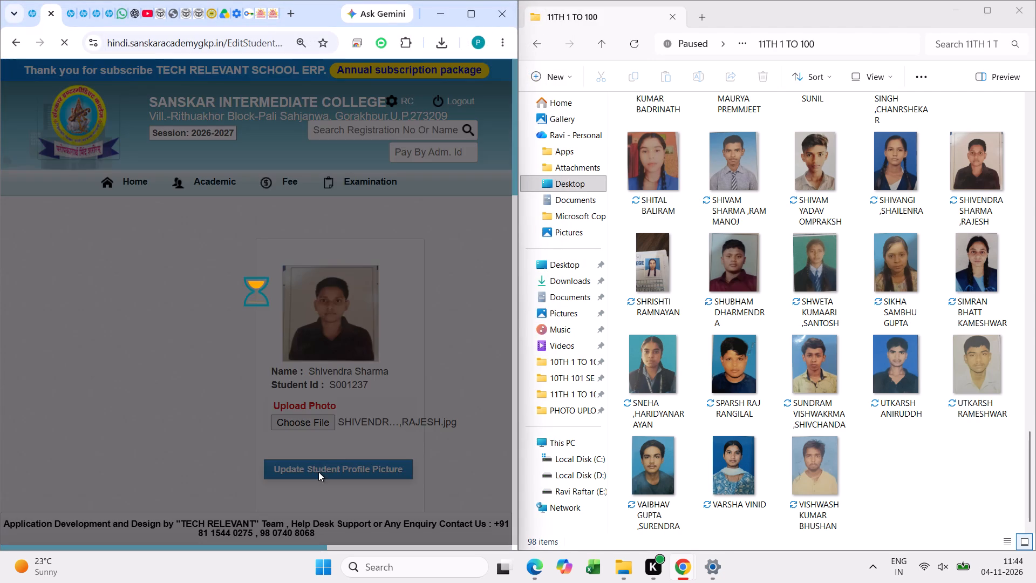
click(664, 278)
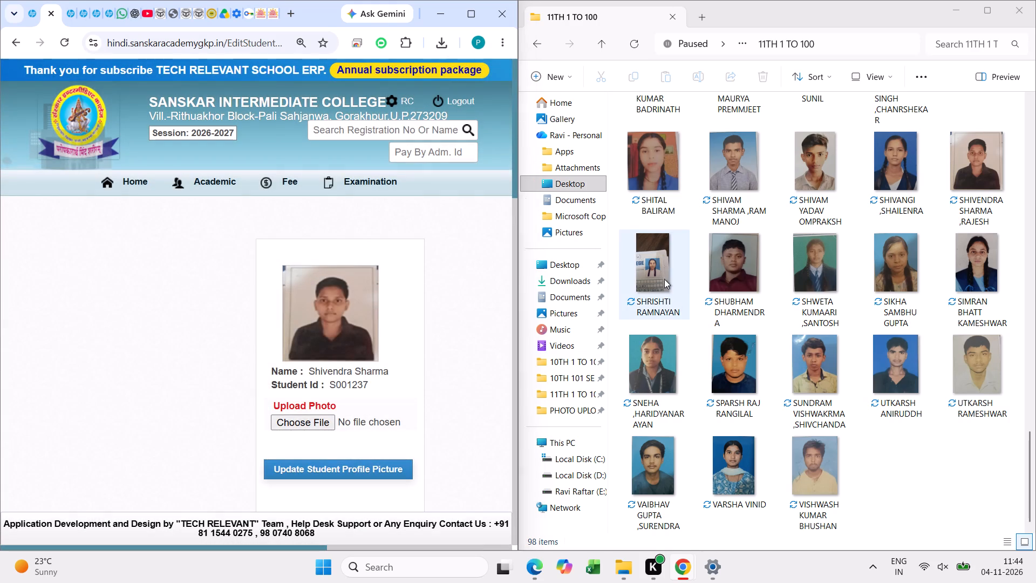
click(664, 283)
double_click(655, 289)
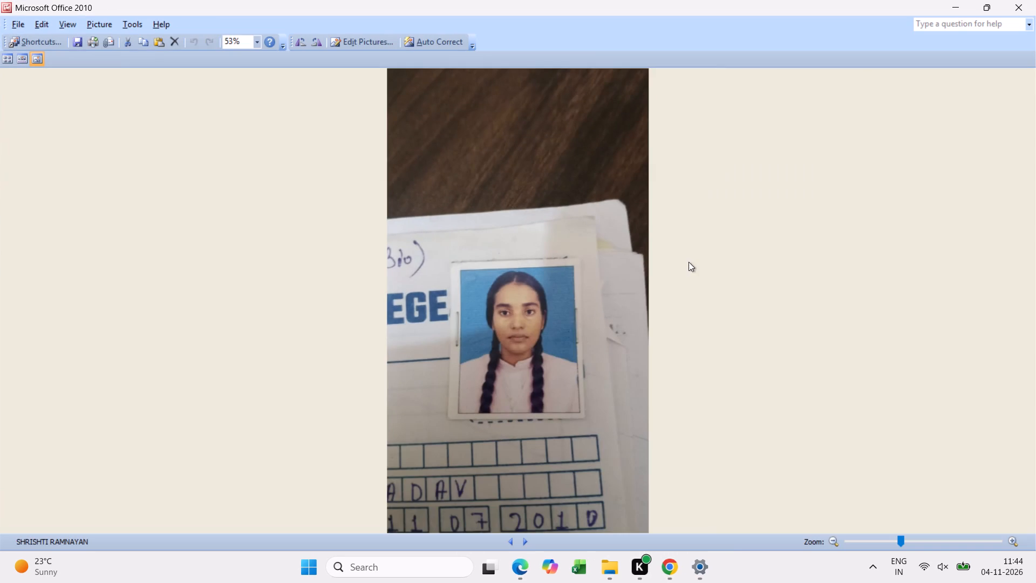
click(447, 43)
Crop Shrishti's picture to just the passport photo, about 298 x 393 pixels.
click(345, 44)
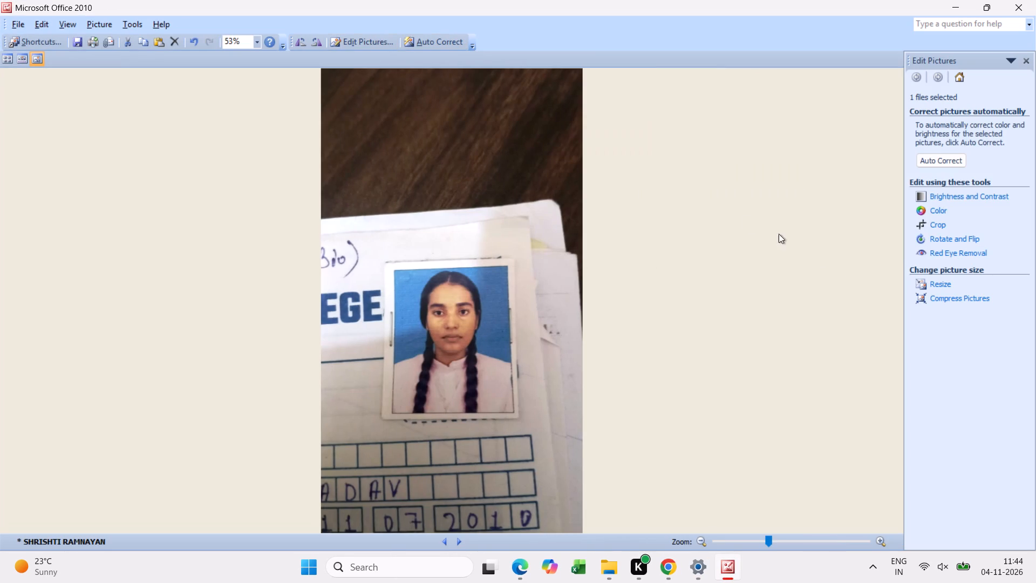
click(931, 225)
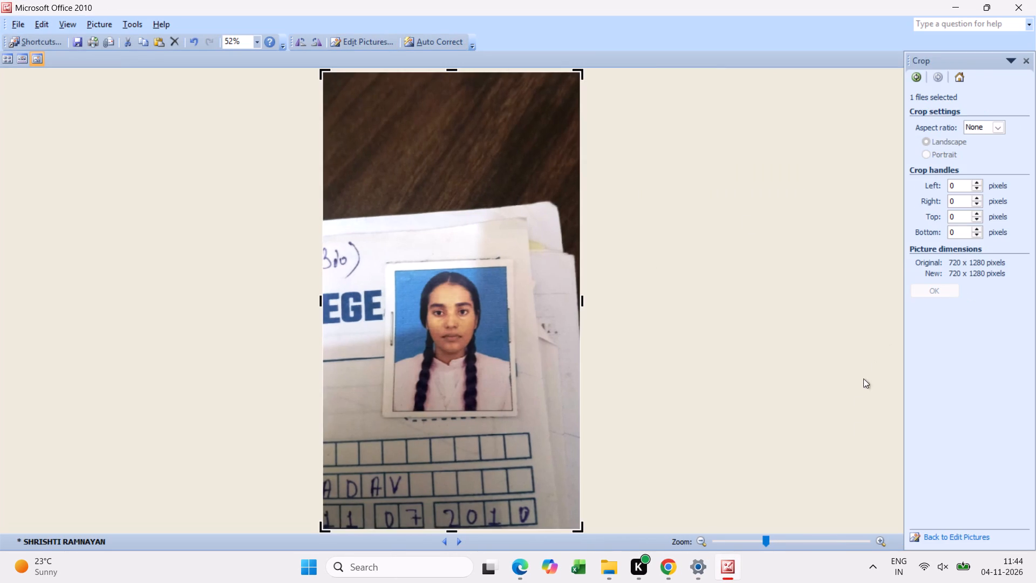
drag(586, 529, 576, 521)
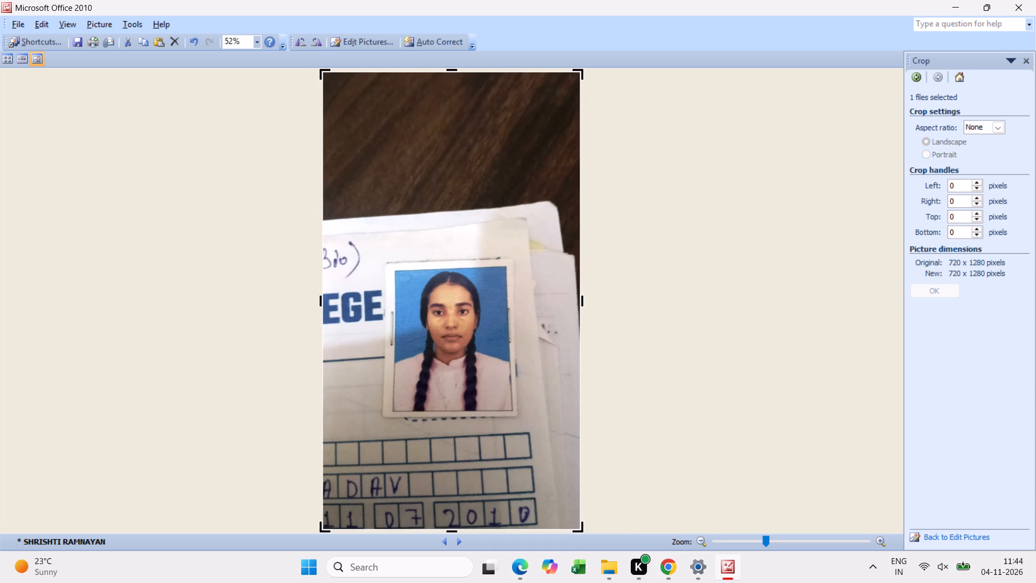
drag(576, 521, 534, 444)
drag(579, 527, 509, 408)
drag(320, 72, 370, 223)
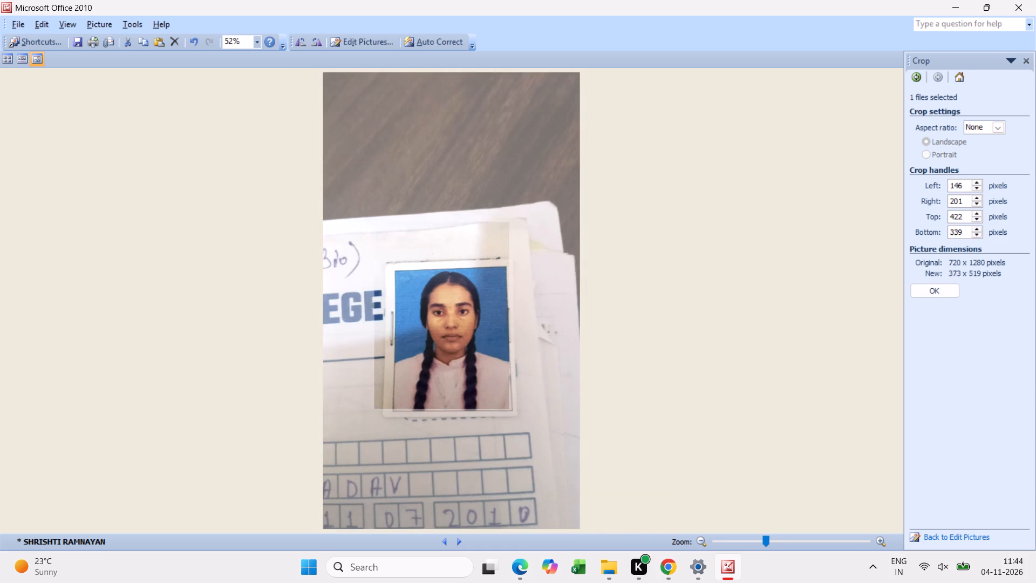
drag(370, 223, 397, 266)
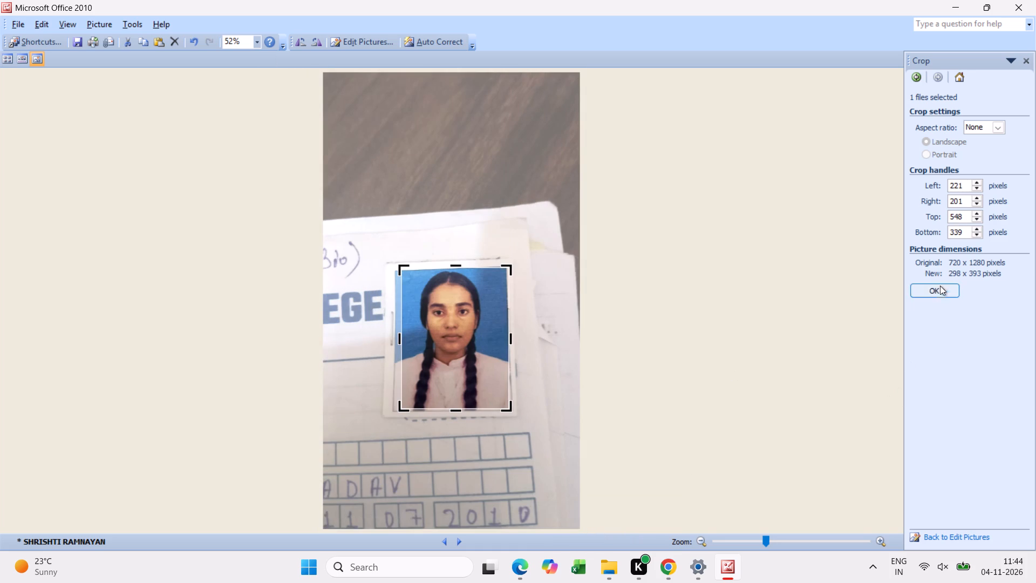
click(940, 279)
click(939, 299)
click(931, 297)
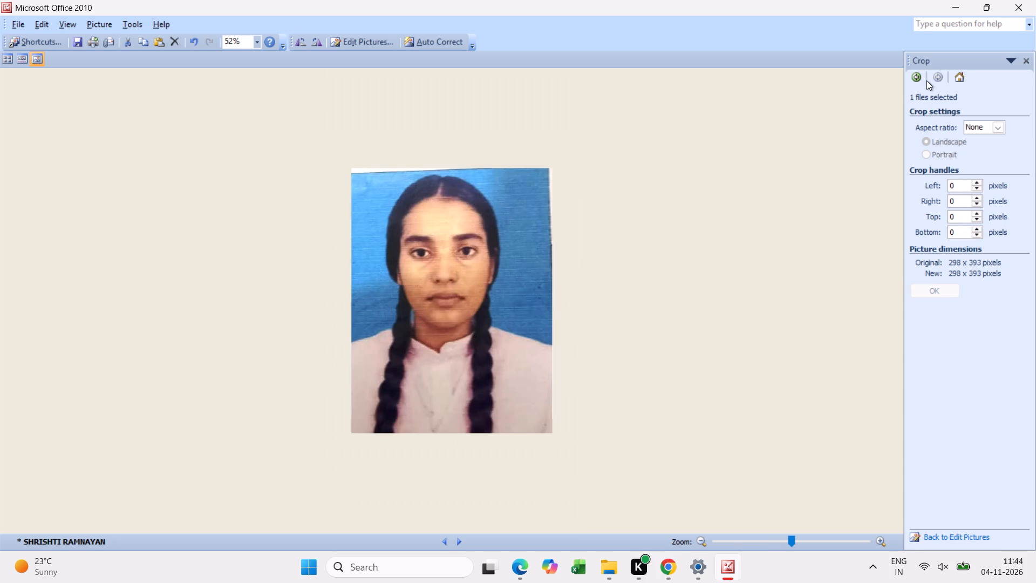
Compress Shrishti's picture for e-mail messages, save it, and close the picture editor.
click(926, 60)
click(929, 268)
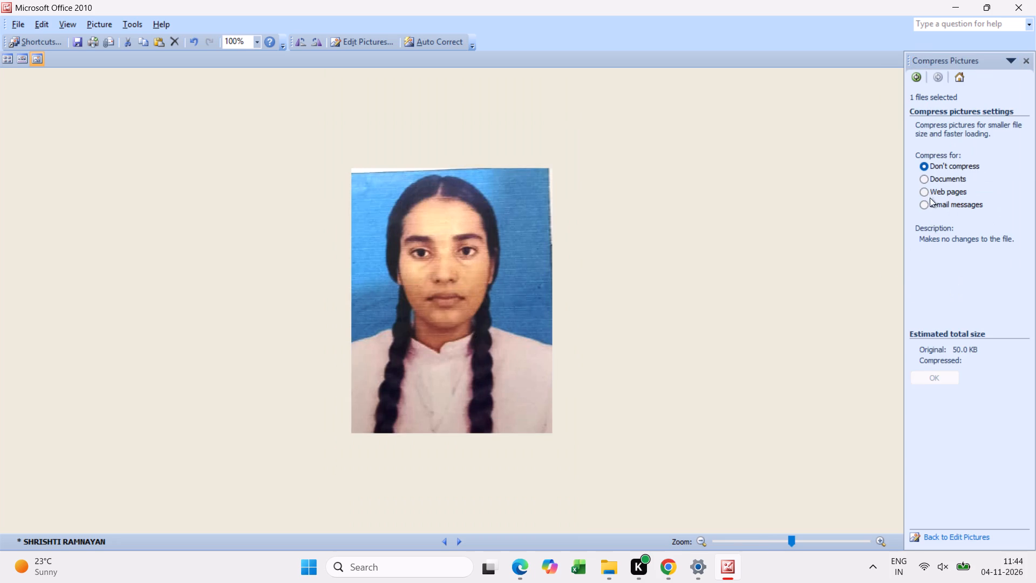
click(936, 206)
click(933, 379)
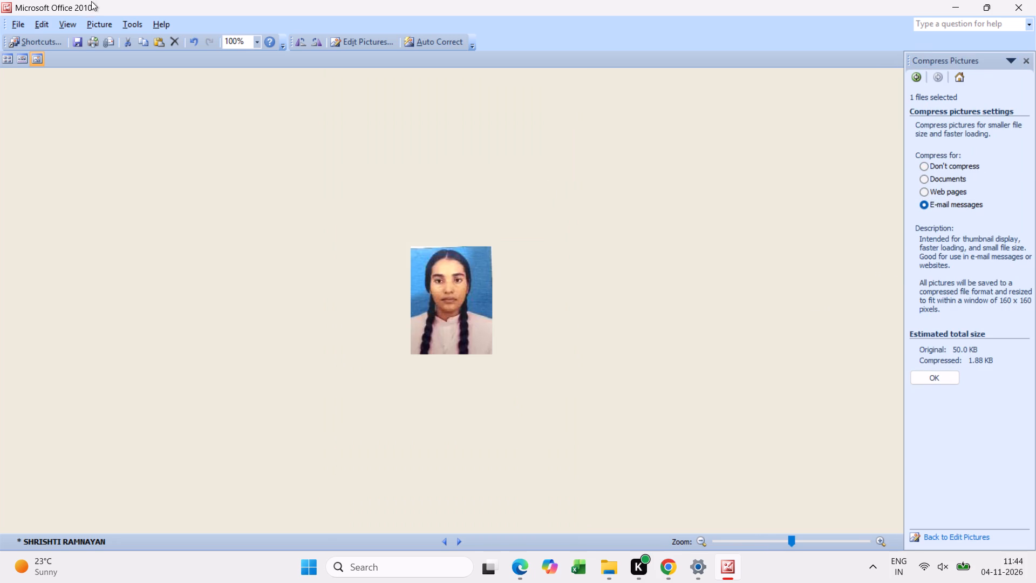
click(76, 41)
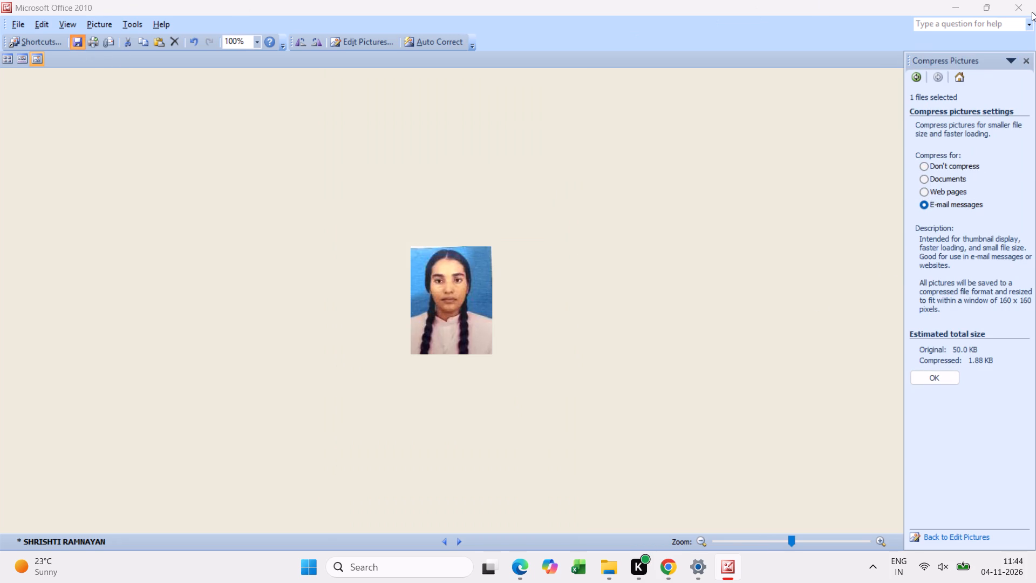
click(1021, 10)
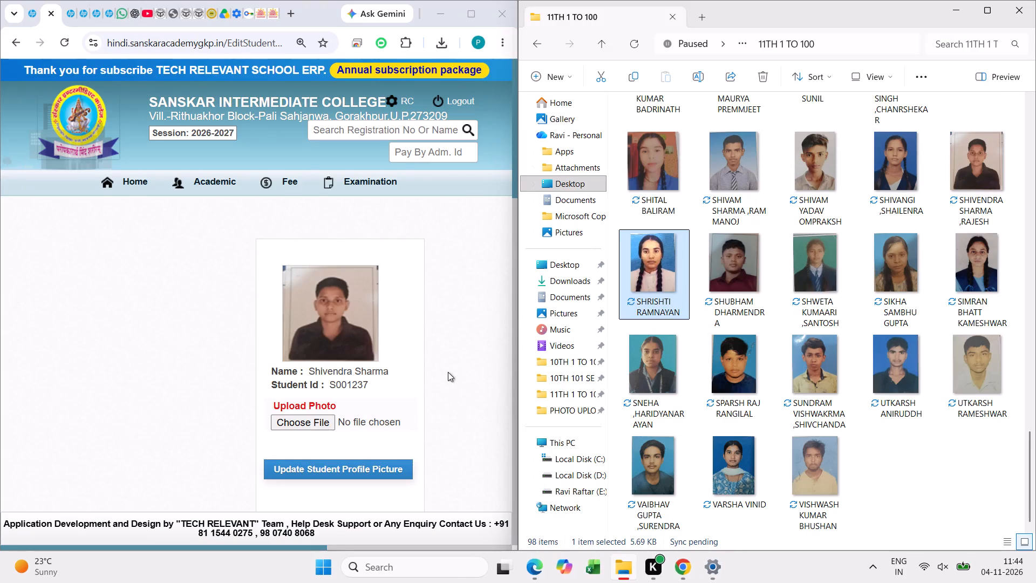
click(412, 133)
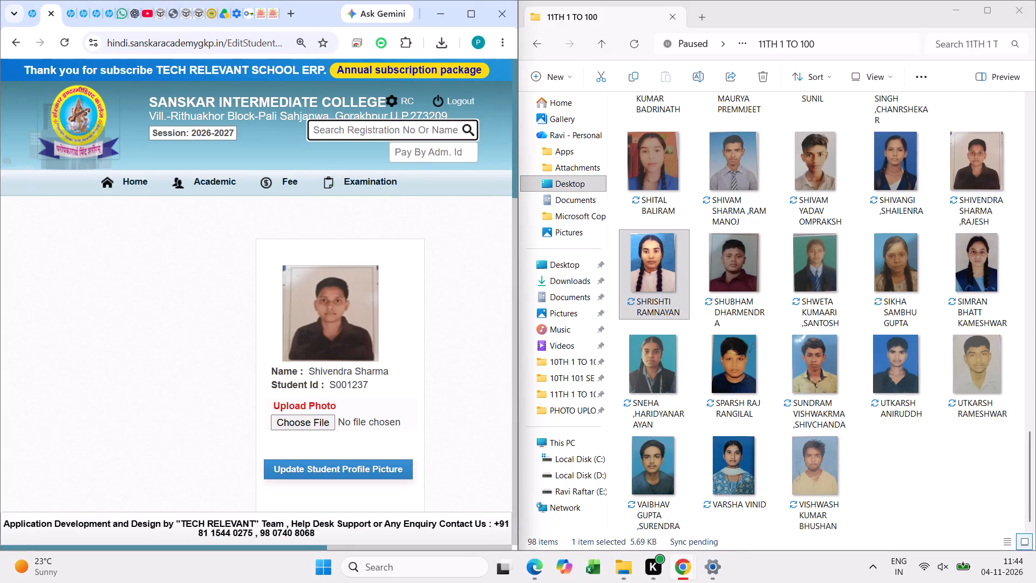
text(SHRISH)
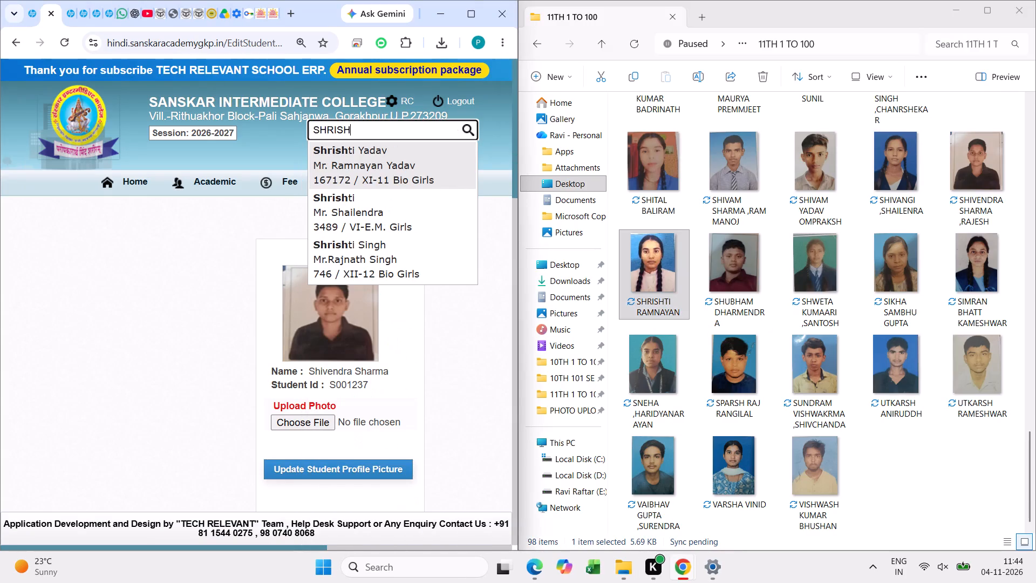
click(391, 158)
Open Shrishti's edit page, choose her cropped photo from the 11TH 1 TO 100 folder, and update the student profile picture.
scroll(341, 293, down, 1)
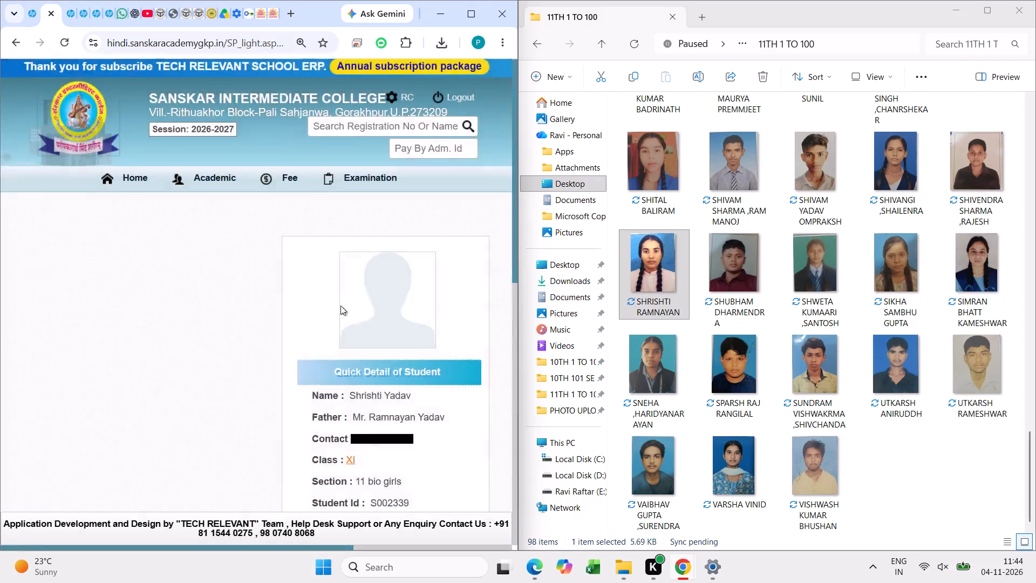
scroll(340, 306, down, 3)
click(405, 486)
click(406, 479)
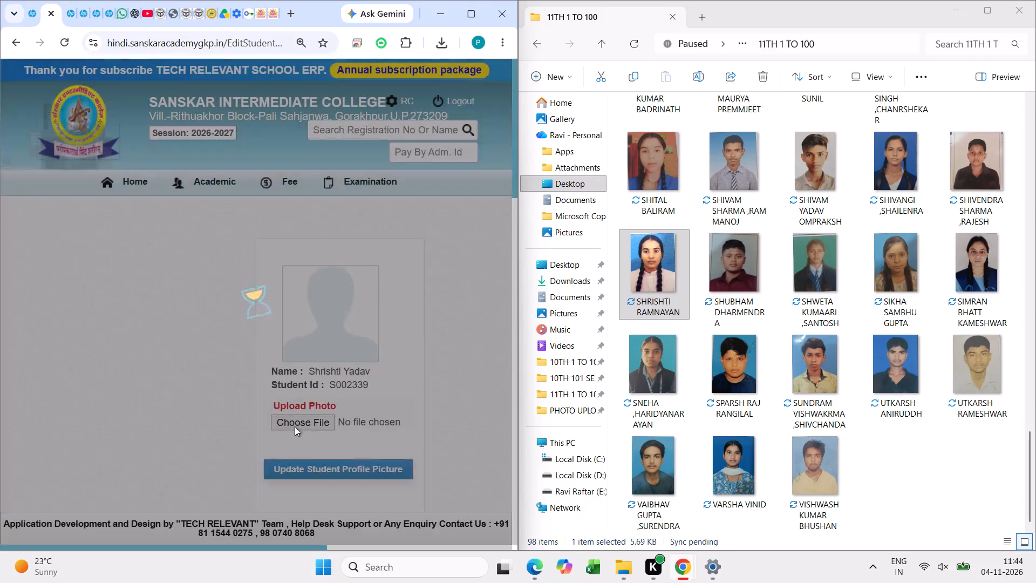
click(310, 414)
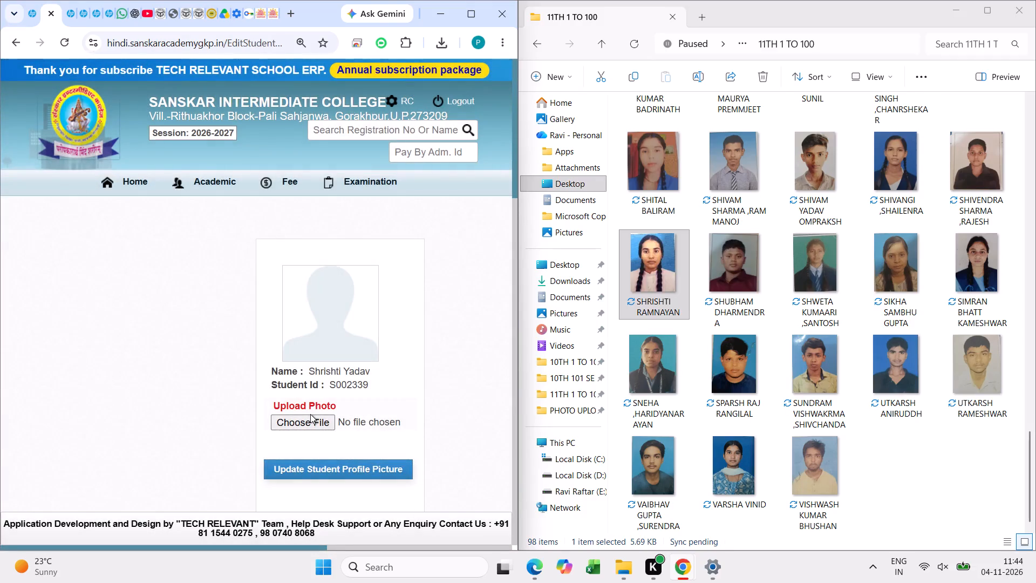
click(324, 426)
text(SHR)
key(Down)
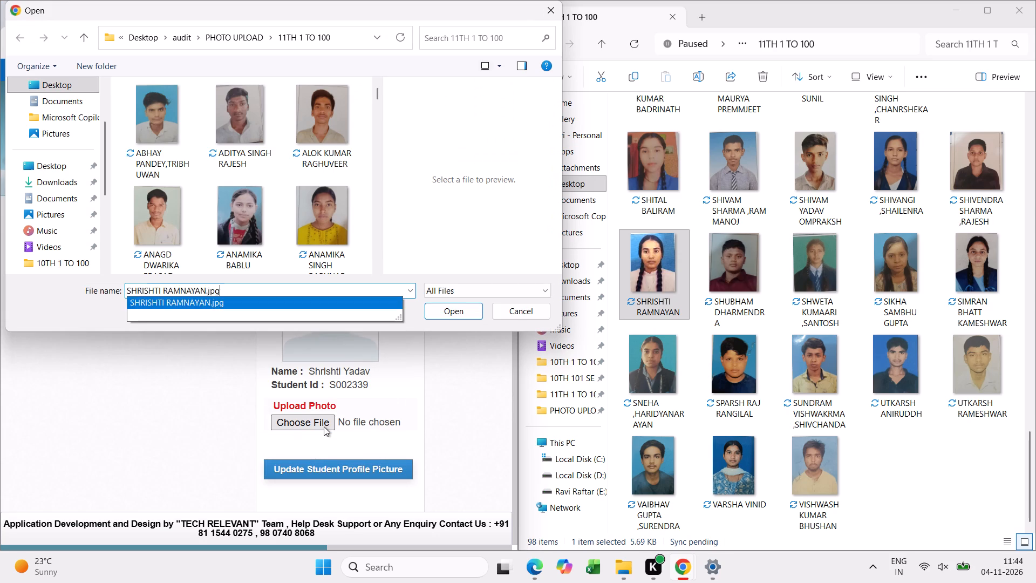
key(Return)
click(383, 472)
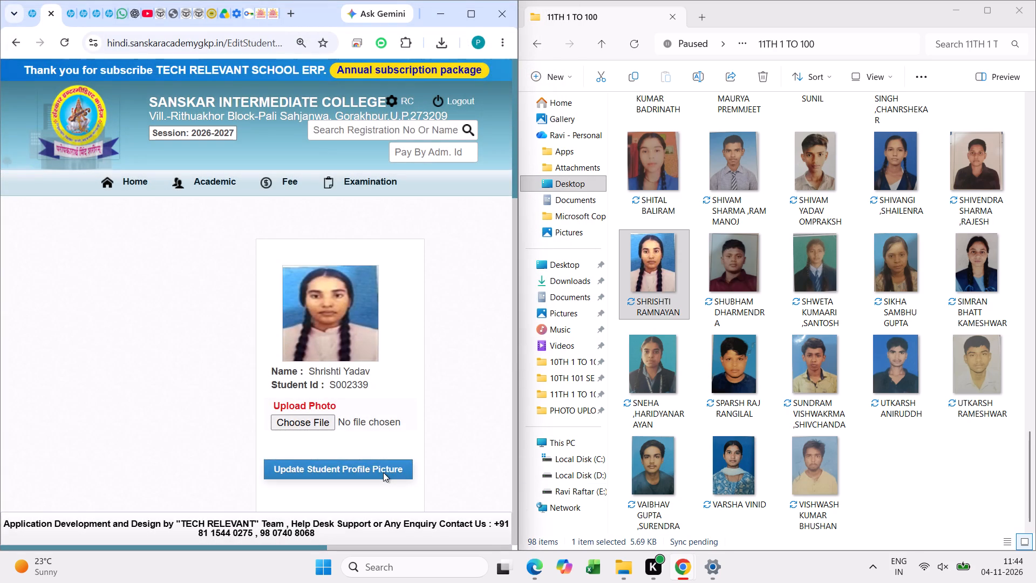
click(355, 125)
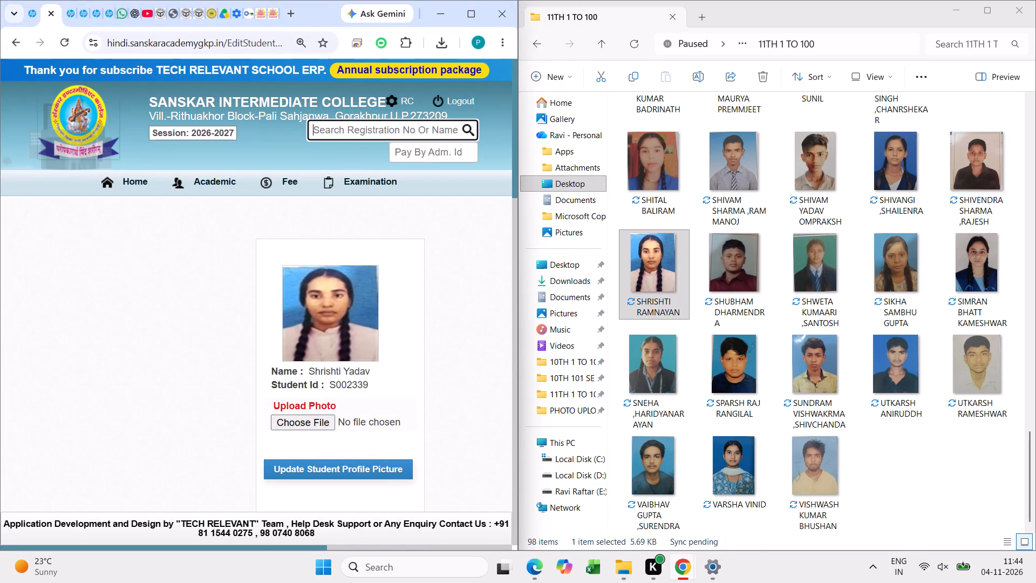
text(SHU)
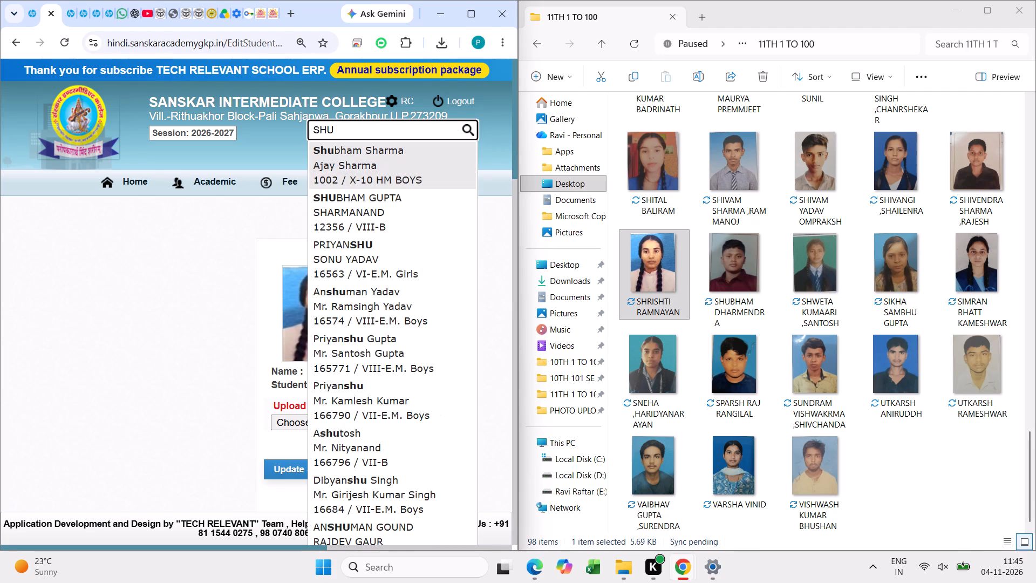
key(BackSpace)
text(UBH)
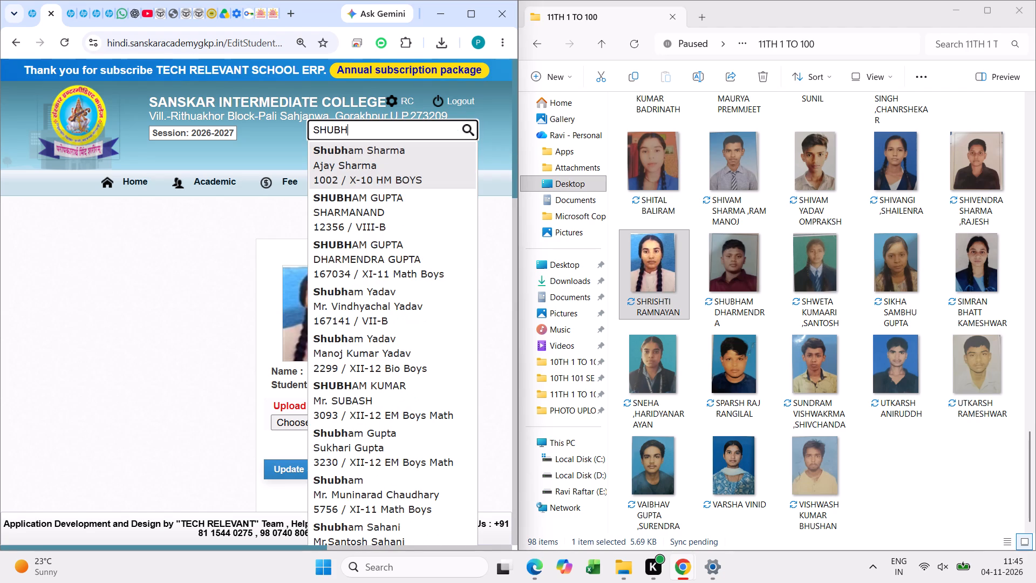
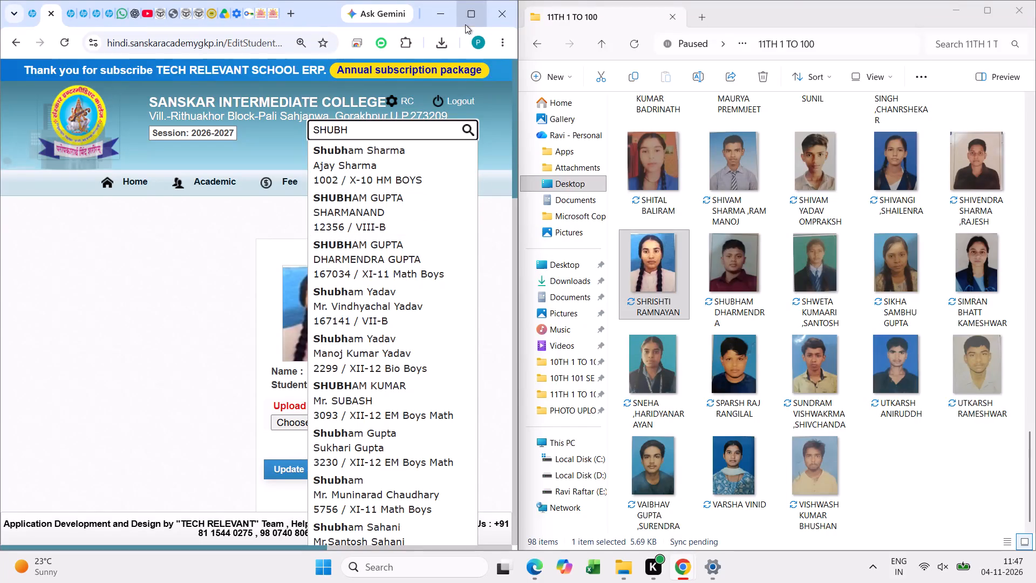
click(474, 15)
scroll(310, 136, up, 1)
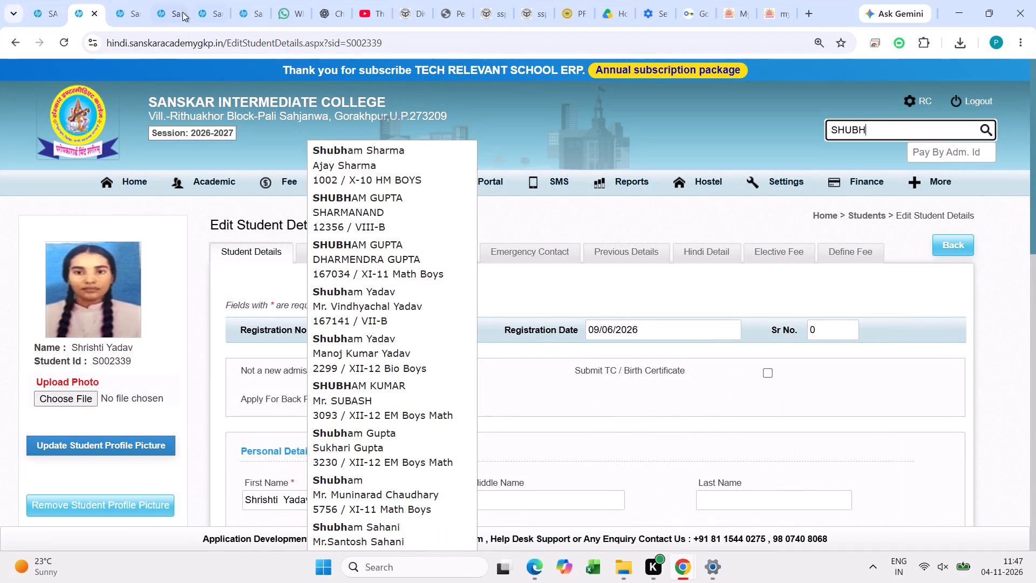
click(136, 0)
click(169, 0)
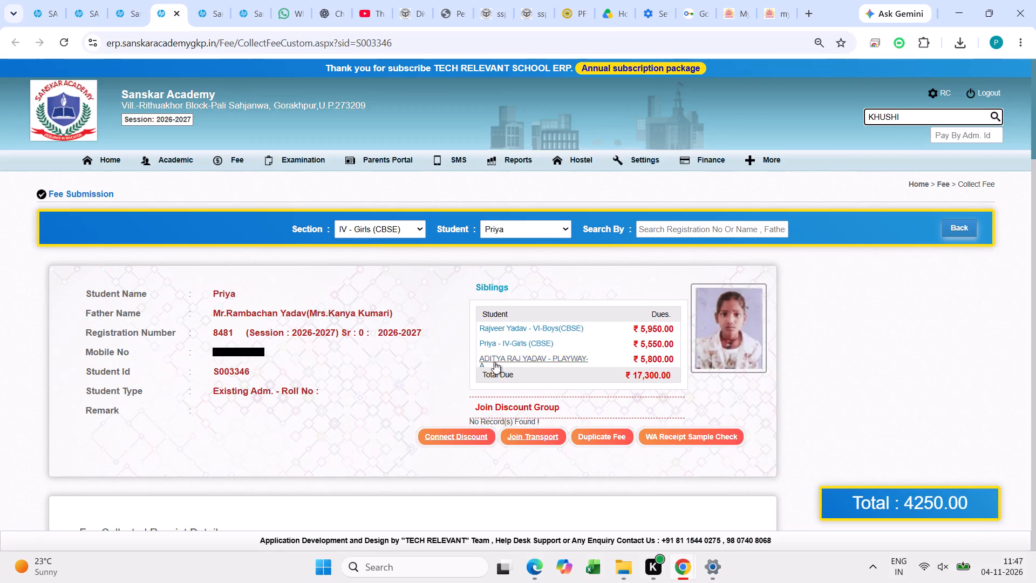
click(509, 325)
scroll(487, 357, down, 1)
scroll(487, 357, up, 1)
scroll(487, 357, down, 6)
scroll(378, 342, down, 2)
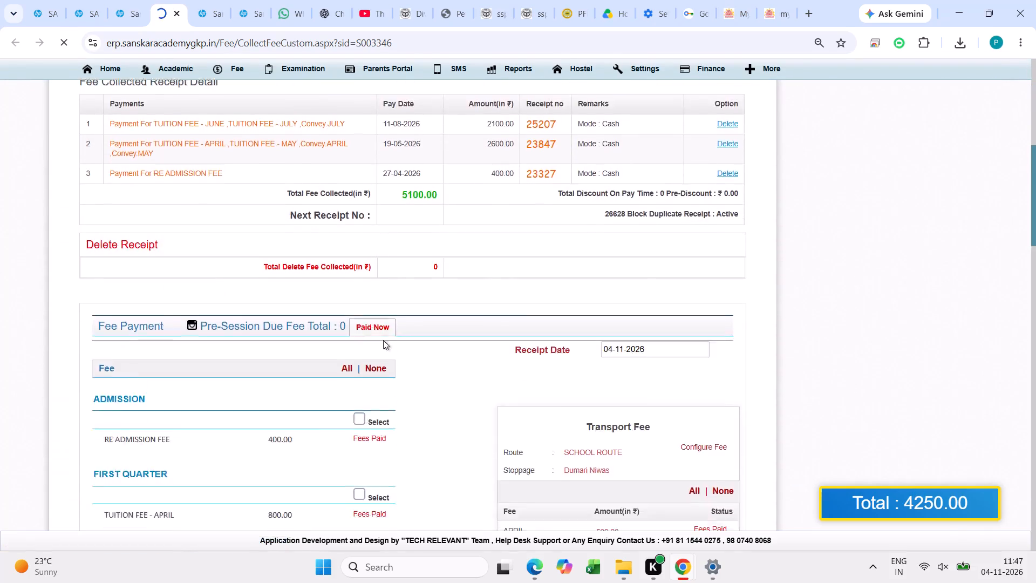
scroll(383, 340, down, 2)
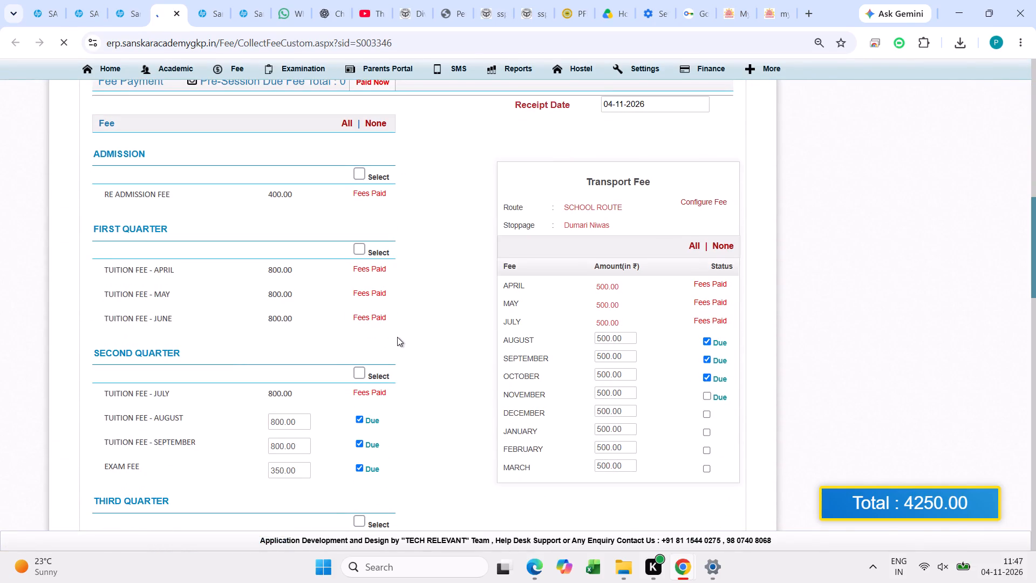
scroll(397, 337, up, 8)
scroll(397, 335, down, 1)
scroll(397, 335, up, 3)
scroll(398, 333, down, 1)
scroll(398, 333, up, 1)
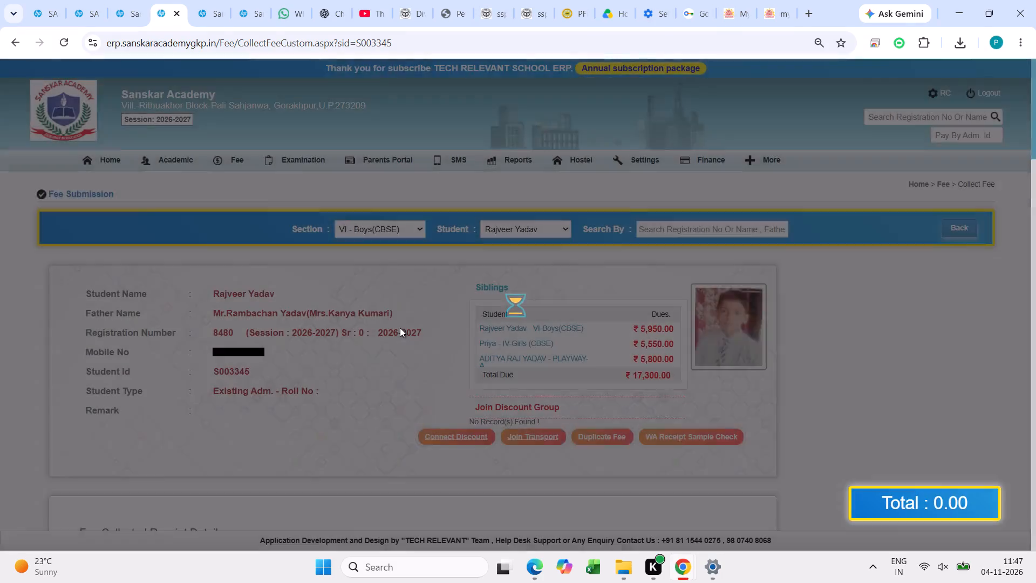
Examine Rajveer's collected receipts and his paid and due tuition, exam and transport fees.
scroll(401, 328, down, 1)
scroll(402, 328, up, 1)
scroll(403, 329, down, 1)
scroll(403, 329, up, 1)
scroll(403, 329, down, 15)
scroll(404, 331, up, 4)
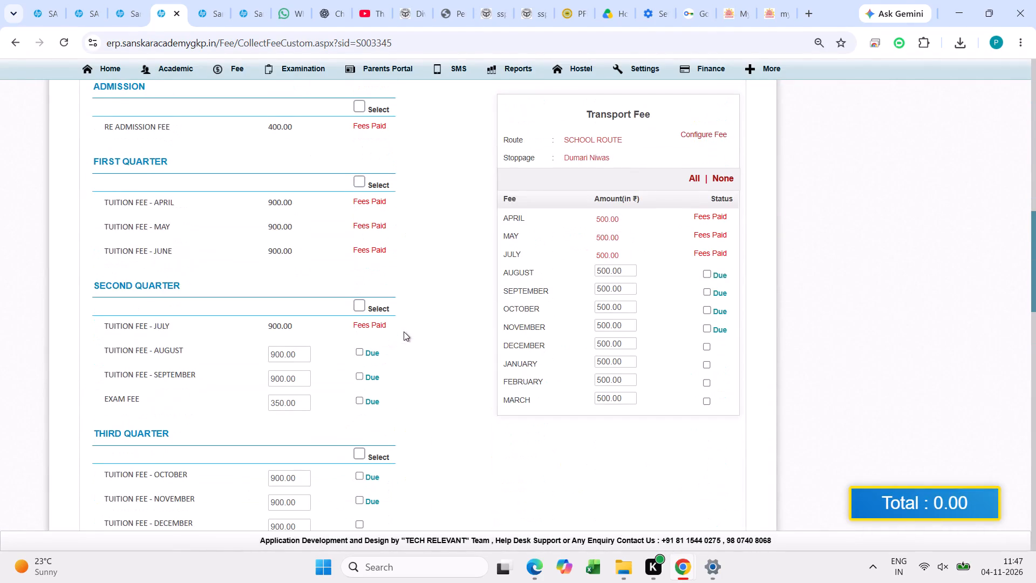
scroll(404, 331, up, 7)
scroll(404, 331, down, 1)
scroll(404, 331, up, 1)
scroll(404, 331, down, 1)
scroll(404, 331, up, 3)
scroll(404, 331, down, 1)
scroll(404, 331, up, 2)
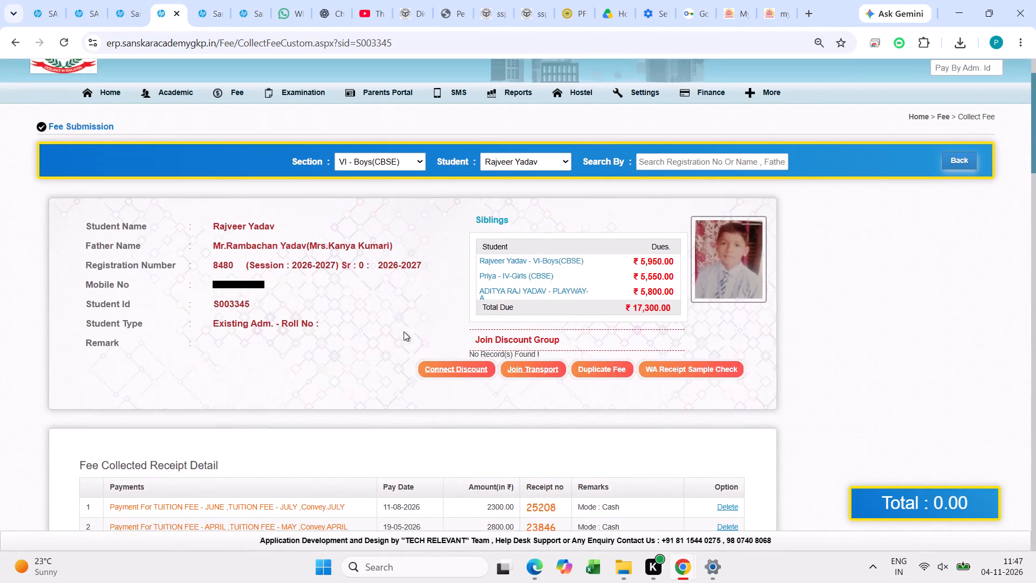
scroll(404, 331, down, 2)
scroll(404, 331, up, 1)
scroll(404, 331, down, 9)
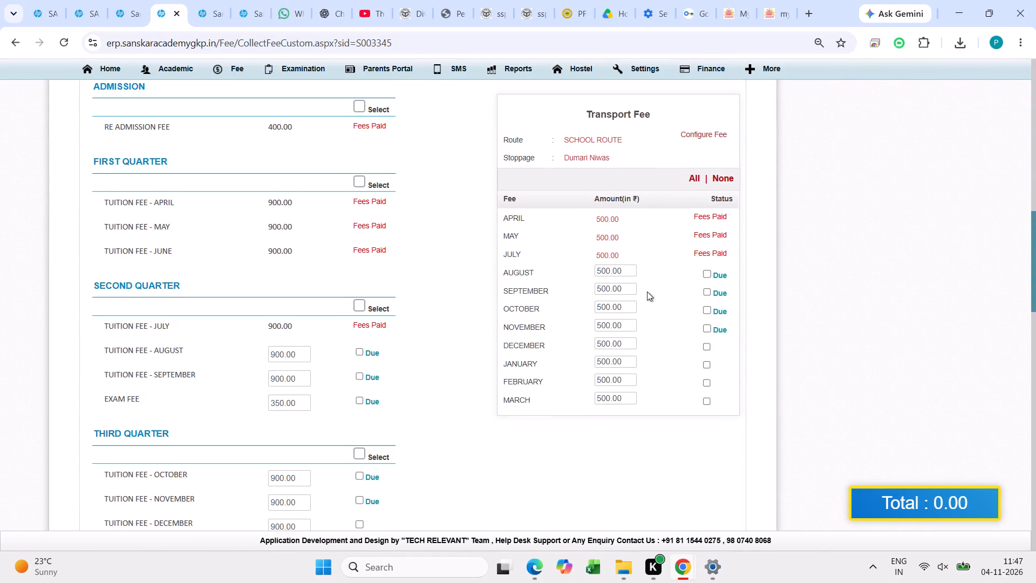
scroll(647, 291, up, 7)
scroll(647, 291, down, 1)
scroll(647, 291, up, 3)
scroll(647, 291, down, 1)
scroll(647, 291, up, 1)
scroll(639, 297, down, 4)
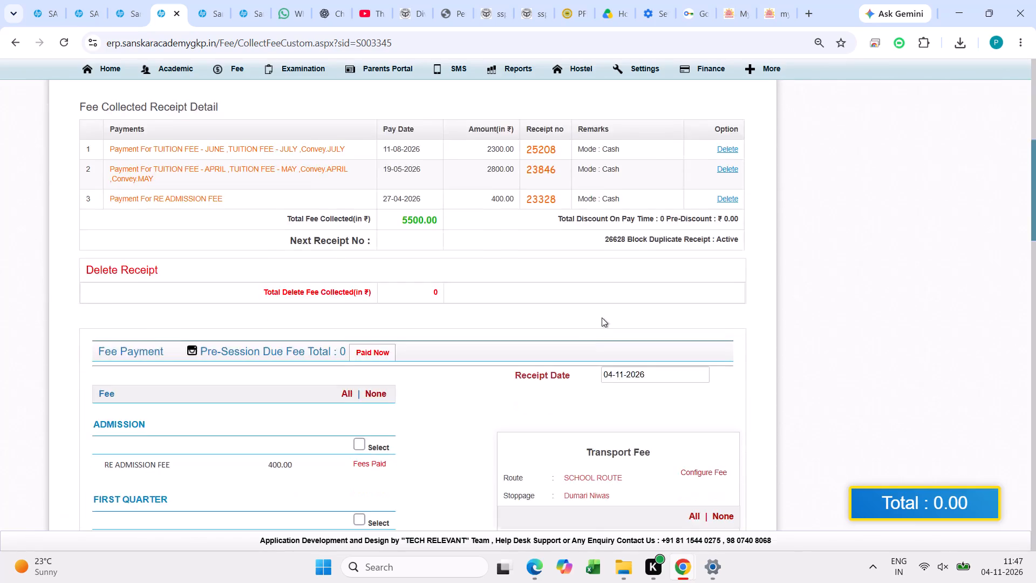
scroll(584, 326, down, 6)
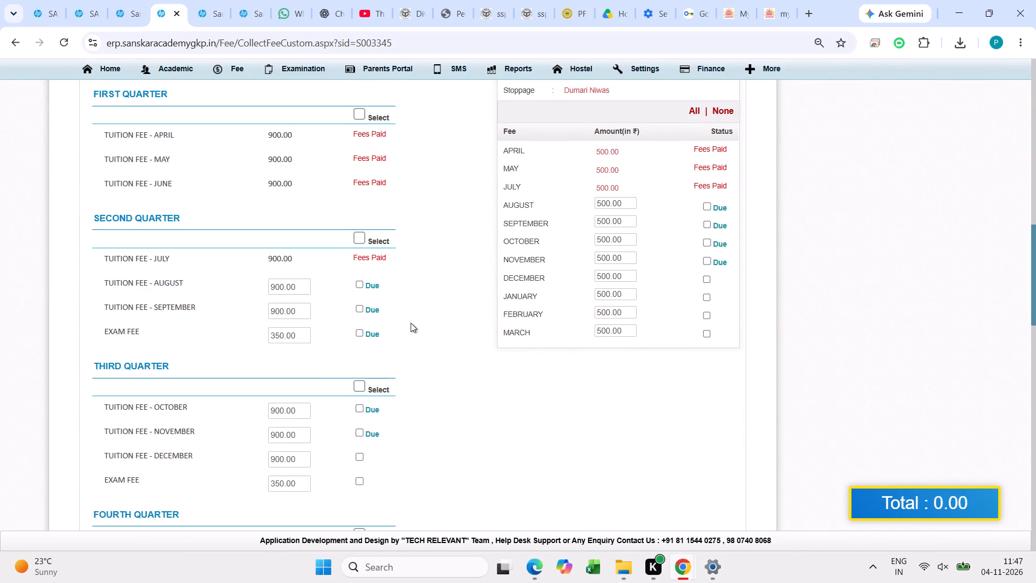
Total Rajveer's dues by selecting tuition and exam fees through October and transport fees for August, September and October.
click(358, 404)
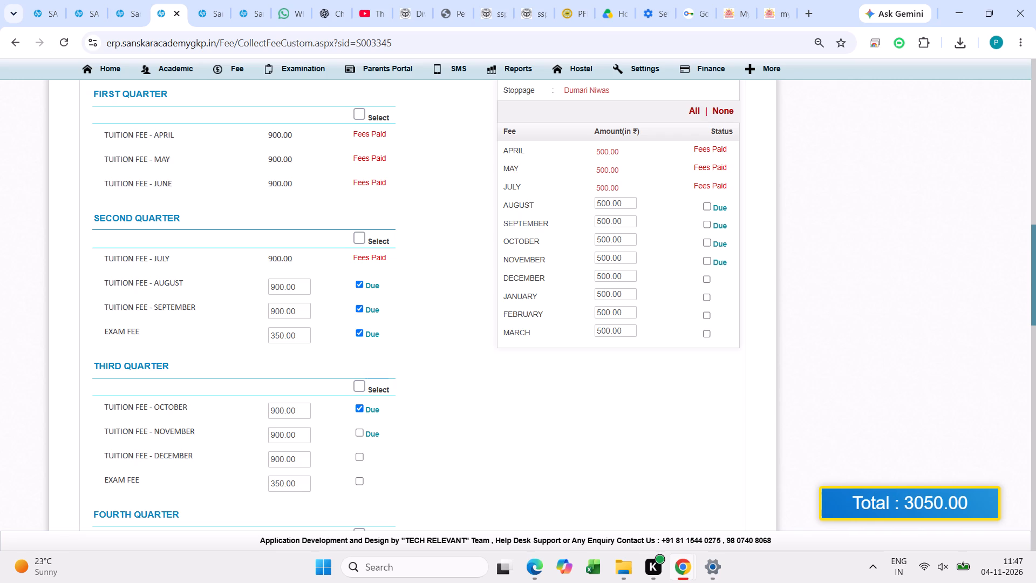
click(708, 206)
click(709, 218)
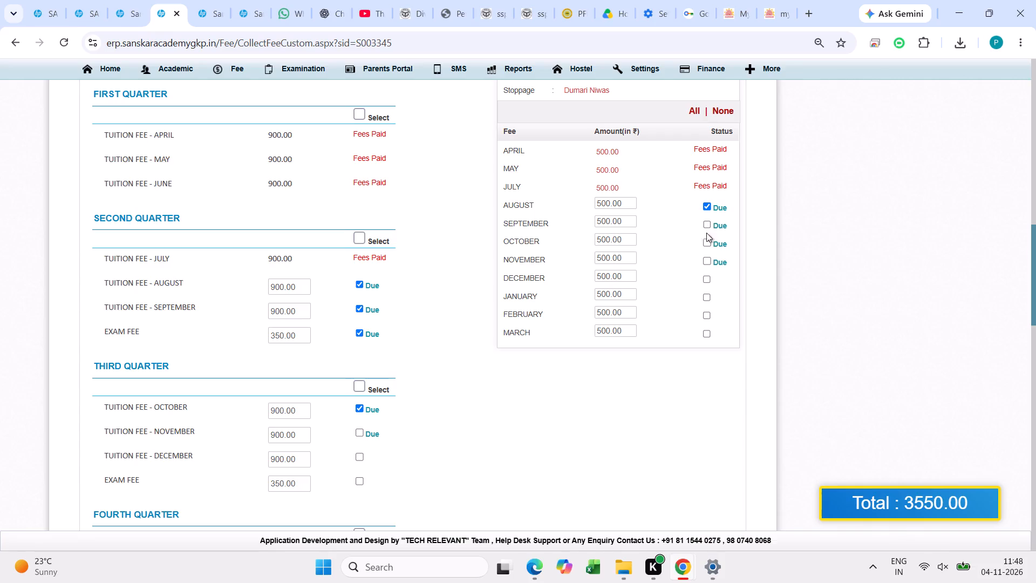
click(706, 228)
click(706, 241)
Open the fee record of sibling Priya, IV-Girls (CBSE).
scroll(706, 241, up, 5)
scroll(706, 241, down, 1)
scroll(706, 241, up, 1)
scroll(706, 241, down, 1)
scroll(706, 241, up, 2)
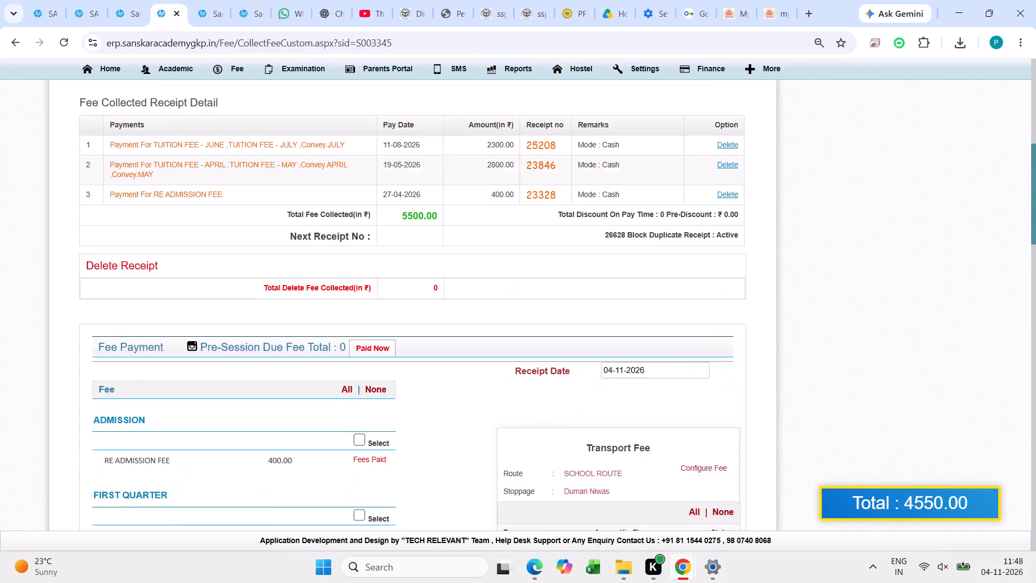
scroll(706, 241, up, 3)
scroll(706, 241, down, 1)
scroll(706, 241, up, 1)
scroll(706, 241, down, 1)
scroll(706, 241, up, 5)
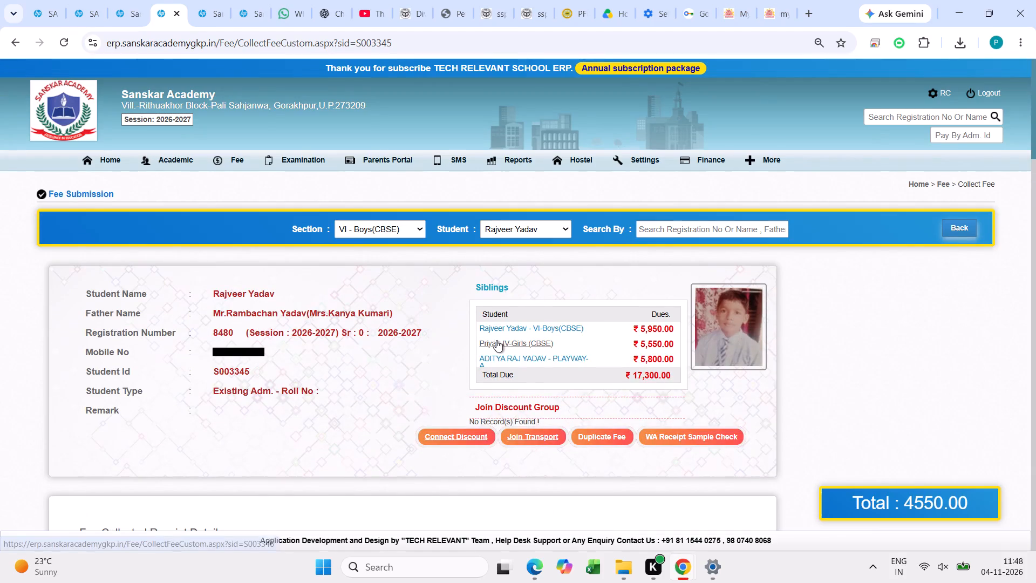
click(496, 340)
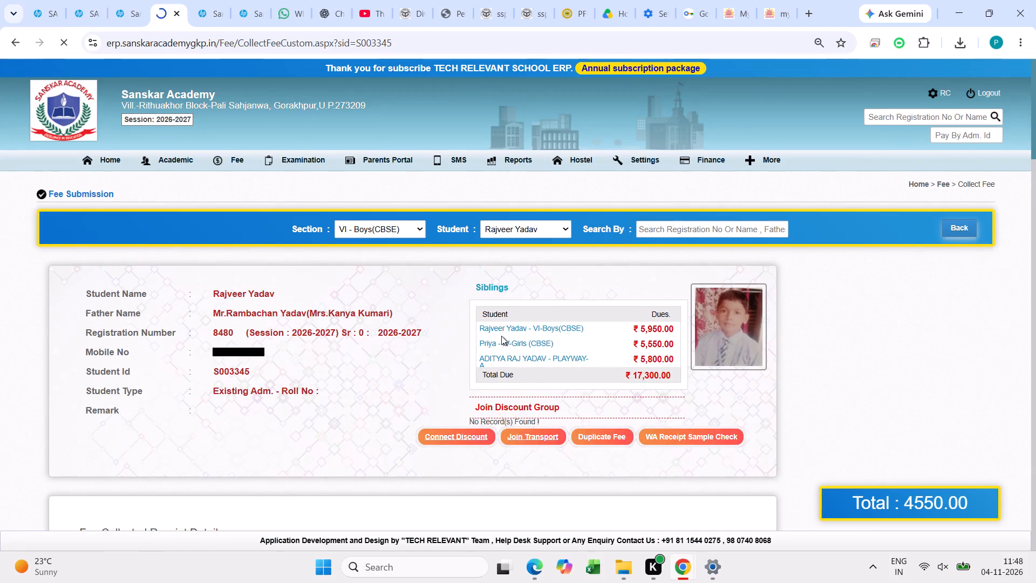
scroll(501, 336, down, 6)
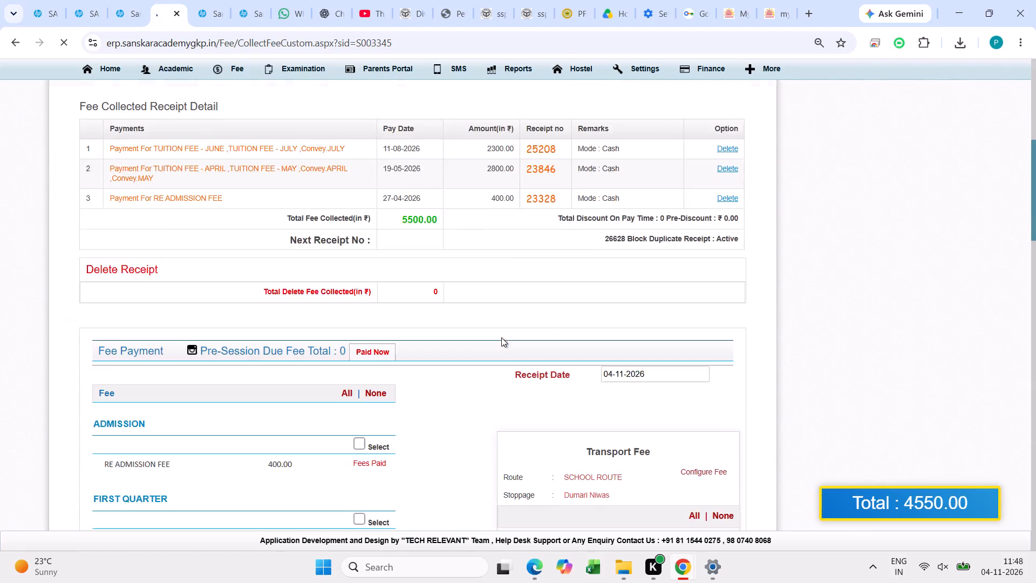
scroll(501, 337, up, 4)
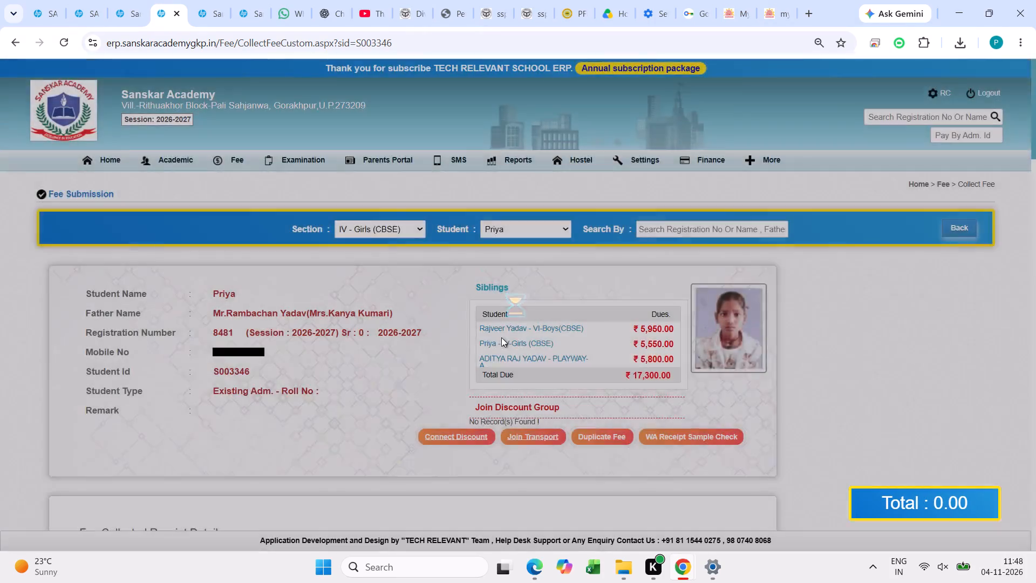
Total Priya's dues by selecting tuition and exam fees through October and transport fees for August, September and October.
scroll(501, 337, down, 5)
scroll(500, 342, up, 1)
scroll(500, 342, down, 7)
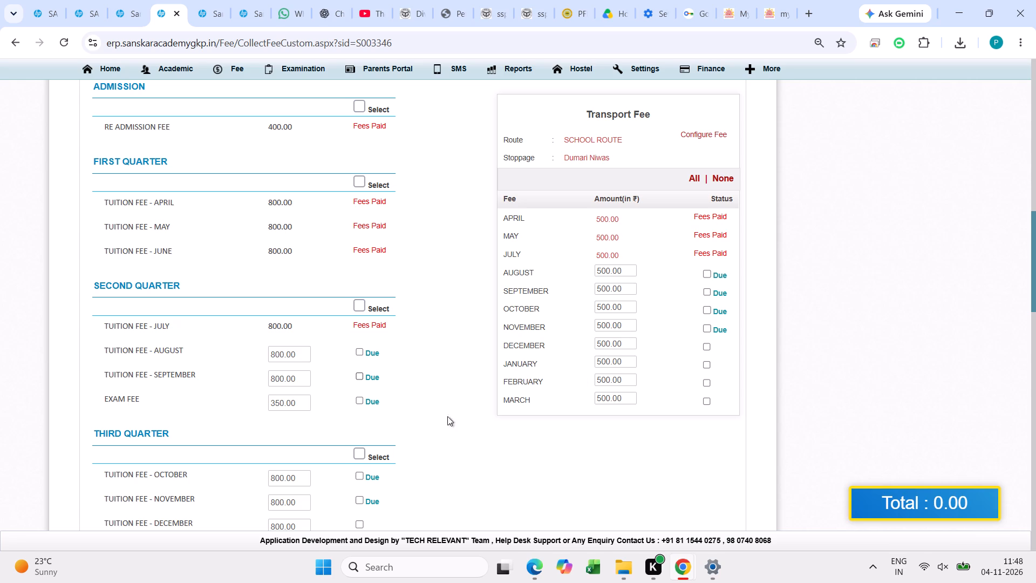
click(366, 476)
click(353, 479)
click(358, 480)
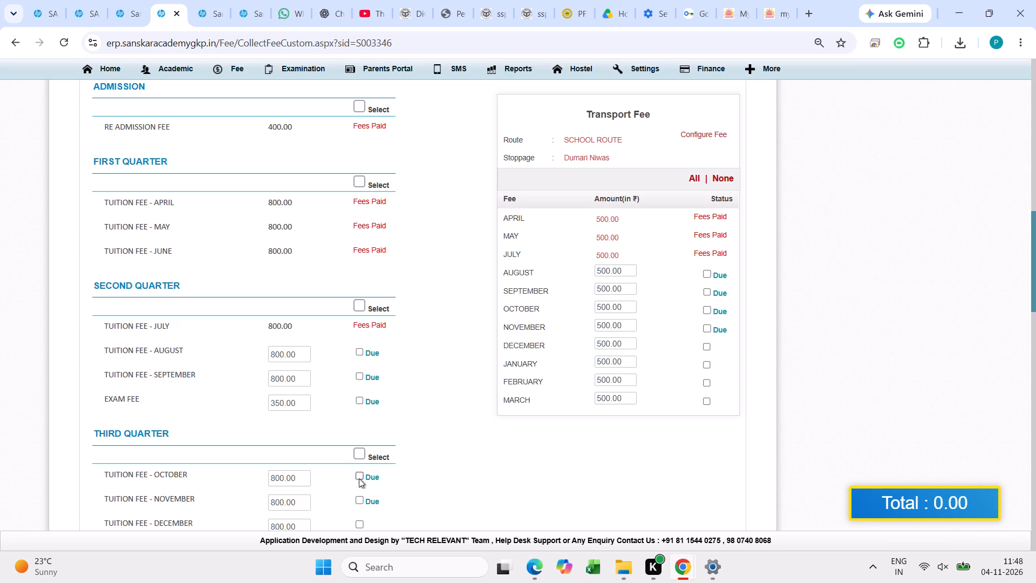
click(359, 474)
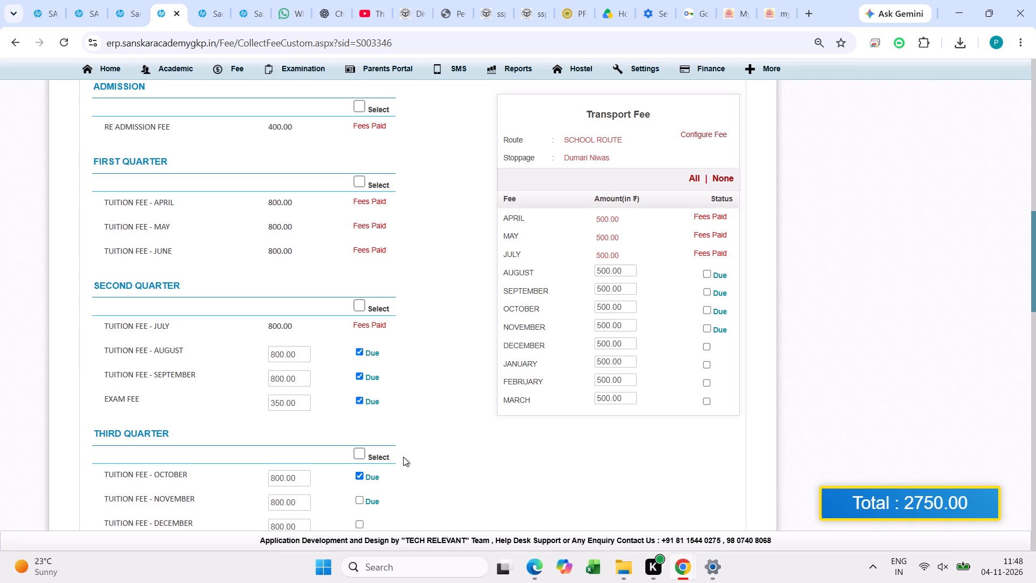
click(706, 274)
click(706, 291)
click(706, 305)
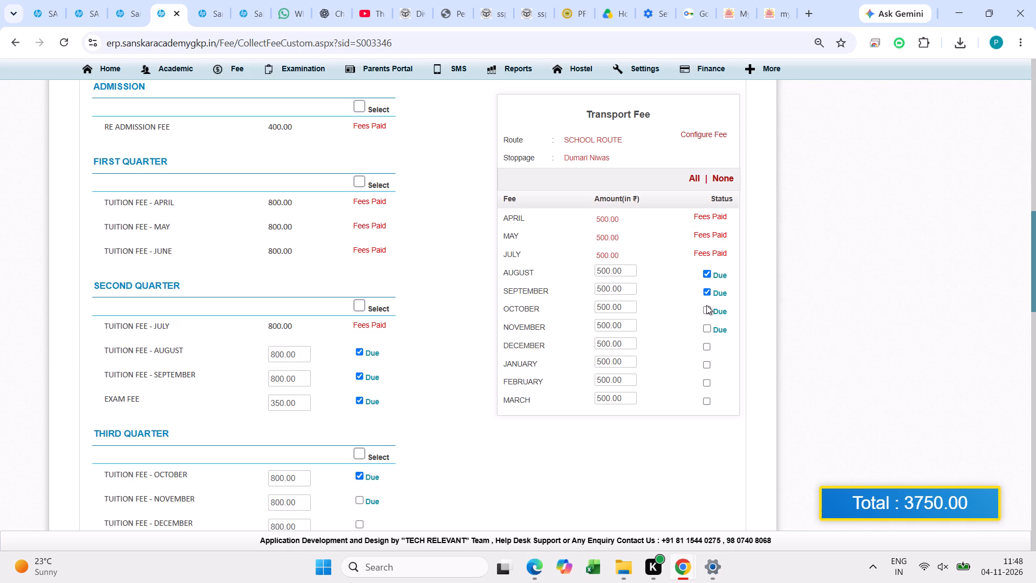
click(706, 311)
scroll(419, 338, down, 13)
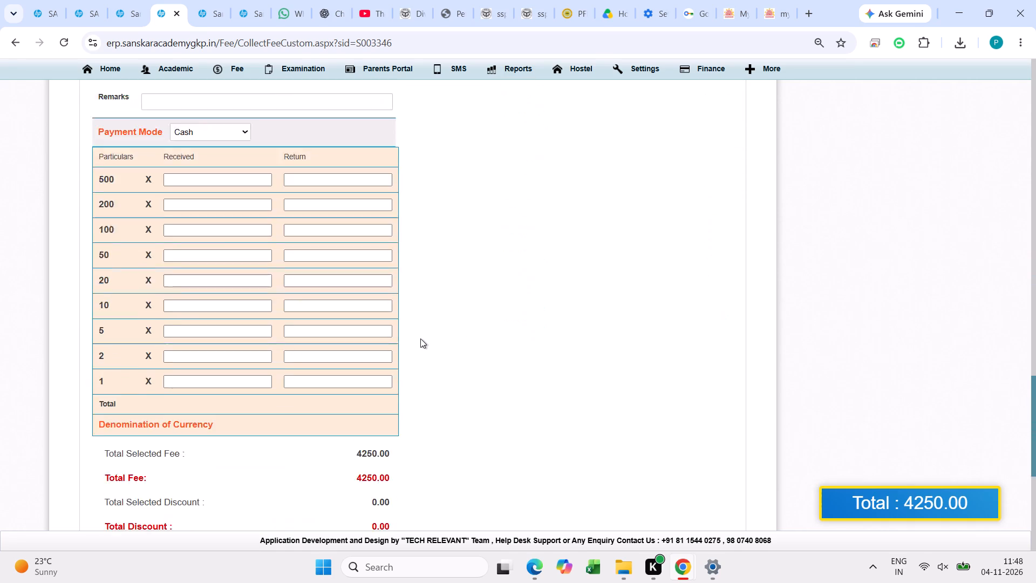
scroll(420, 338, up, 12)
scroll(350, 138, up, 2)
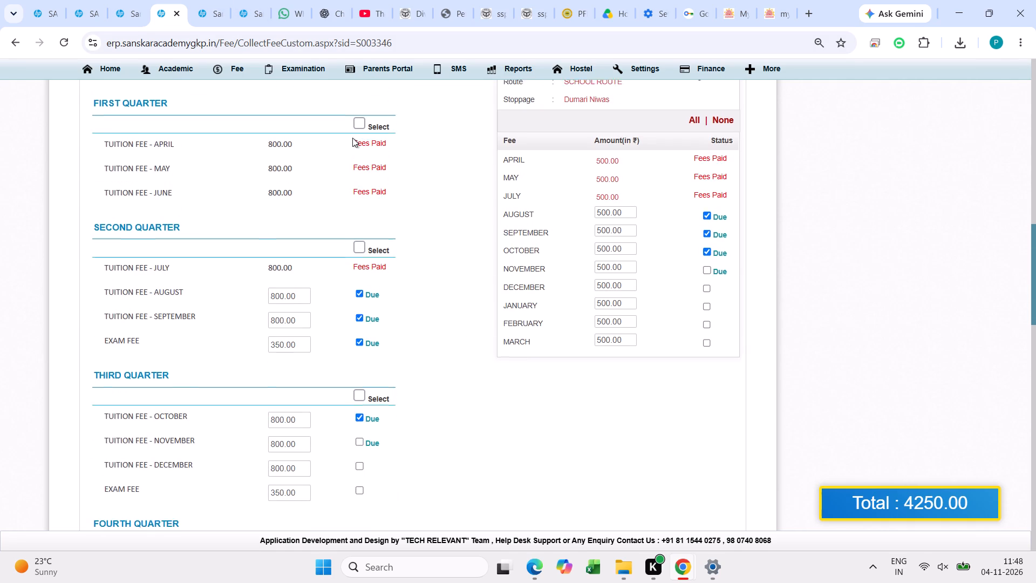
scroll(352, 138, up, 5)
scroll(451, 180, down, 1)
scroll(453, 181, up, 7)
click(516, 361)
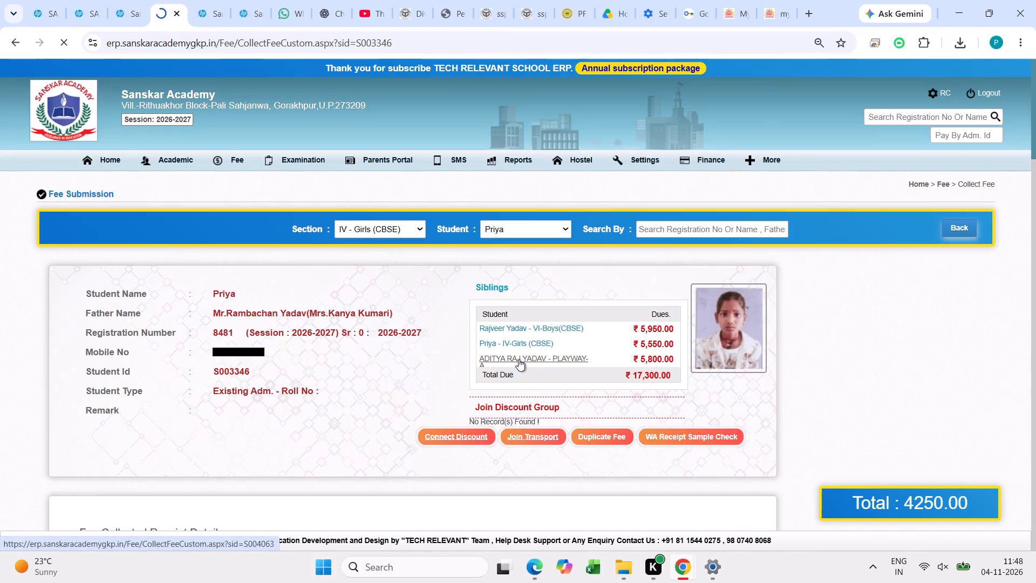
scroll(520, 359, down, 4)
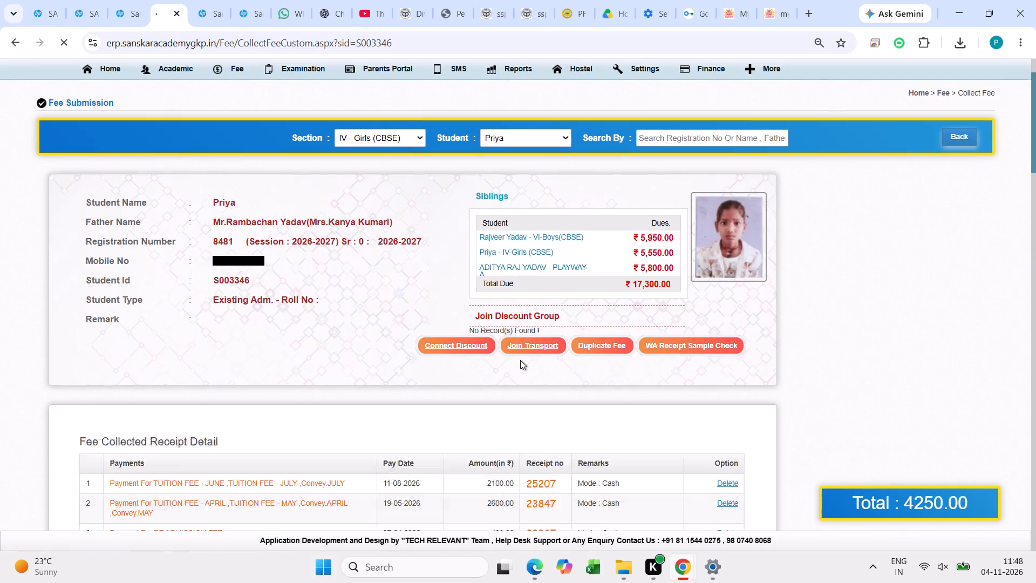
scroll(520, 360, down, 9)
scroll(520, 351, up, 1)
scroll(520, 351, down, 10)
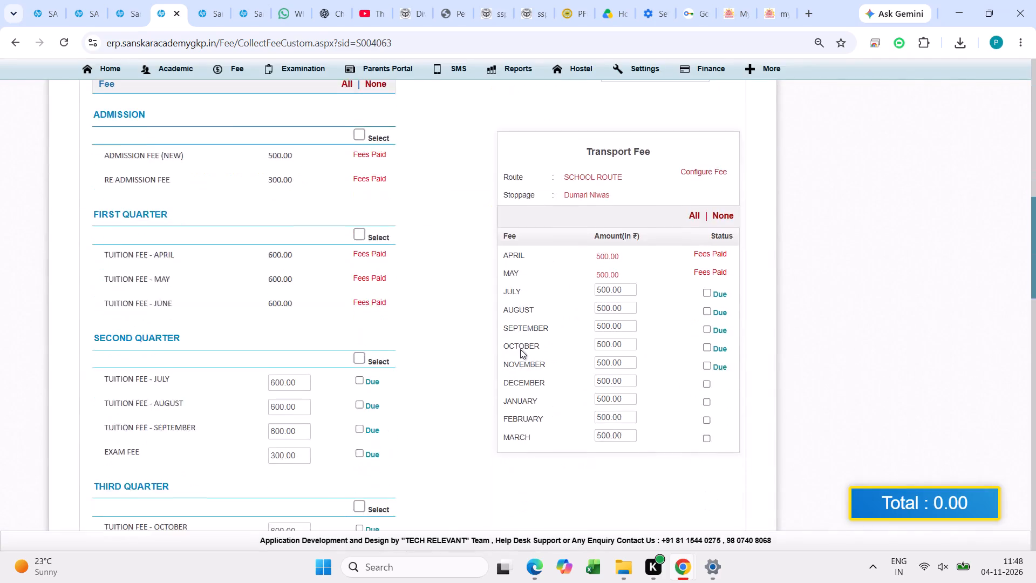
scroll(520, 349, down, 4)
scroll(462, 334, up, 3)
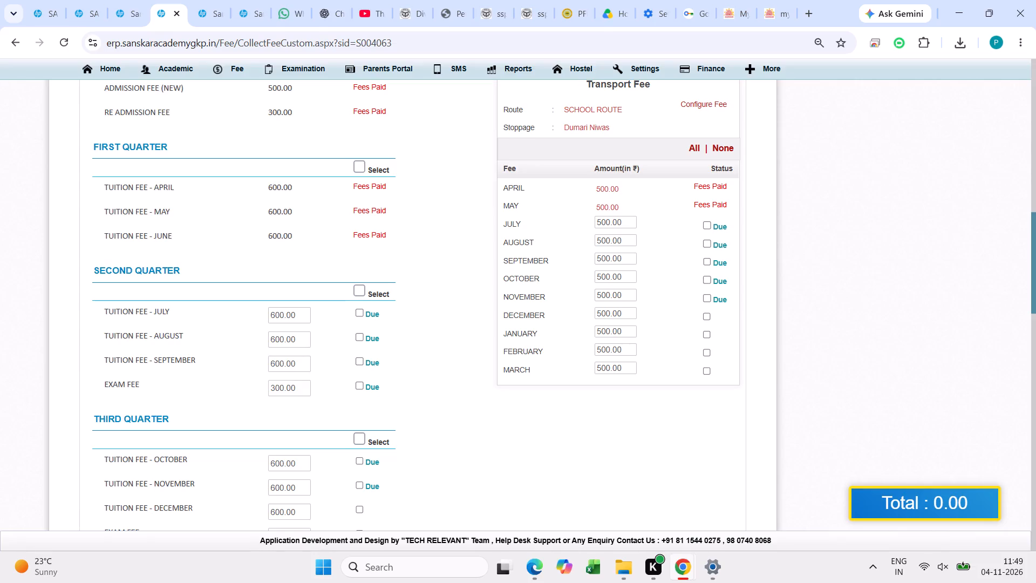
Open the fee receipt for Aditya's 11-08-2026 payment and examine its fee items, discount and amounts.
scroll(713, 279, up, 7)
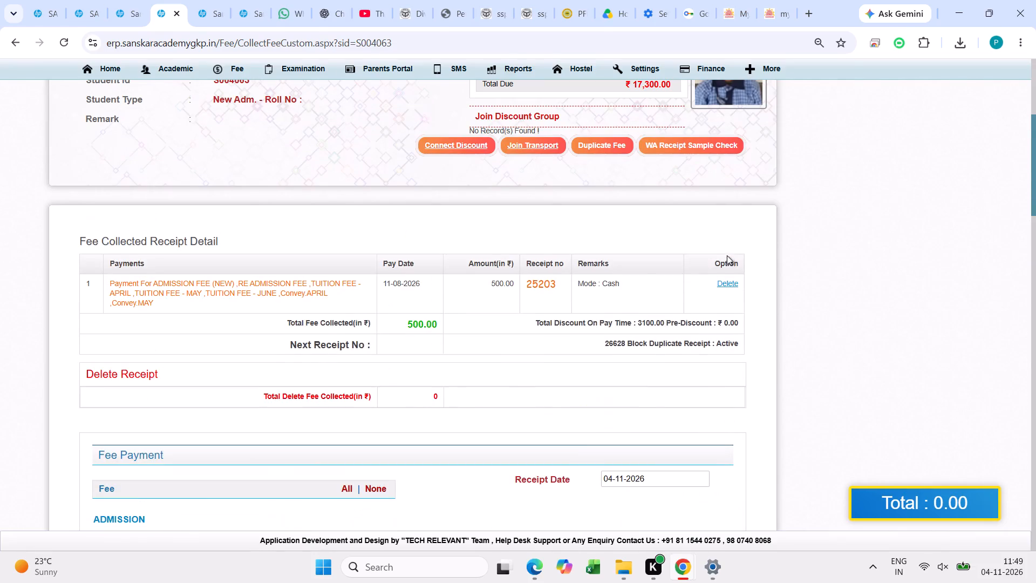
click(562, 285)
click(543, 283)
scroll(543, 283, down, 3)
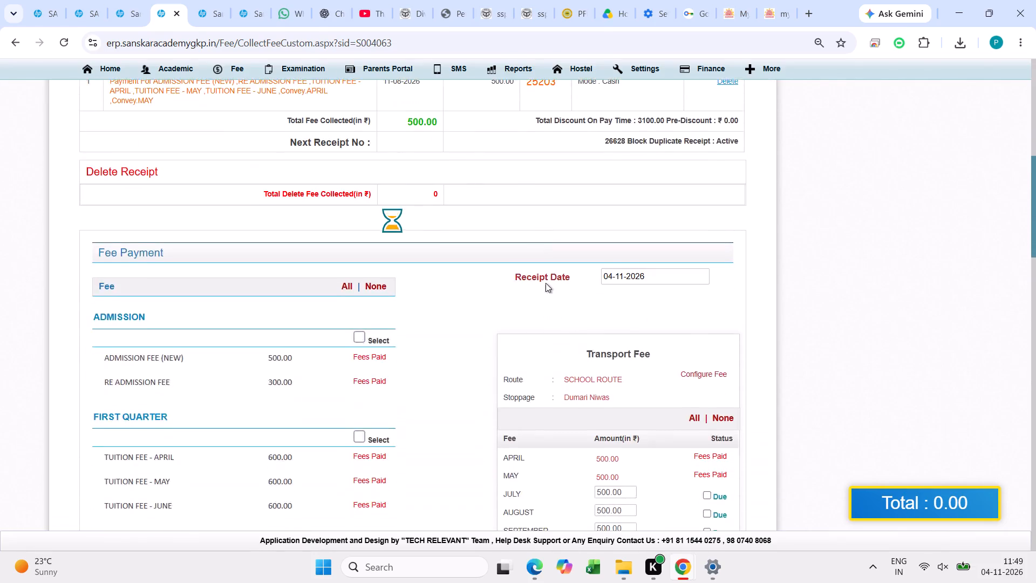
scroll(546, 283, up, 5)
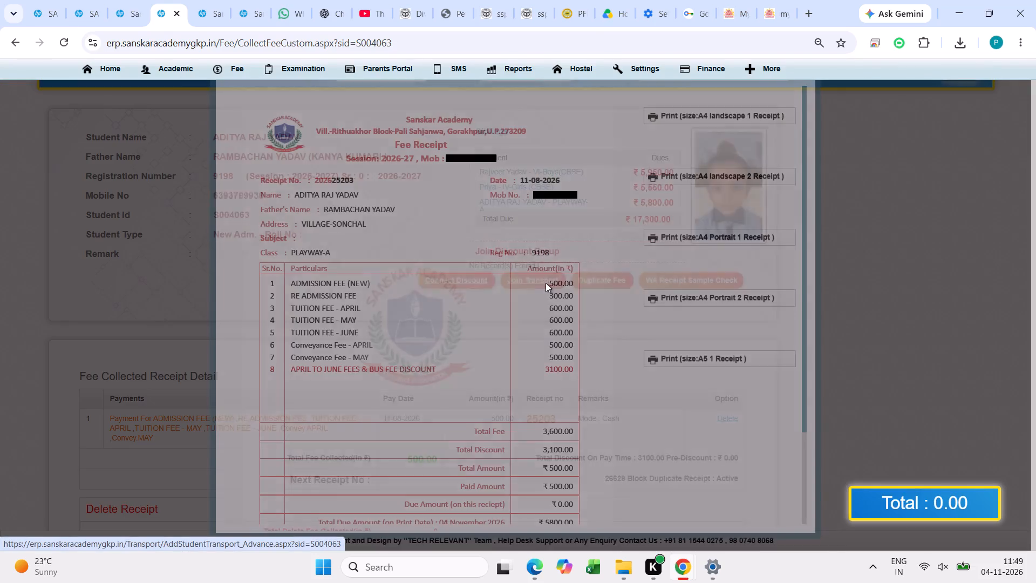
scroll(546, 283, down, 3)
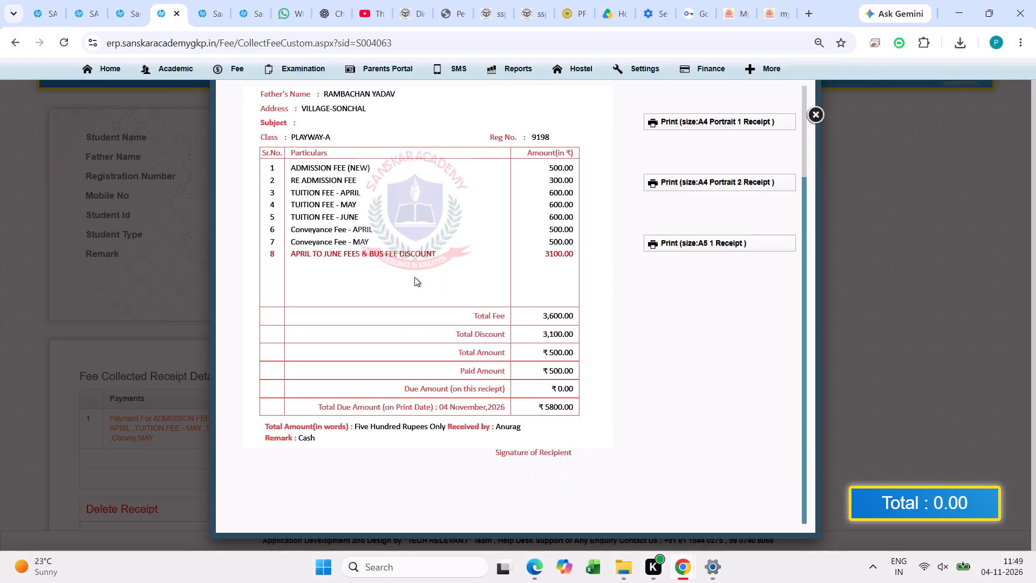
scroll(424, 281, up, 1)
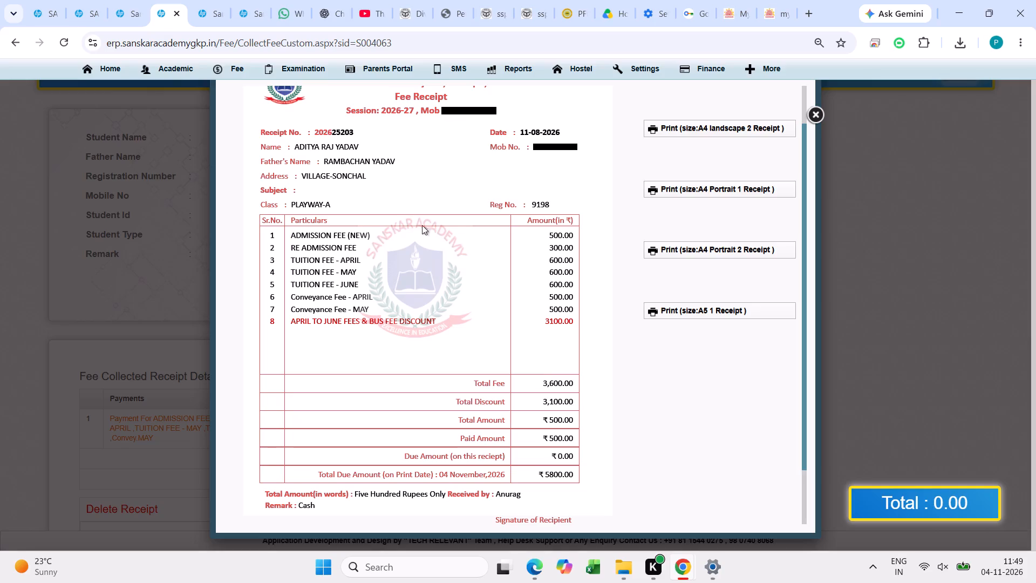
drag(298, 151, 365, 144)
scroll(525, 277, up, 2)
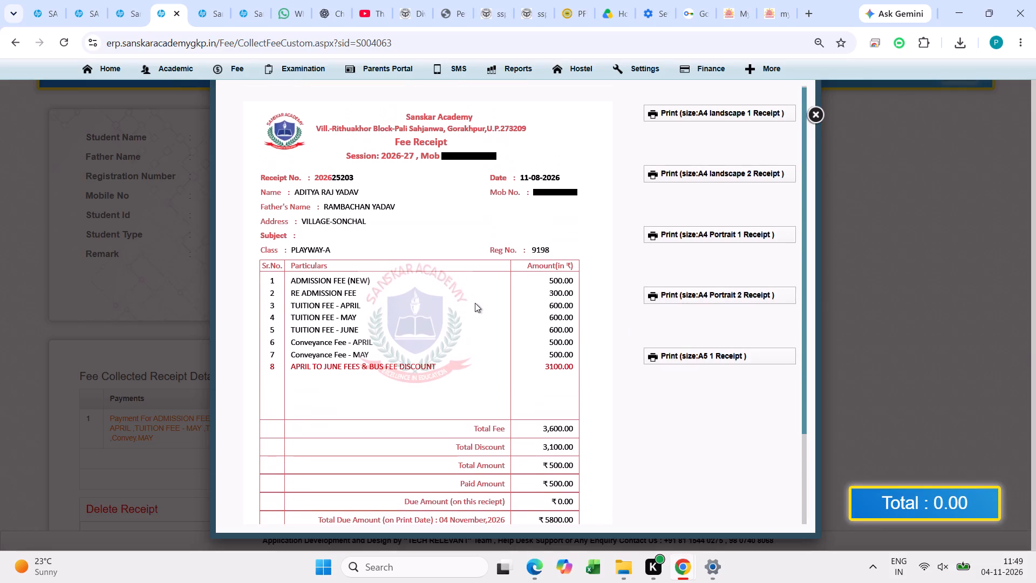
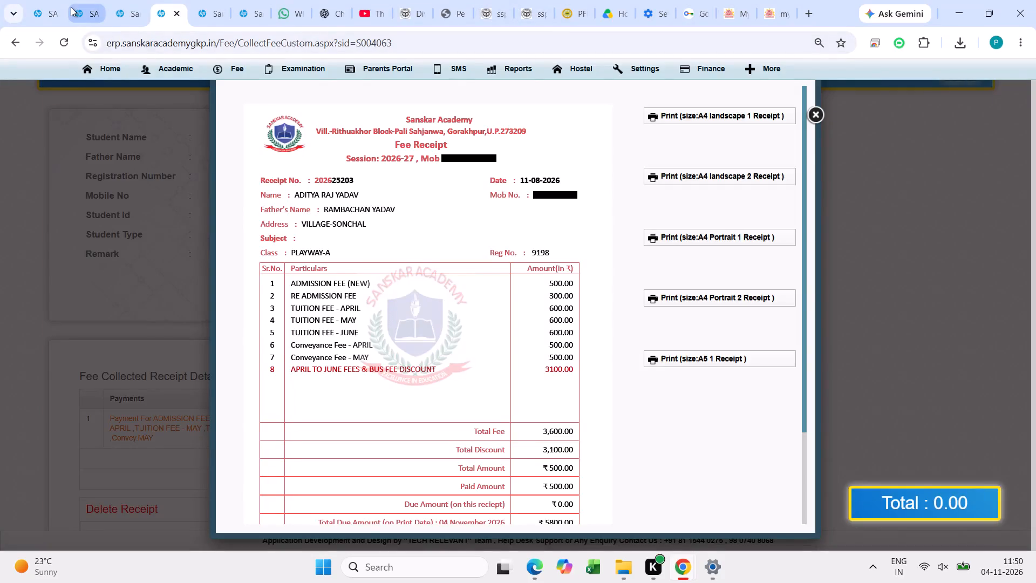
click(71, 5)
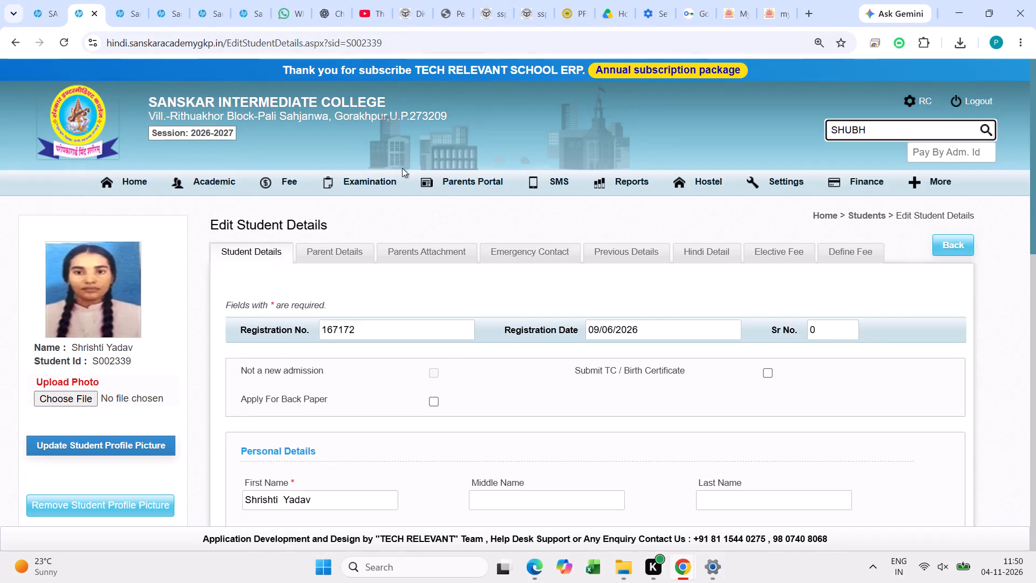
scroll(460, 295, down, 5)
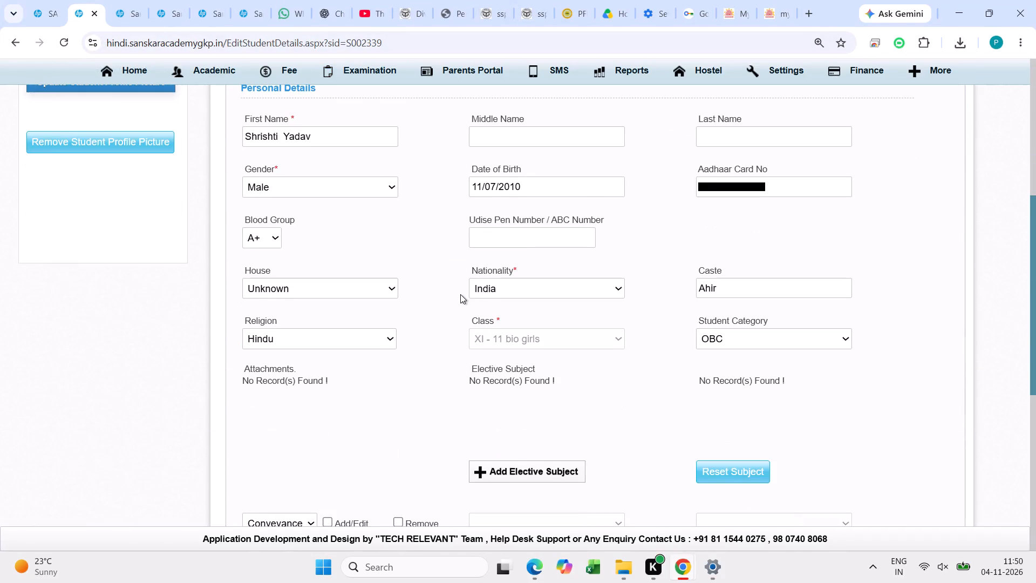
scroll(460, 293, up, 3)
scroll(460, 275, down, 1)
scroll(460, 275, up, 2)
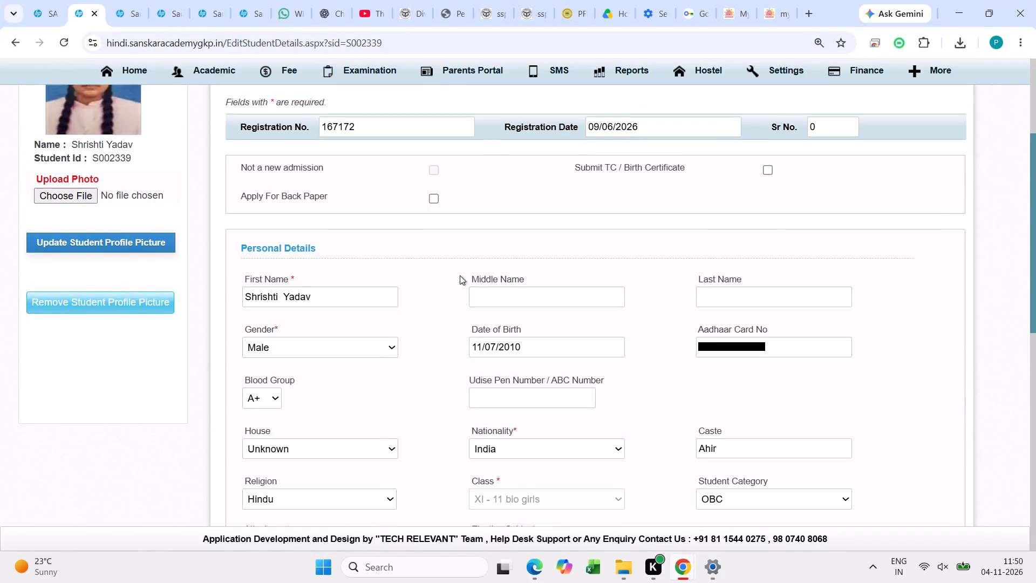
scroll(459, 265, up, 2)
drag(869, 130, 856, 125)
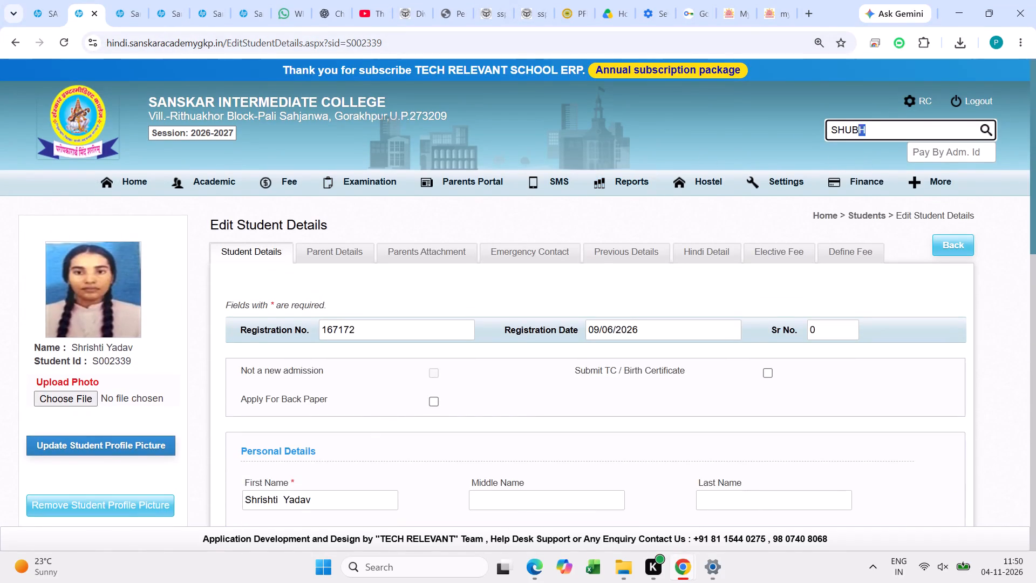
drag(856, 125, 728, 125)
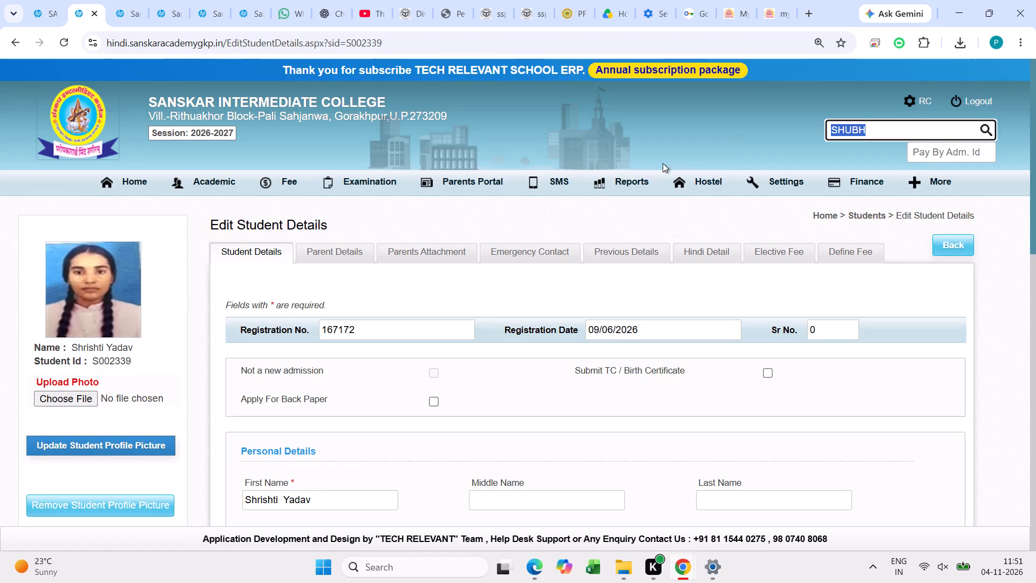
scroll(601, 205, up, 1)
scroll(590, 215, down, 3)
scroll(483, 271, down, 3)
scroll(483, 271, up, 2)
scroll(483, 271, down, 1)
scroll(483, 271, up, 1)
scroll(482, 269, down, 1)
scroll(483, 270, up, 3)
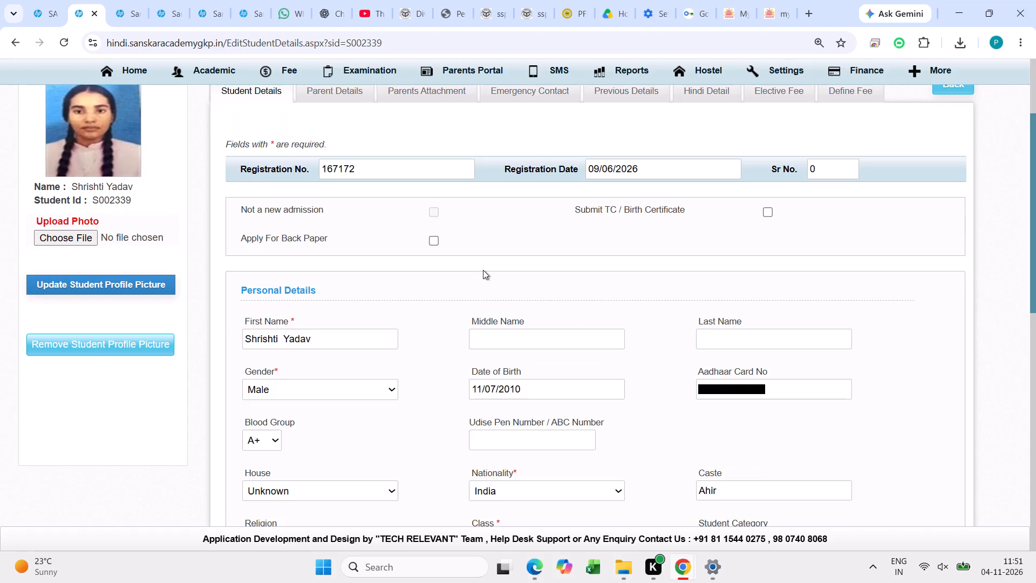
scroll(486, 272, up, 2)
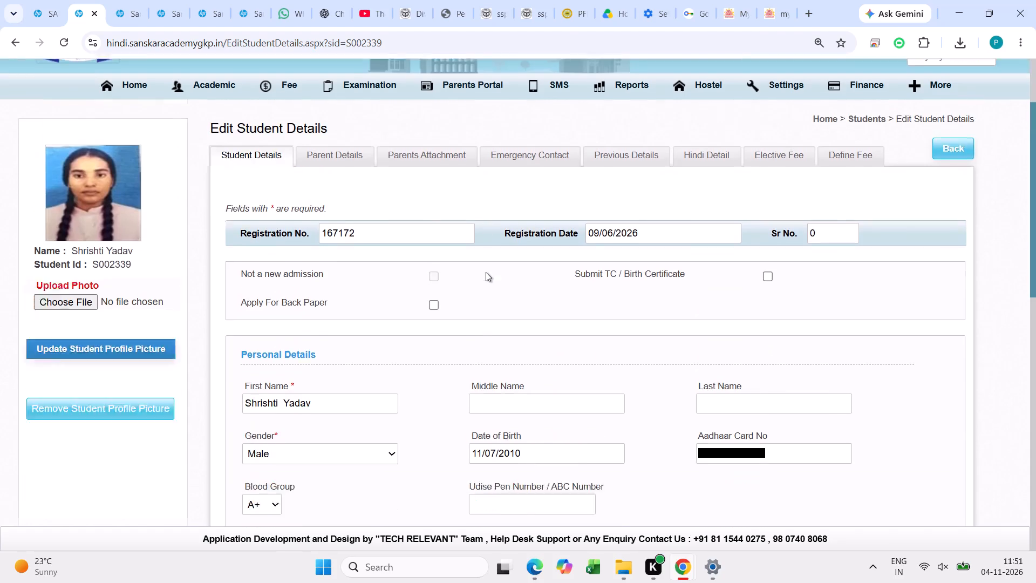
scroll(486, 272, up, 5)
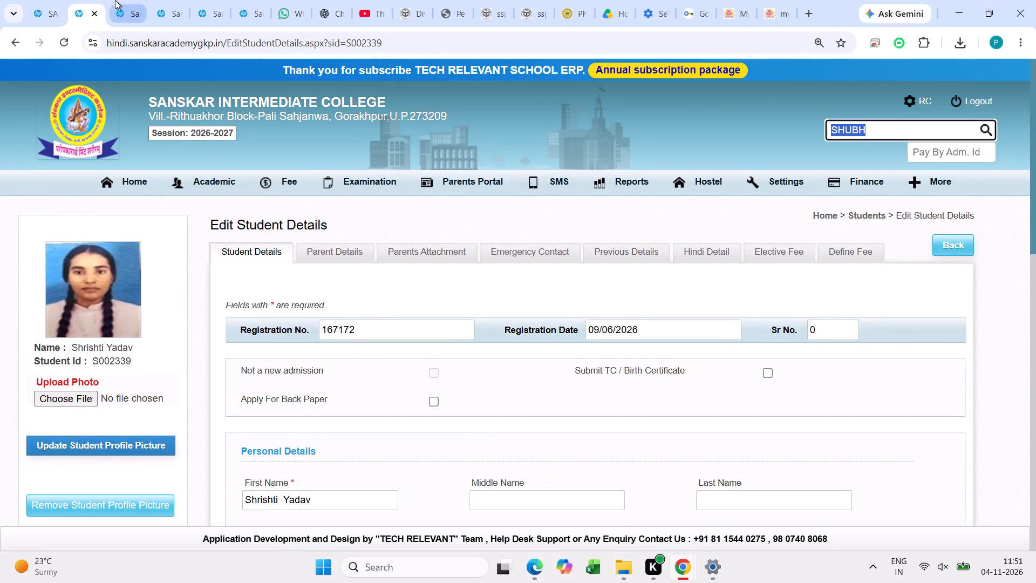
Place the Sanskar Intermediate College ERP window side by side with the 11TH 1 TO 100 photo folder.
click(115, 0)
click(76, 2)
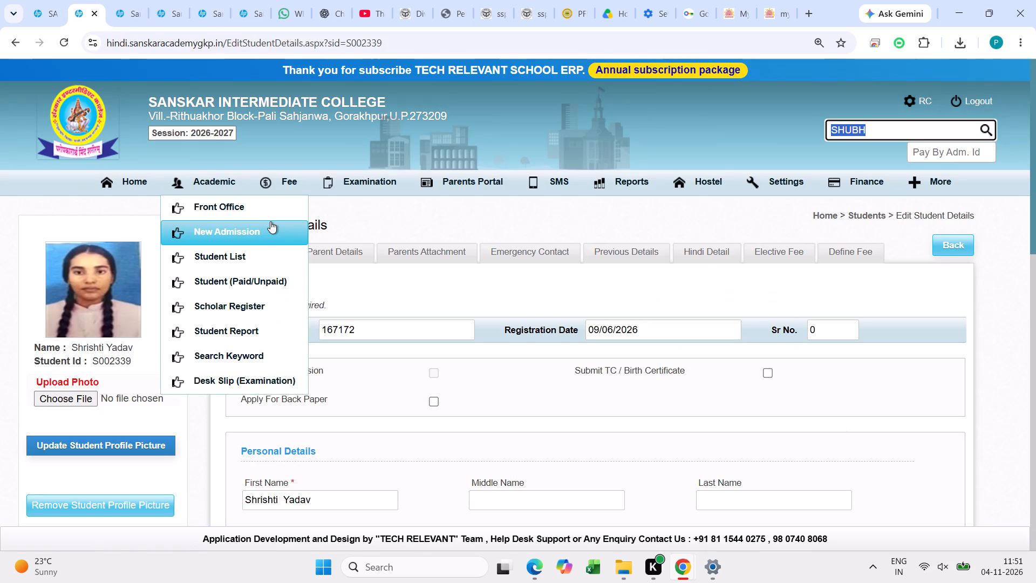
key(super+Left)
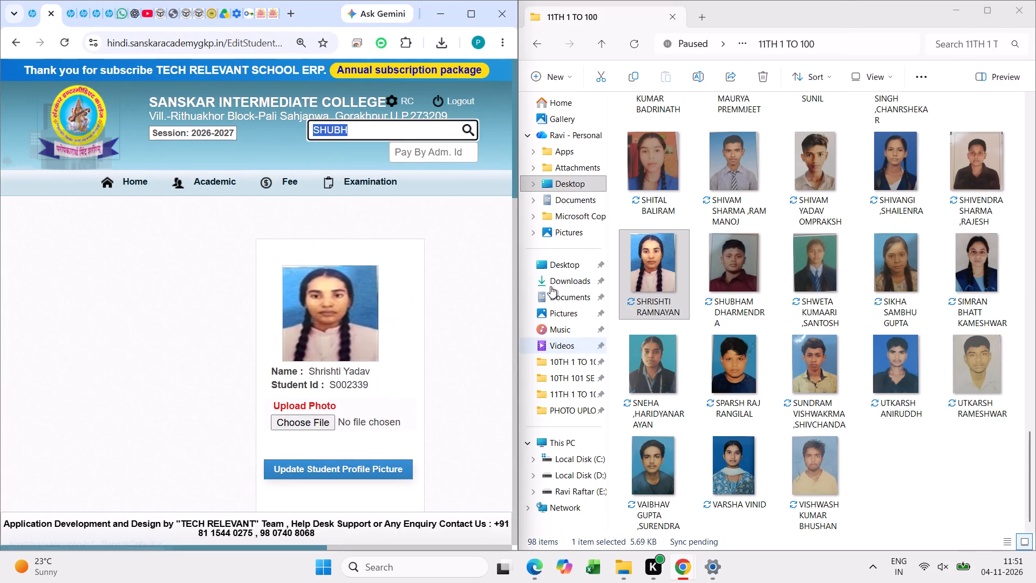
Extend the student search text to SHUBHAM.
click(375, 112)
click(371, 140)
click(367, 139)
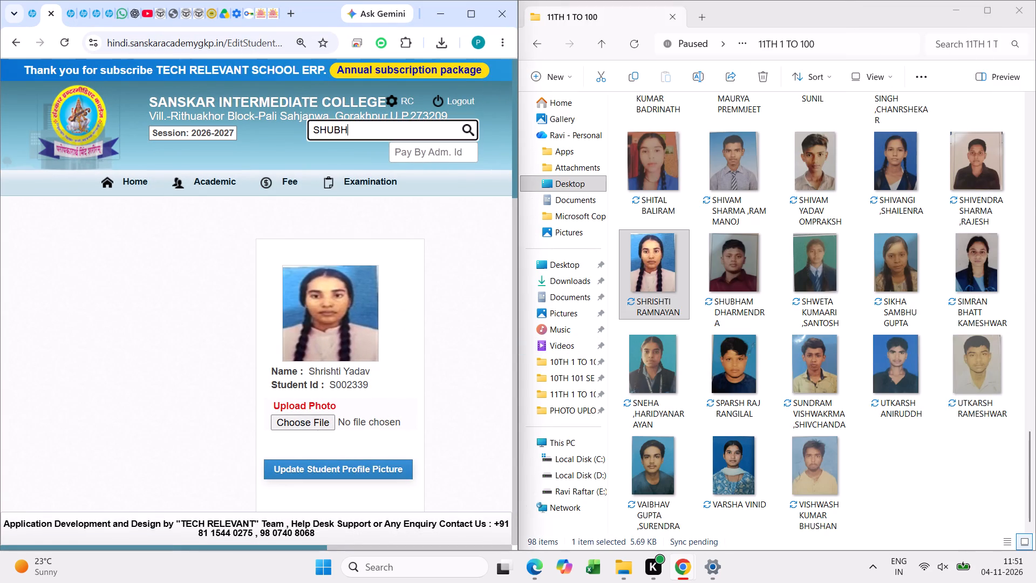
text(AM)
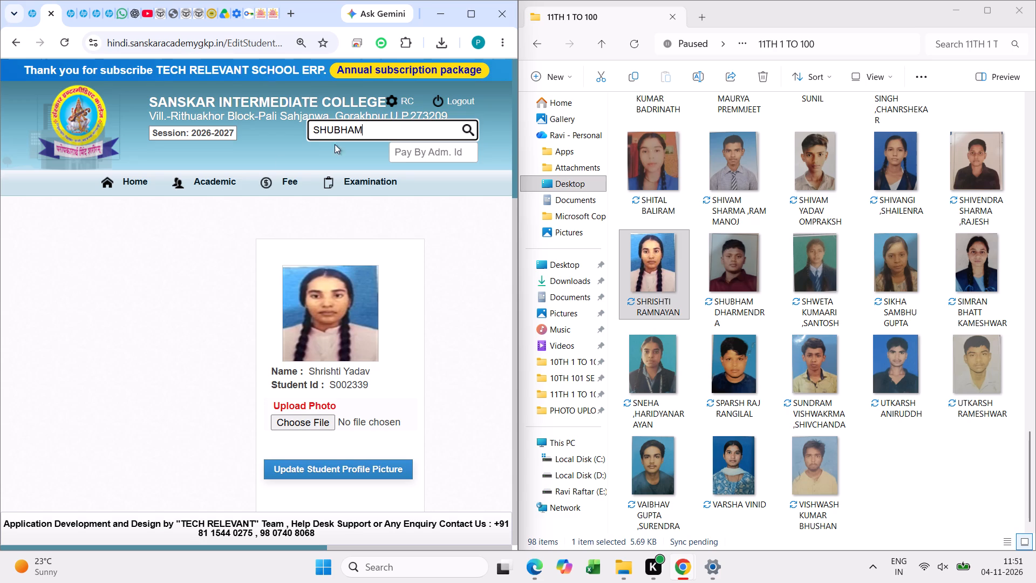
Open the Collect Fee Student page from the fee management section.
click(272, 175)
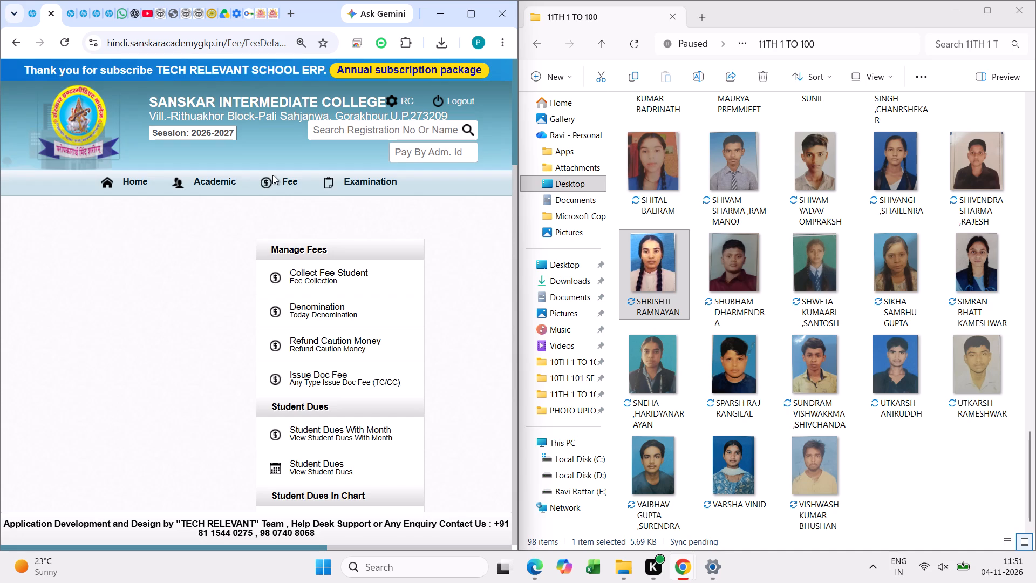
click(308, 273)
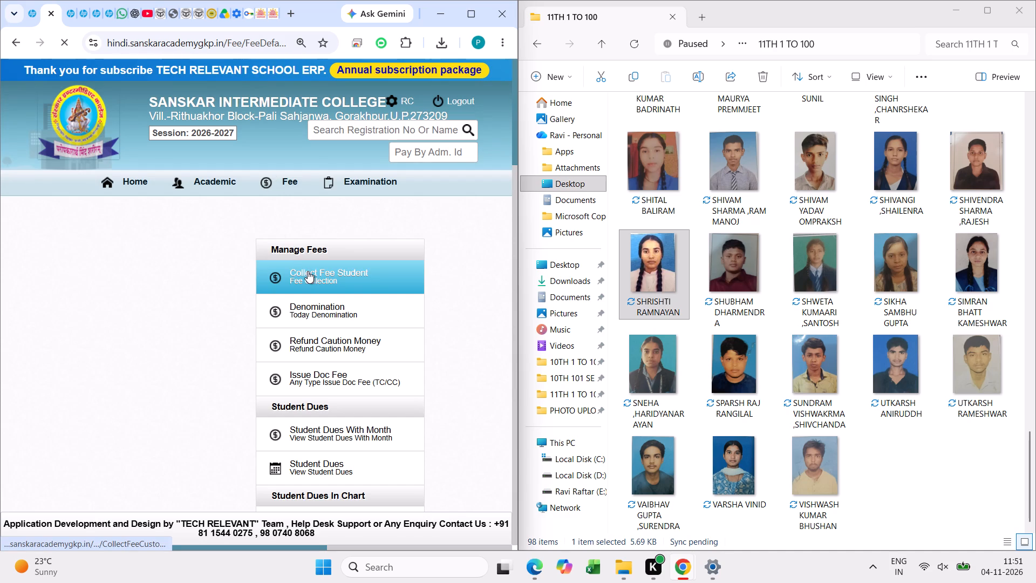
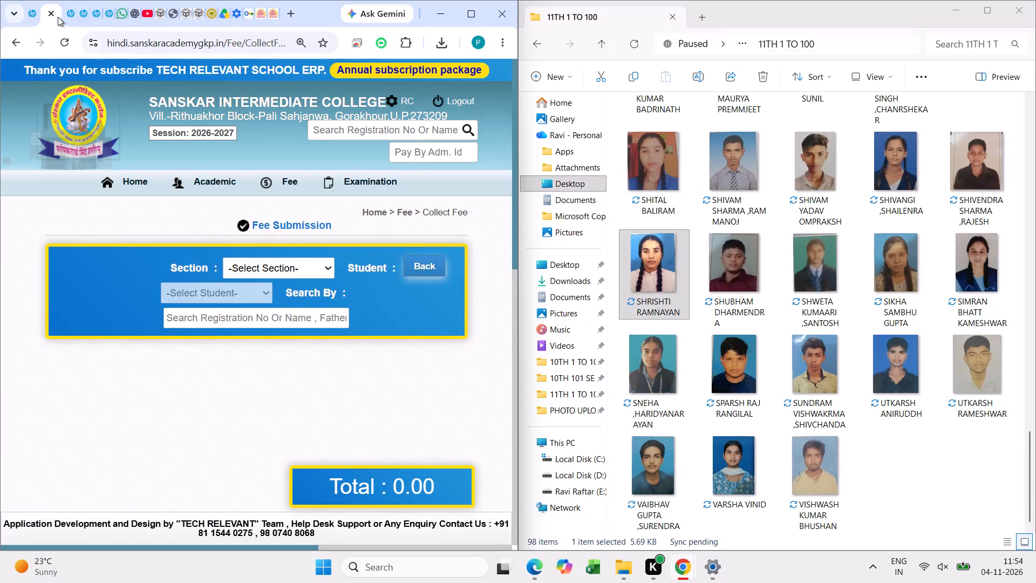
Search the students for SHWET and open the profile of Shweta in XI-E.M. MATH Girls to check her photo.
click(340, 130)
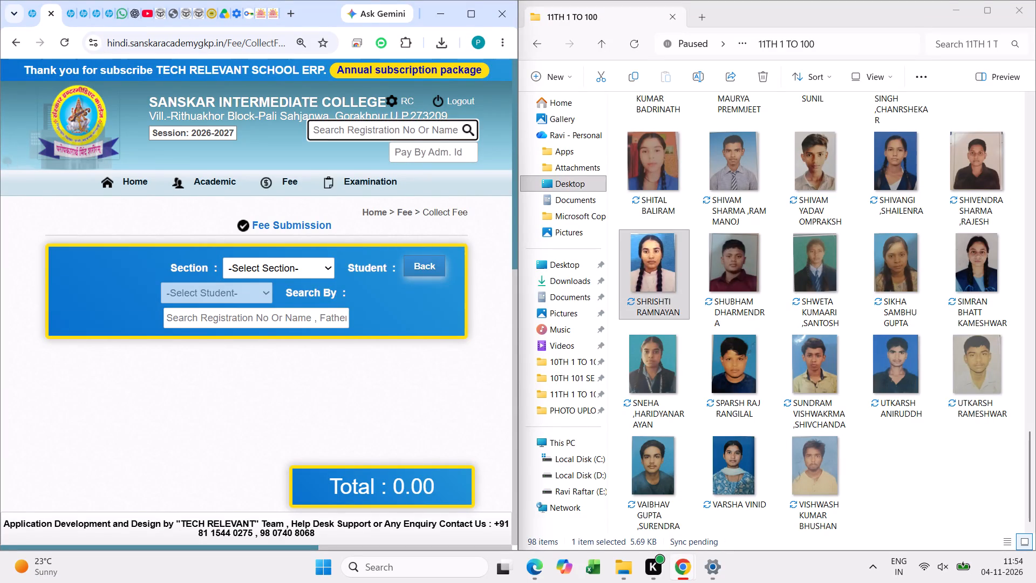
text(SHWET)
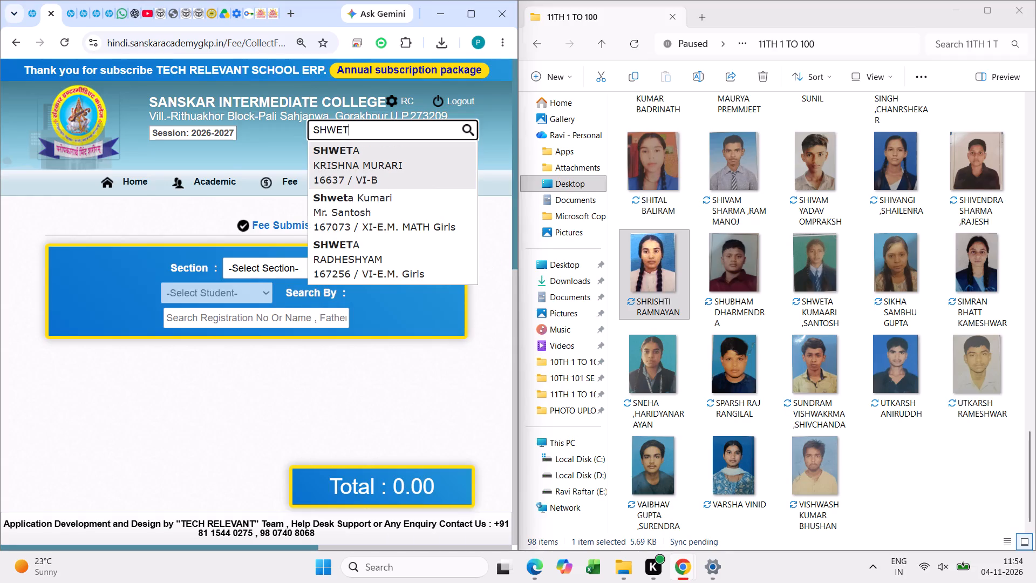
click(373, 226)
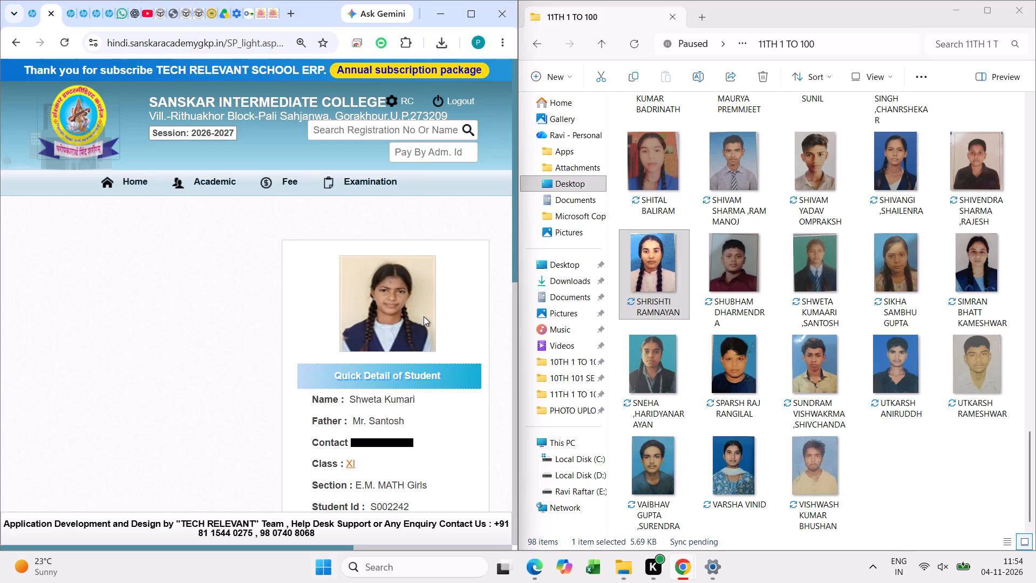
Begin a new student search by registration number or name.
click(377, 125)
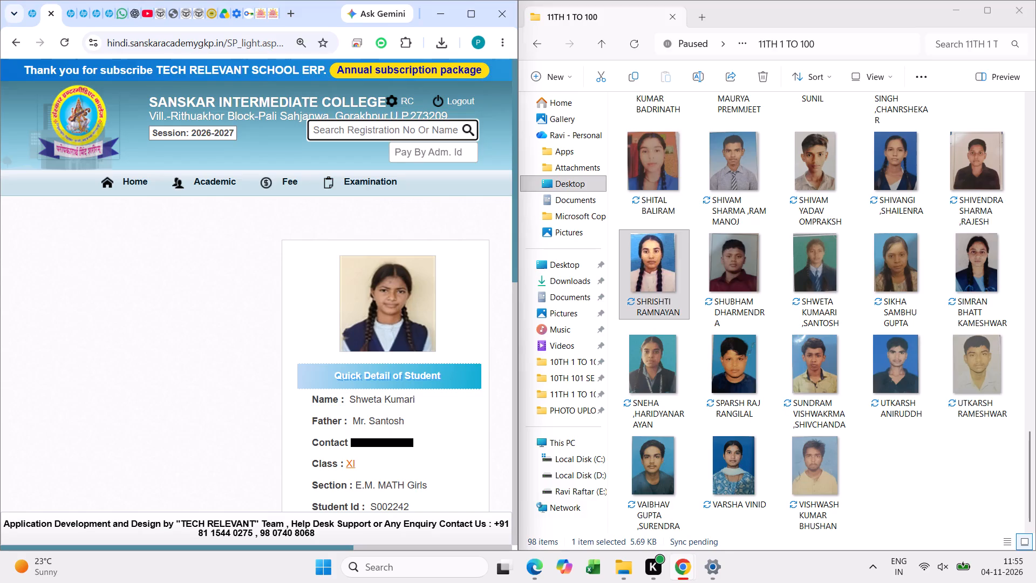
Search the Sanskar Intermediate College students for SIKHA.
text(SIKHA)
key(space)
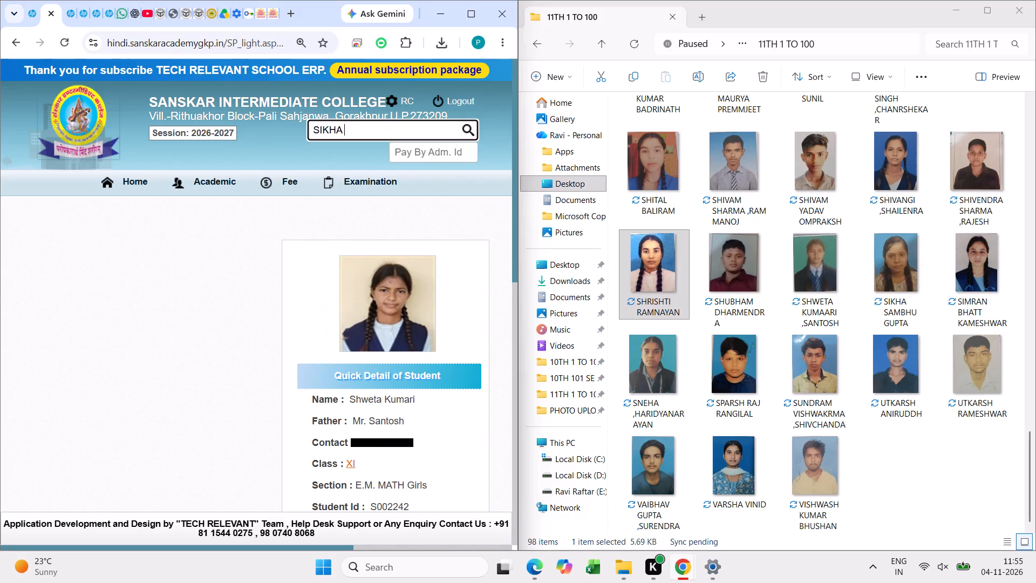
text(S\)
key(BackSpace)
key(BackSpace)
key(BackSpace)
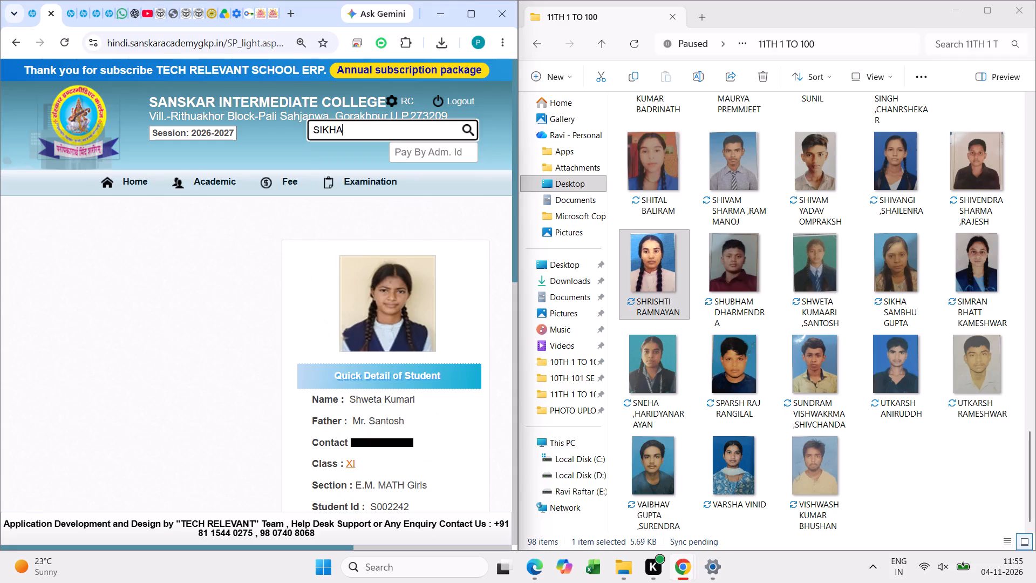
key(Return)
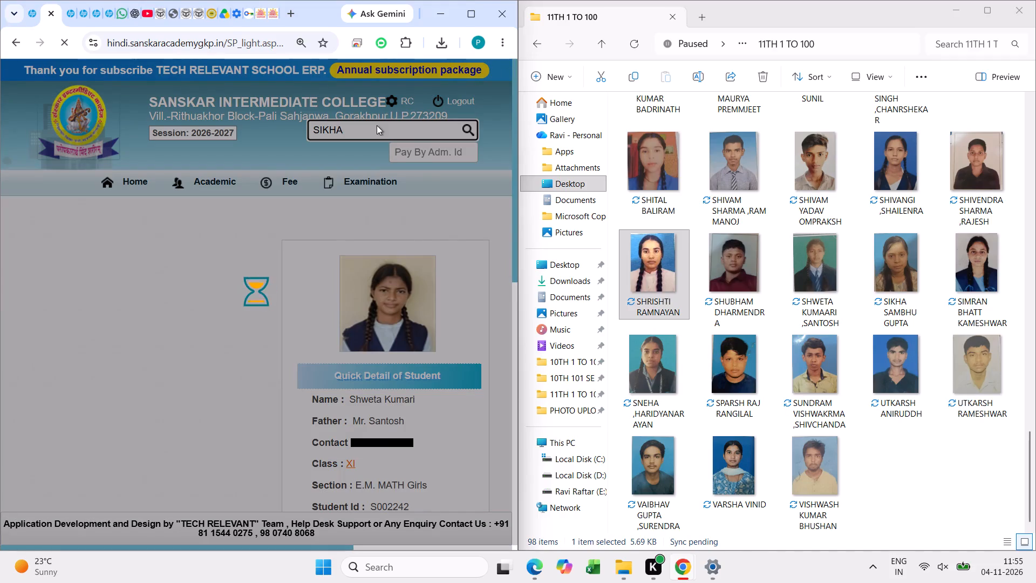
Search the students for SHIKH and open Shikha's record in XI-E.M. BIO Girls to check her photo.
click(377, 125)
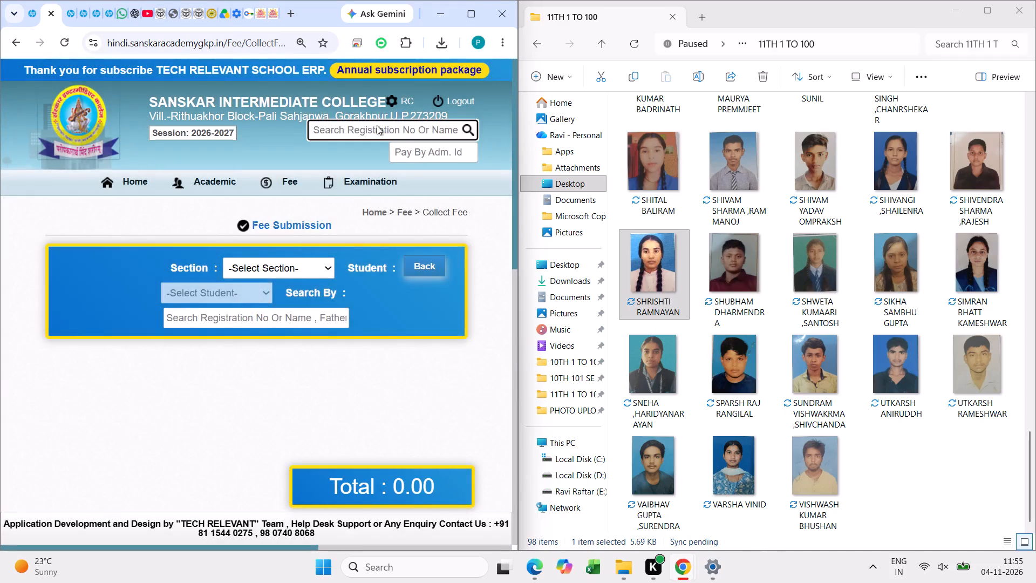
click(377, 125)
text(SHIKH)
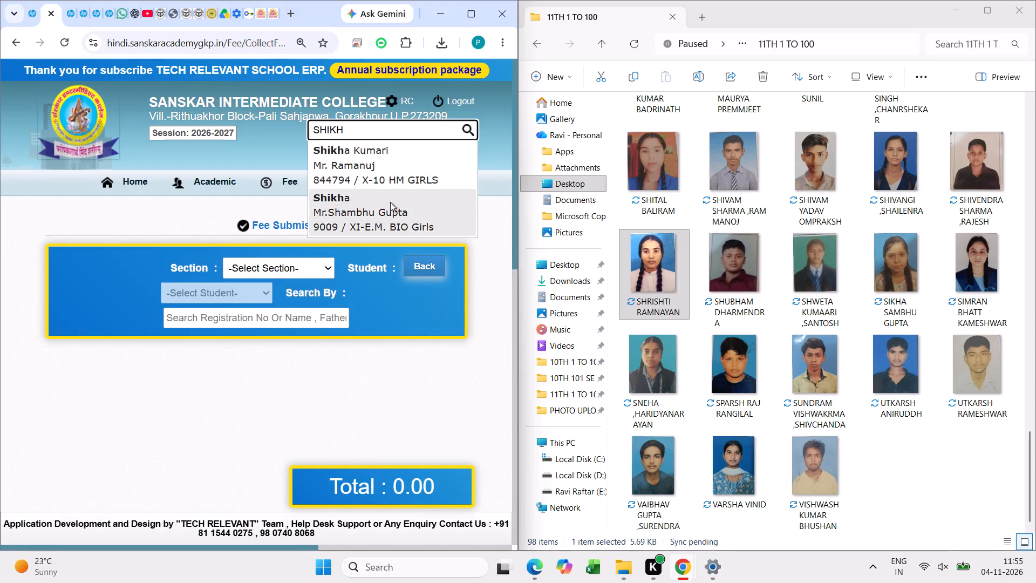
click(390, 202)
scroll(329, 322, down, 6)
scroll(336, 330, up, 1)
scroll(340, 330, down, 1)
scroll(343, 330, up, 5)
scroll(340, 166, up, 2)
click(356, 130)
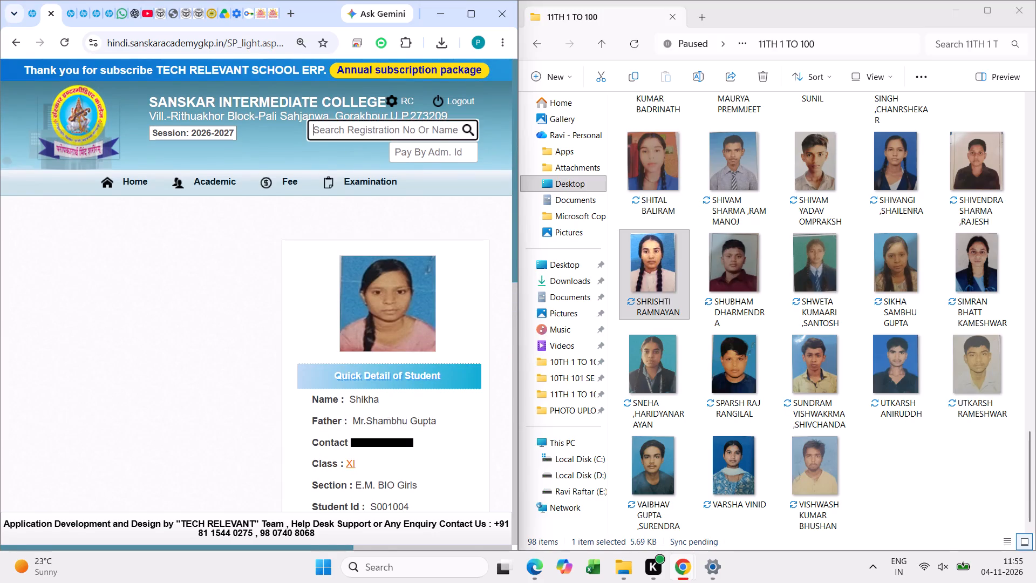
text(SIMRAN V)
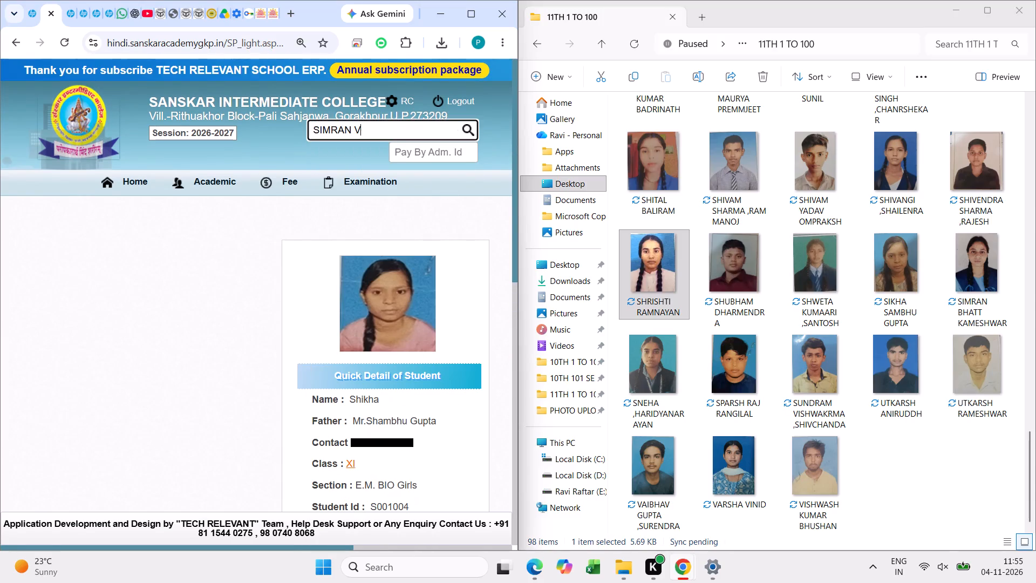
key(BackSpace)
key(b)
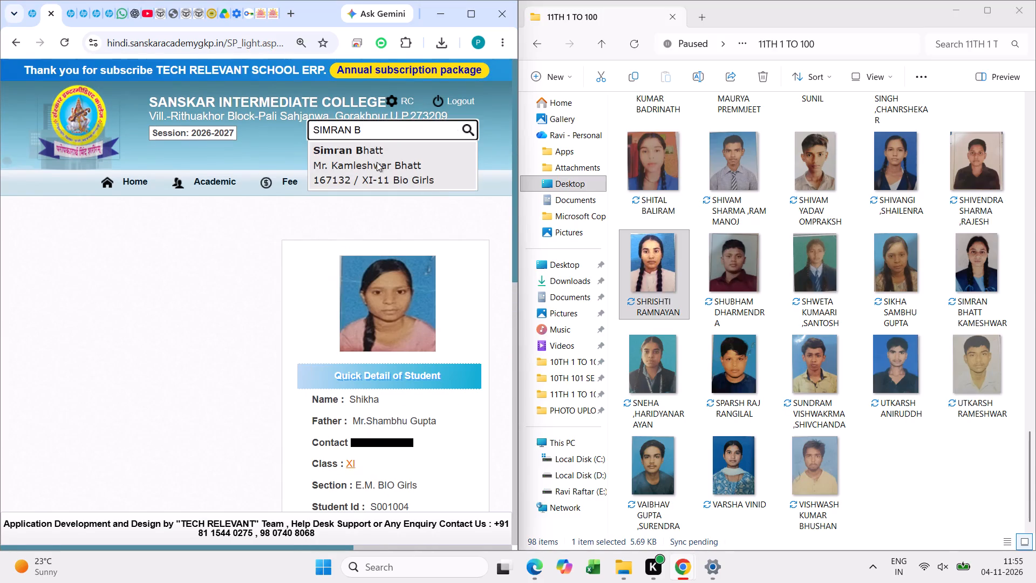
click(374, 161)
scroll(373, 377, down, 3)
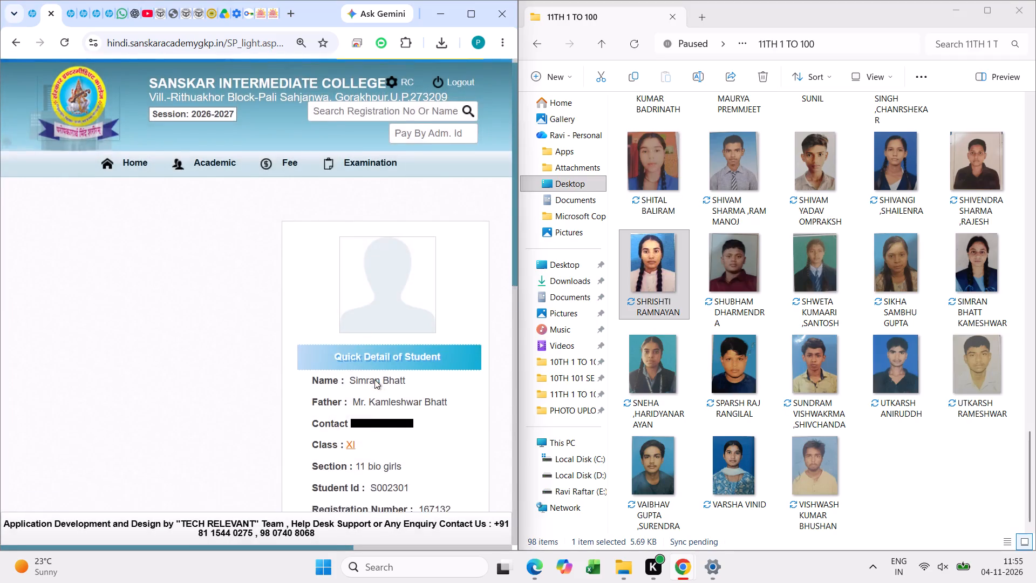
scroll(374, 379, down, 1)
click(384, 479)
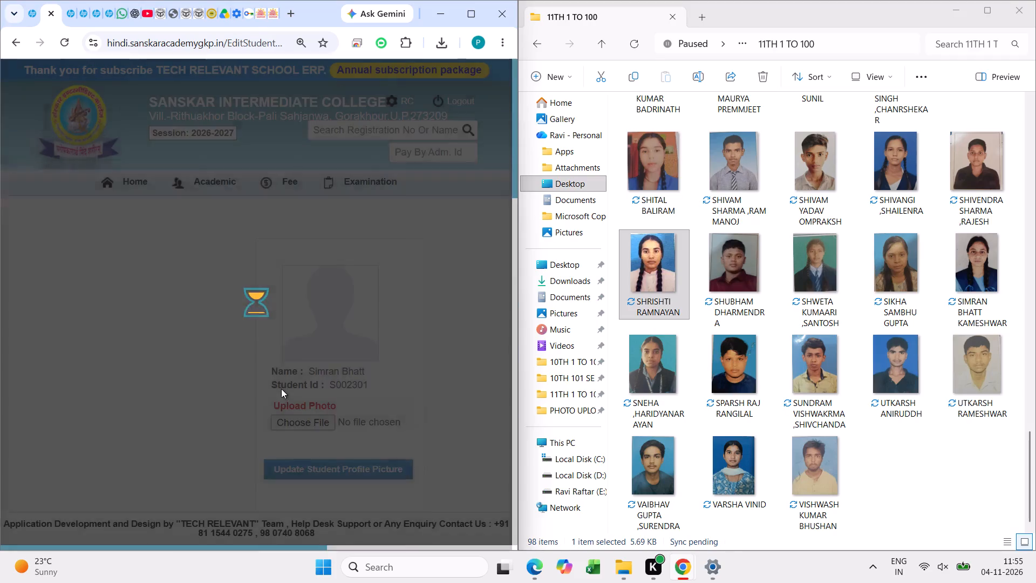
Upload Simran's photo from the 11TH 1 TO 100 folder and update her profile picture with it.
click(289, 421)
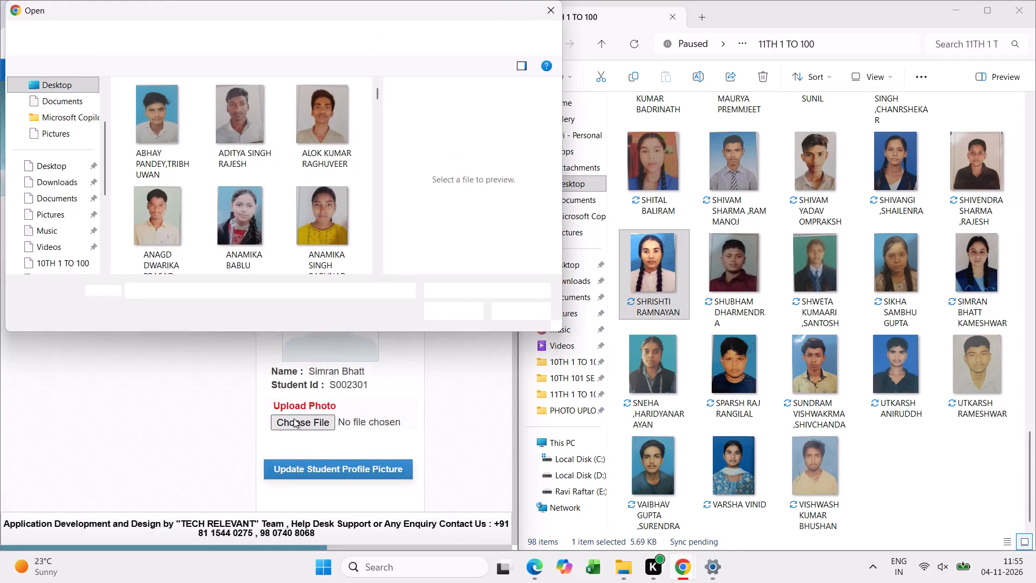
text(SIM)
key(Down)
key(Return)
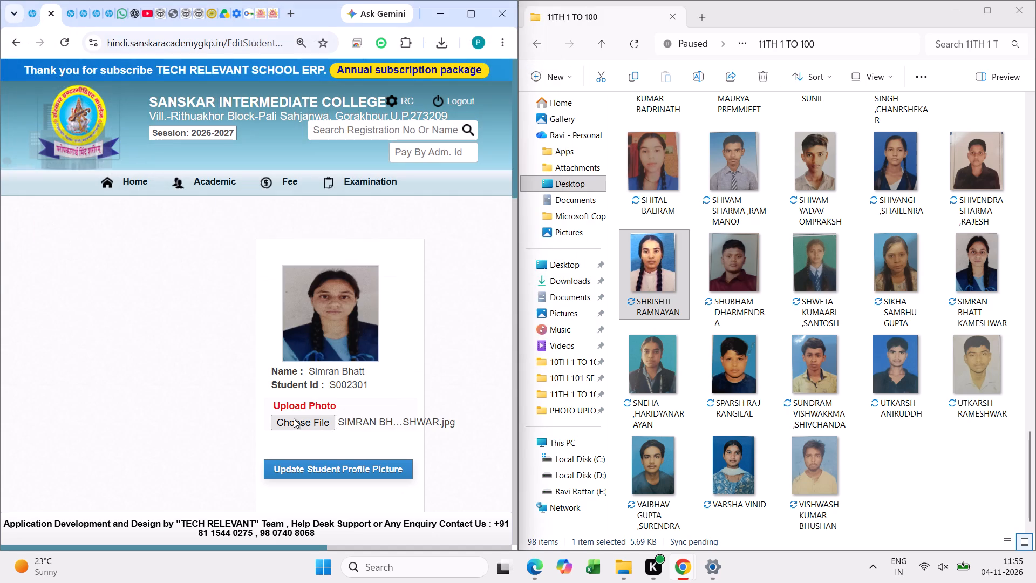
click(354, 457)
click(355, 472)
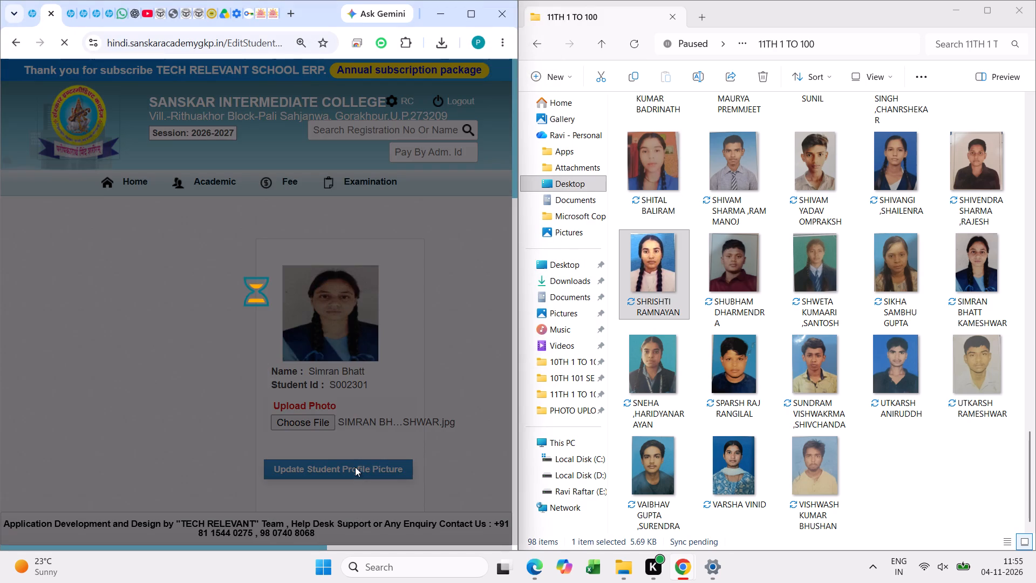
Search for SNEHA and open the profile editing page for the XI-E.M. BIO Girls student not marked DELETE.
double_click(371, 132)
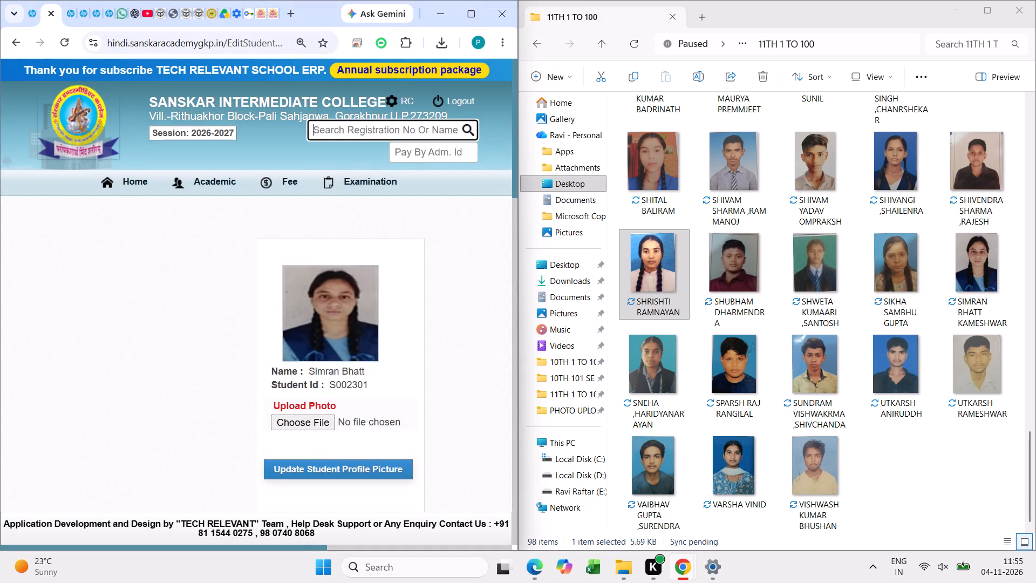
text(SNEHA)
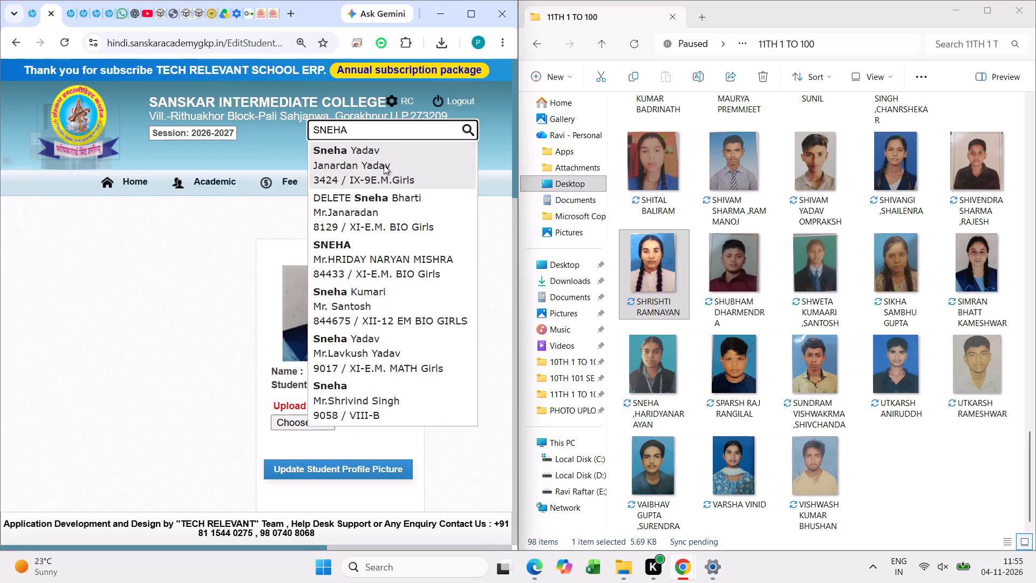
click(392, 272)
scroll(358, 359, down, 3)
scroll(358, 361, up, 1)
scroll(358, 361, down, 1)
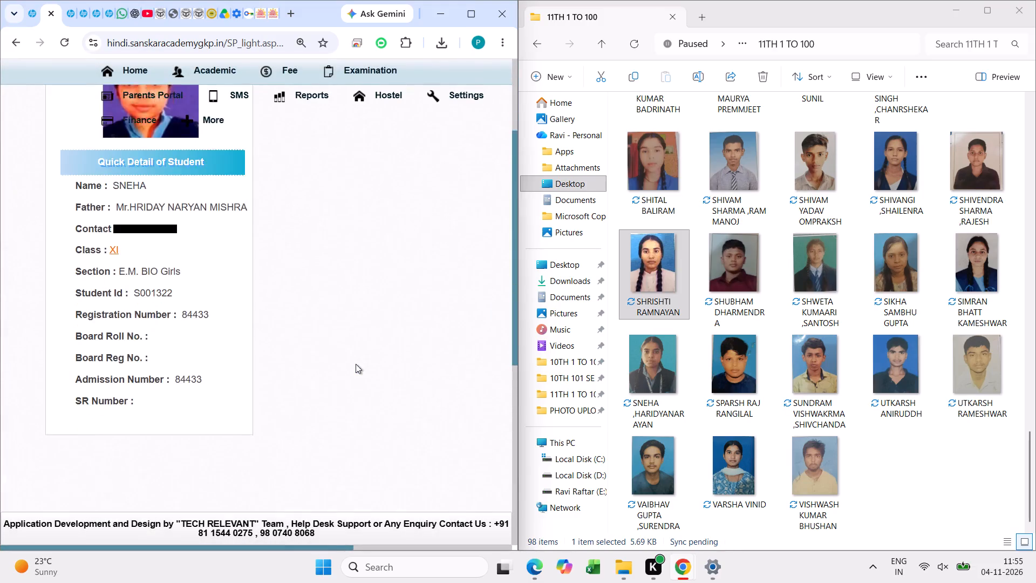
scroll(362, 356, up, 1)
scroll(362, 356, down, 1)
scroll(362, 356, up, 2)
scroll(369, 339, down, 5)
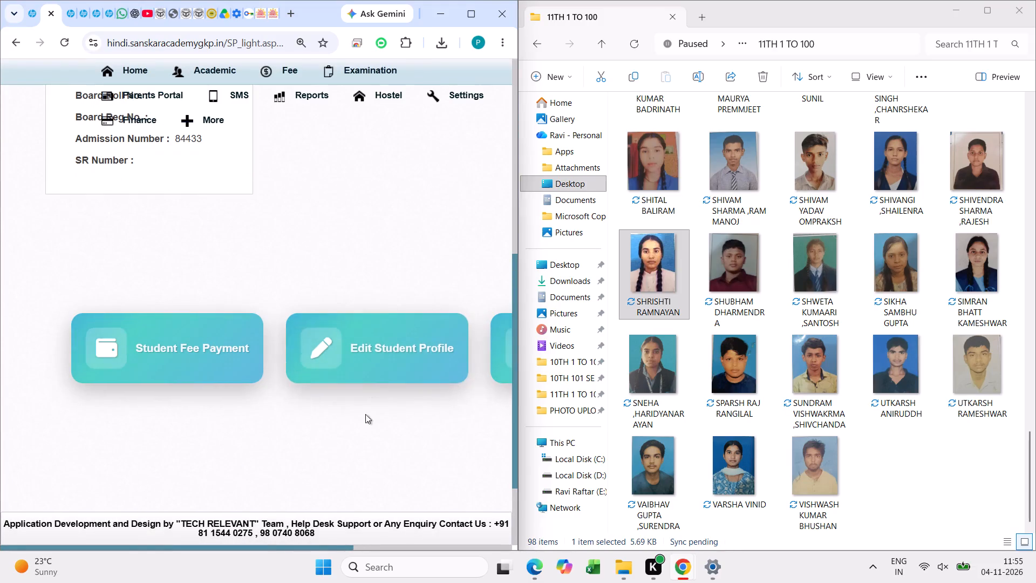
click(390, 343)
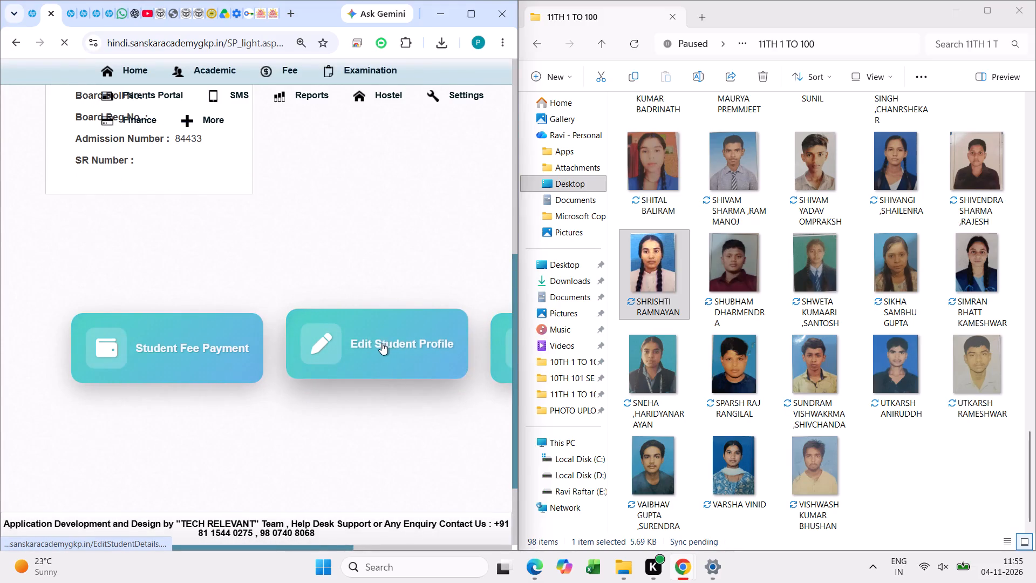
Remove Sneha's existing profile picture.
scroll(343, 406, down, 1)
scroll(343, 410, up, 1)
scroll(343, 410, down, 1)
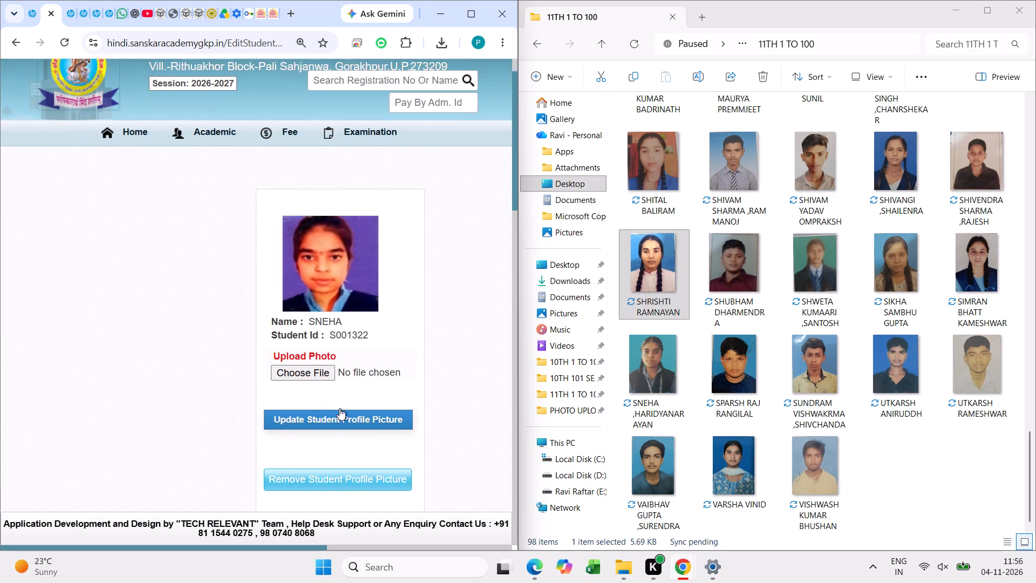
click(312, 462)
click(317, 133)
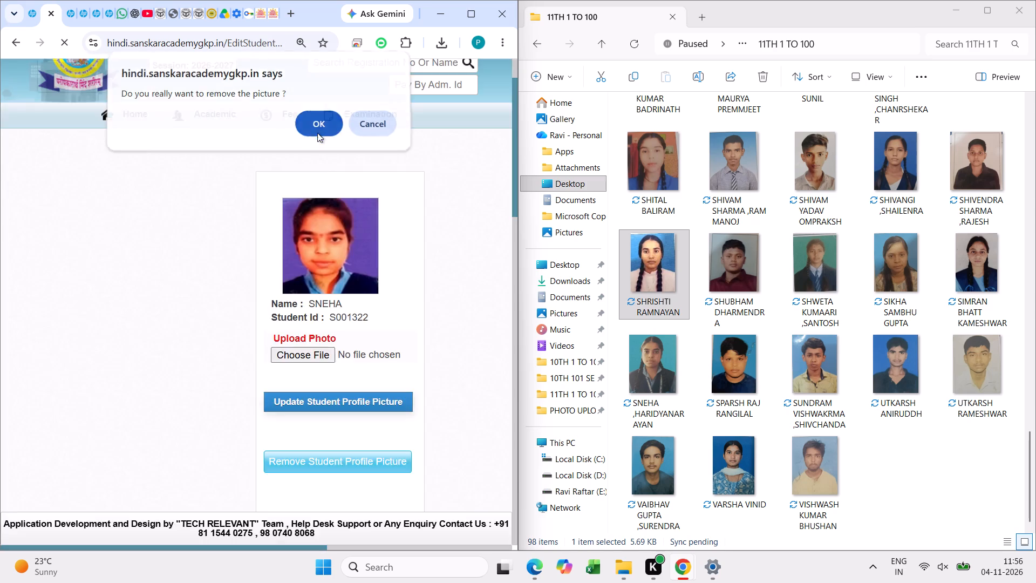
Upload Sneha's photo from the 11TH 1 TO 100 folder and update her profile picture with it.
click(296, 419)
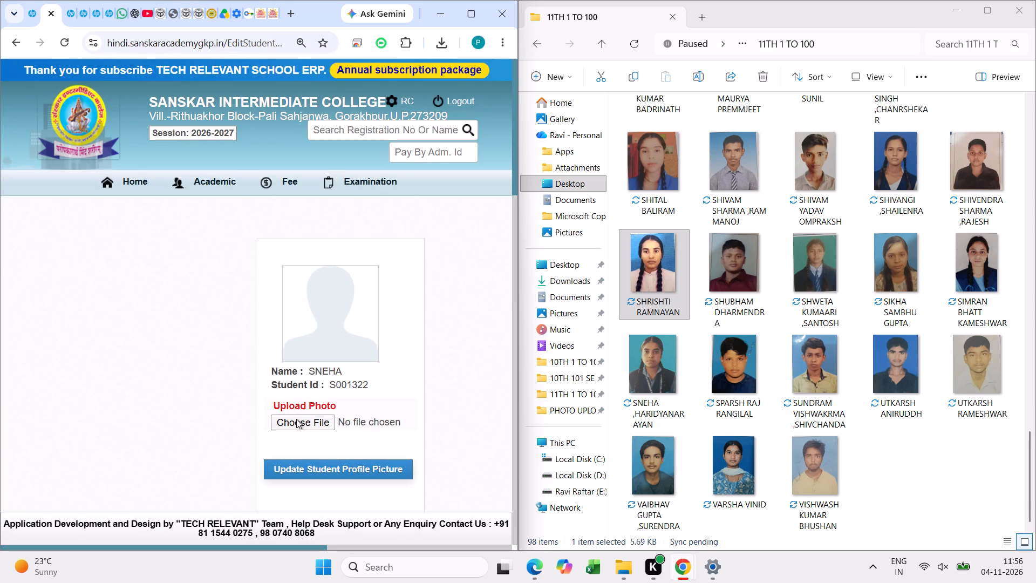
text(SNE)
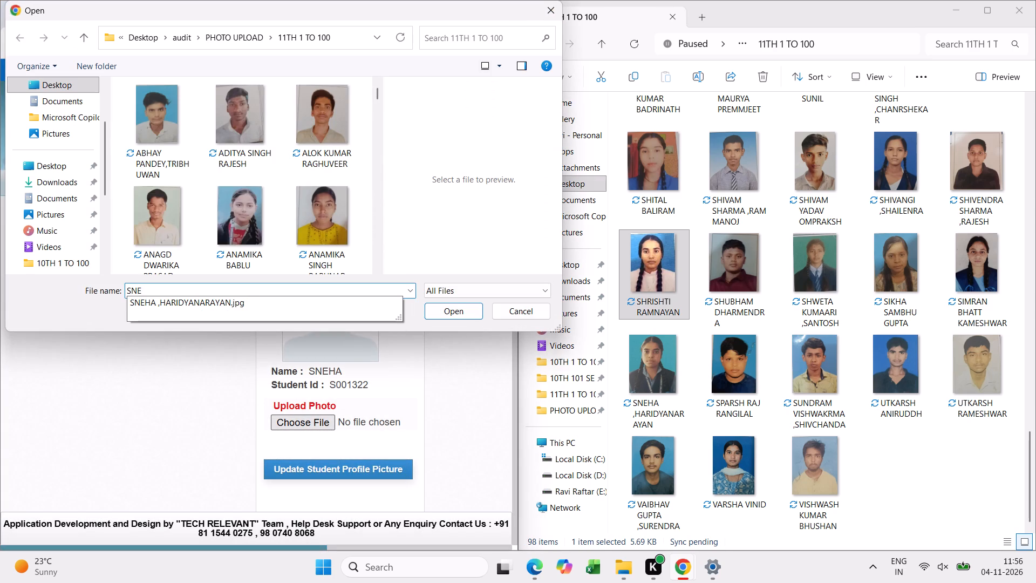
key(Down)
key(Return)
click(307, 474)
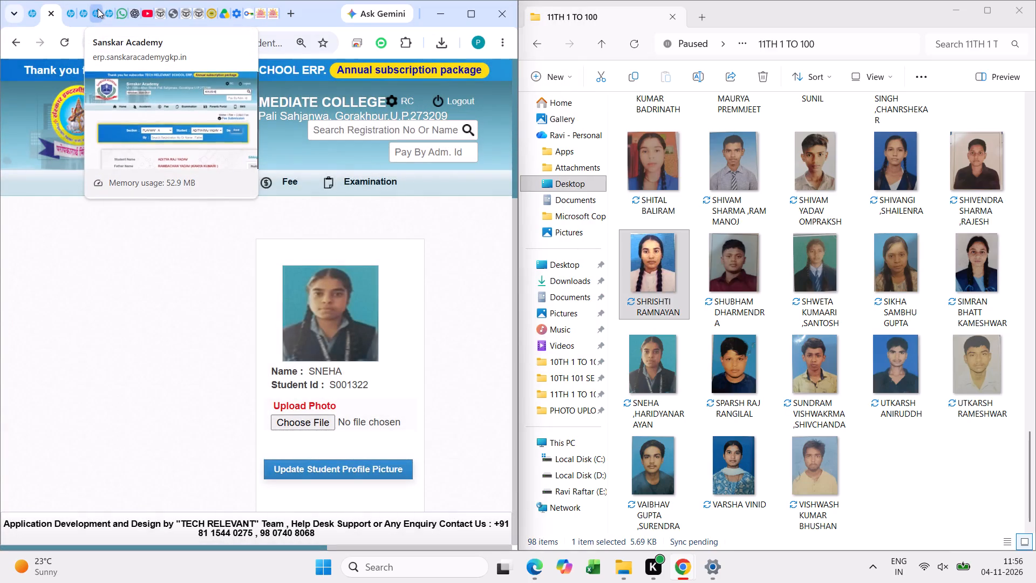
click(98, 9)
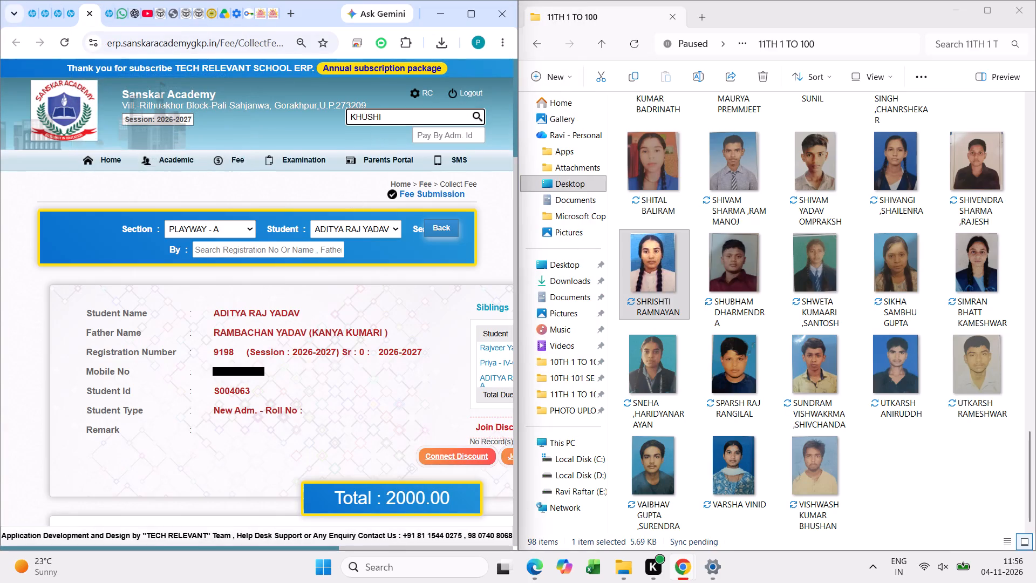
drag(384, 114, 130, 79)
text(SHA)
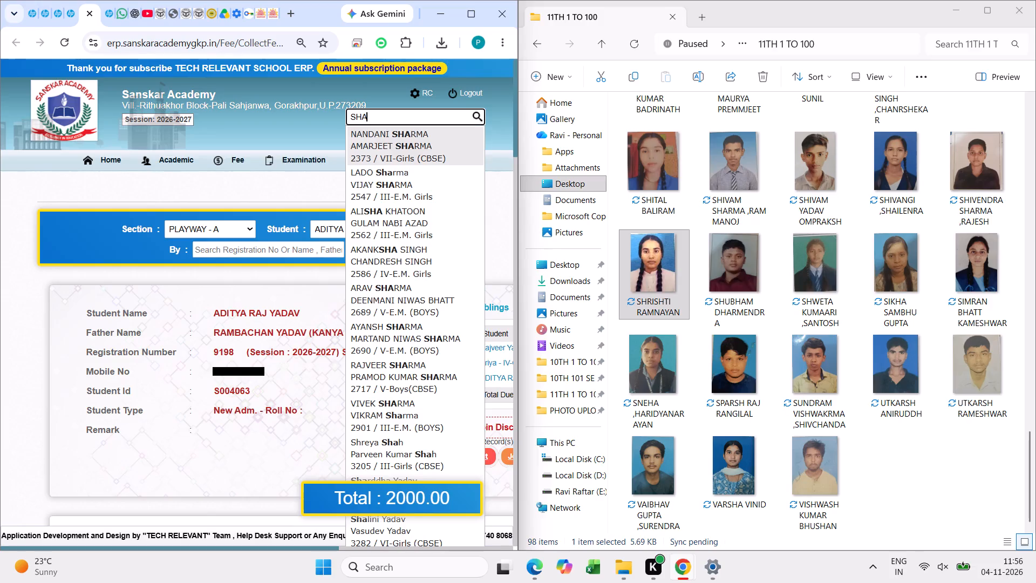
text(SH)
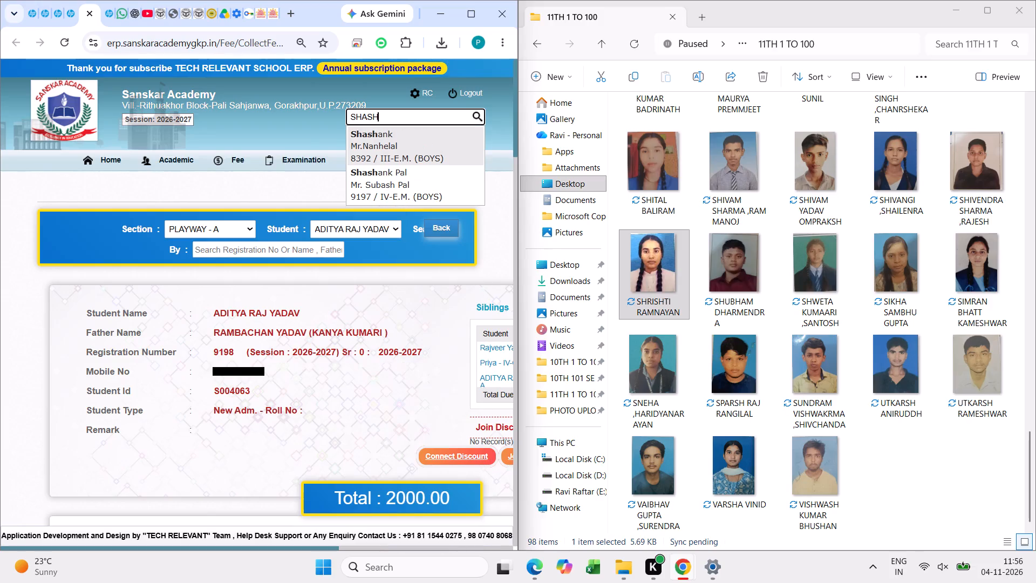
click(423, 157)
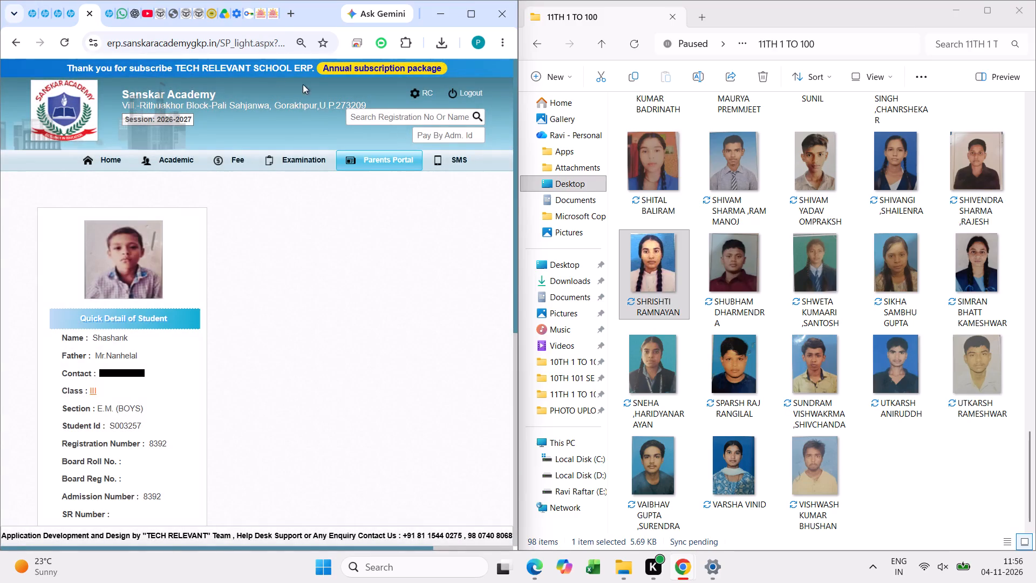
click(52, 11)
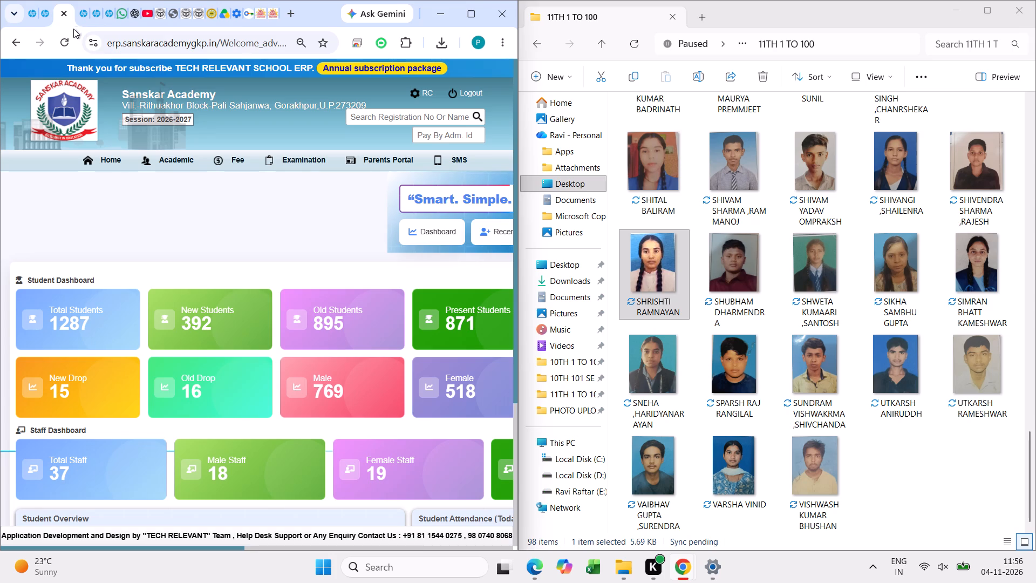
click(53, 13)
click(43, 12)
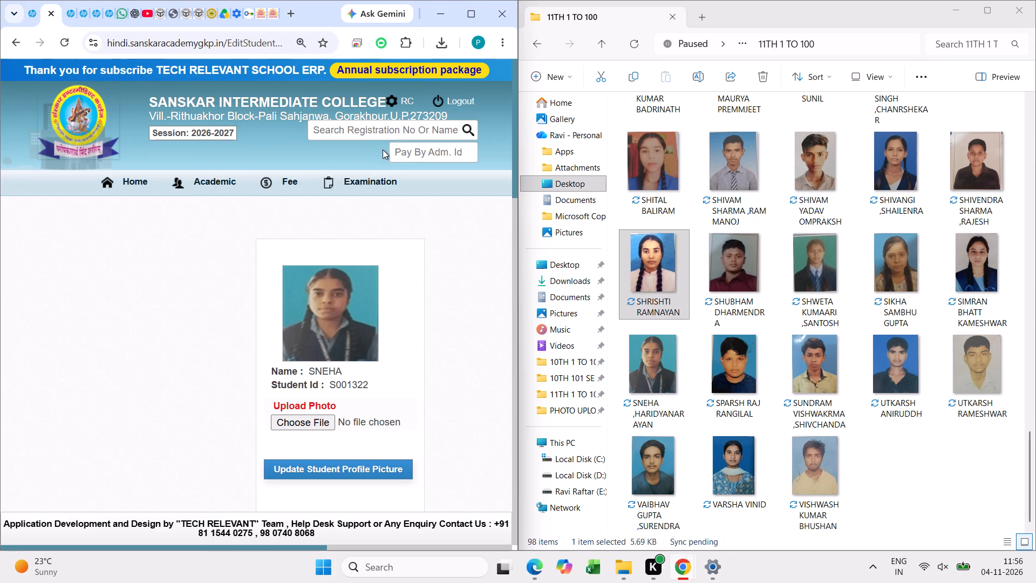
click(384, 133)
text(SPARSH)
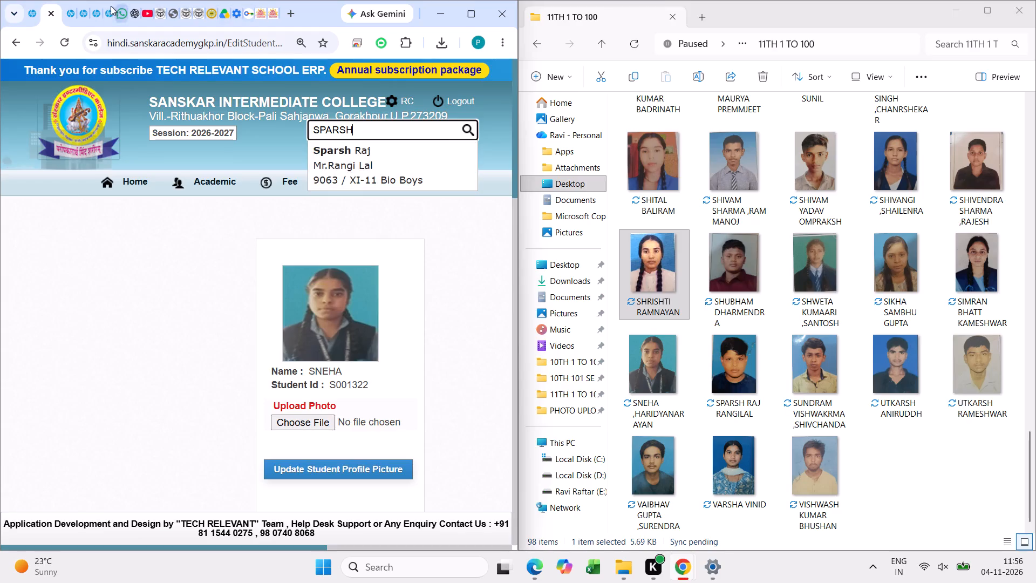
click(104, 5)
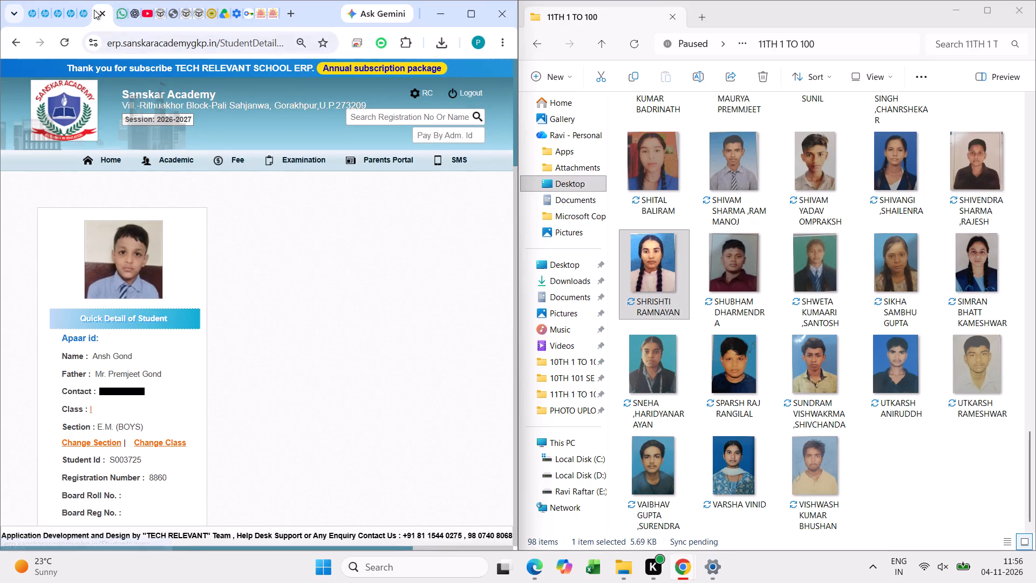
click(80, 5)
scroll(163, 284, up, 1)
scroll(166, 284, down, 4)
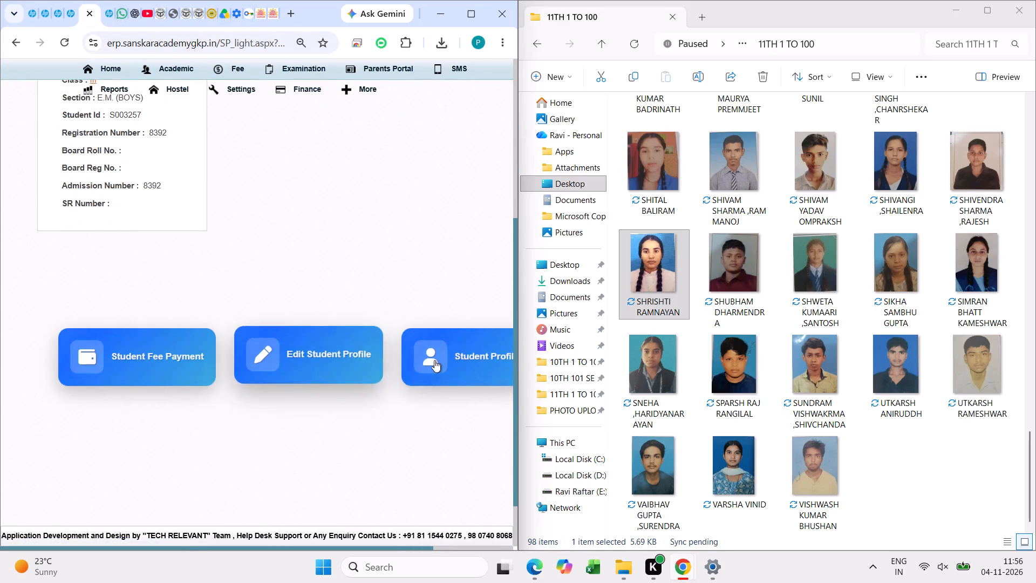
click(460, 354)
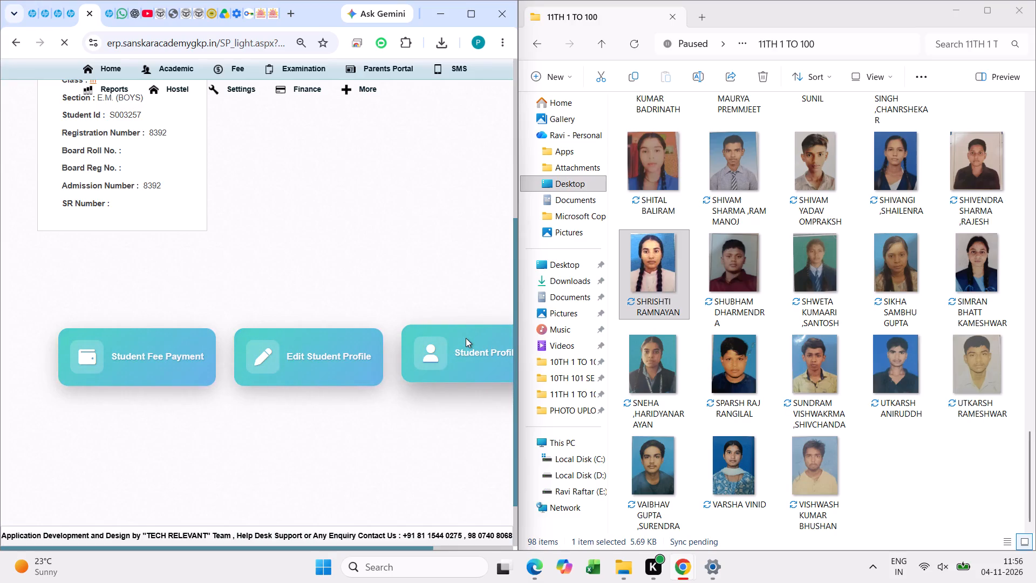
click(480, 18)
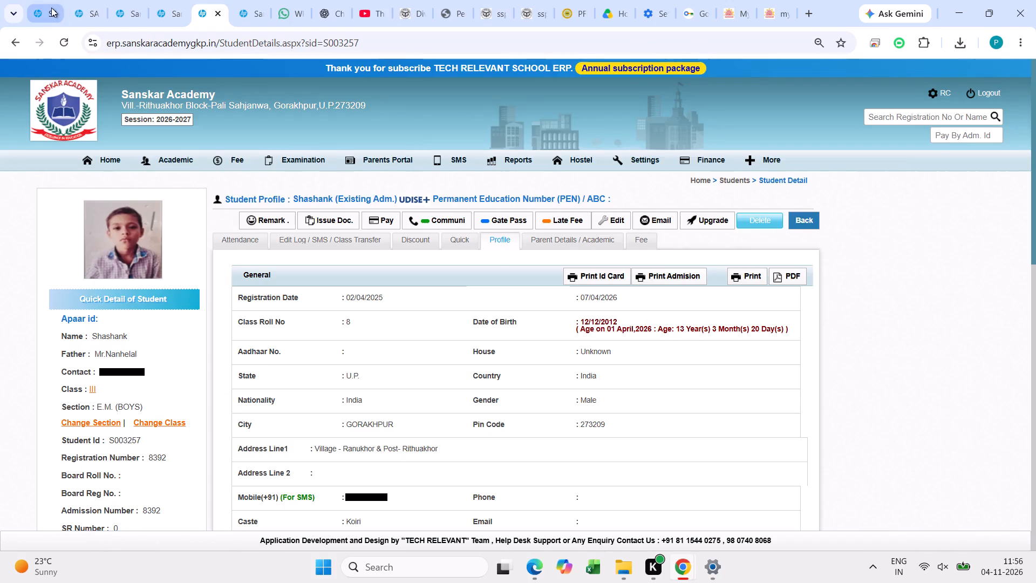
click(79, 3)
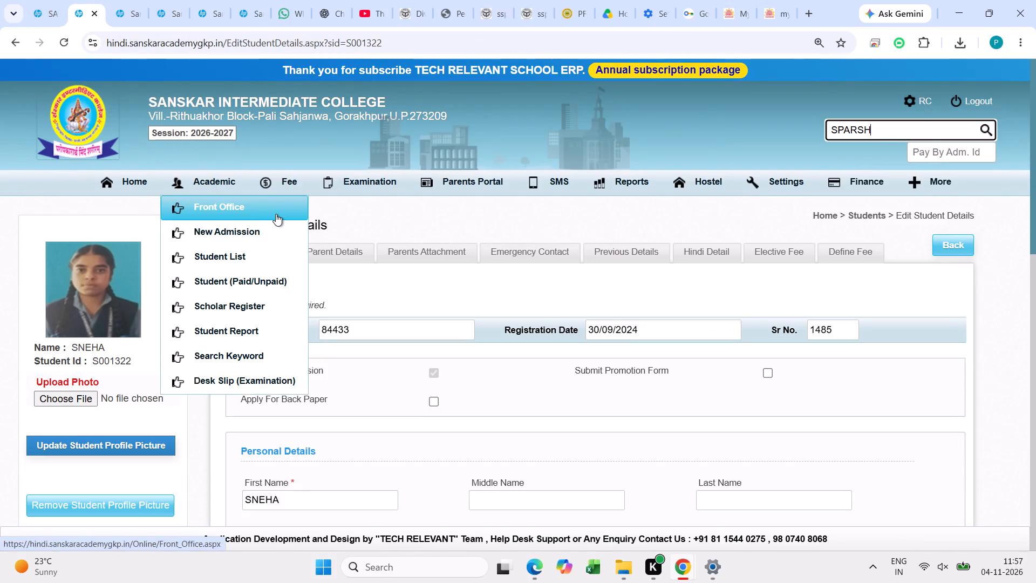
key(super+Left)
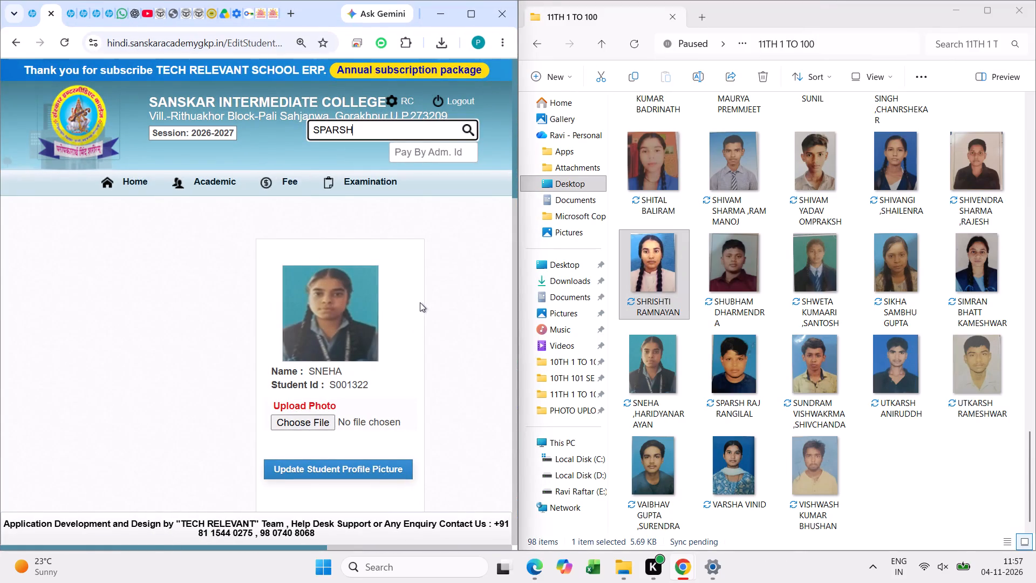
key(BackSpace)
click(365, 152)
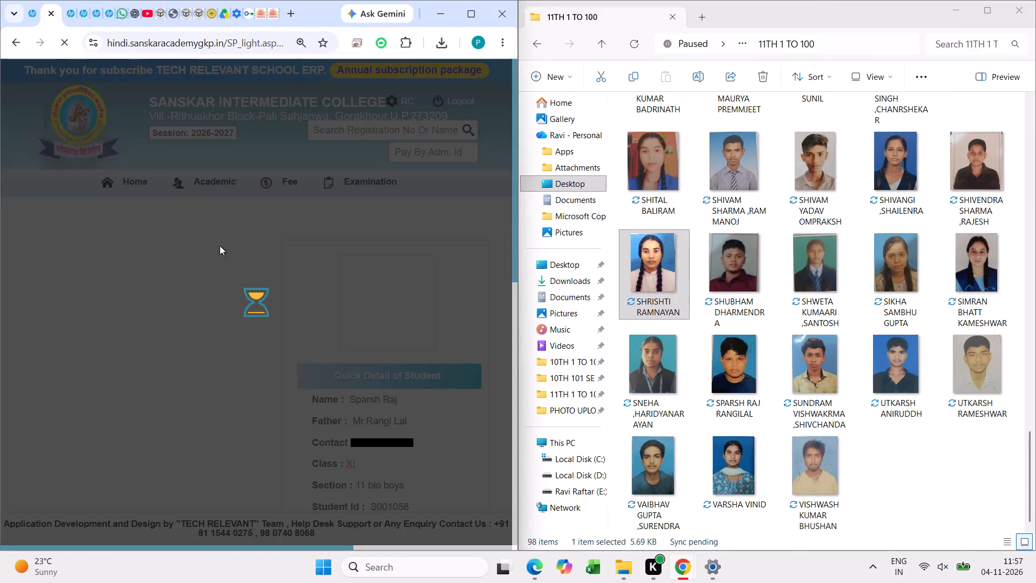
Search the students for SUND and open Sundaram's XI-11EM MATH BOYS record beside the photo folder to compare his picture.
click(330, 130)
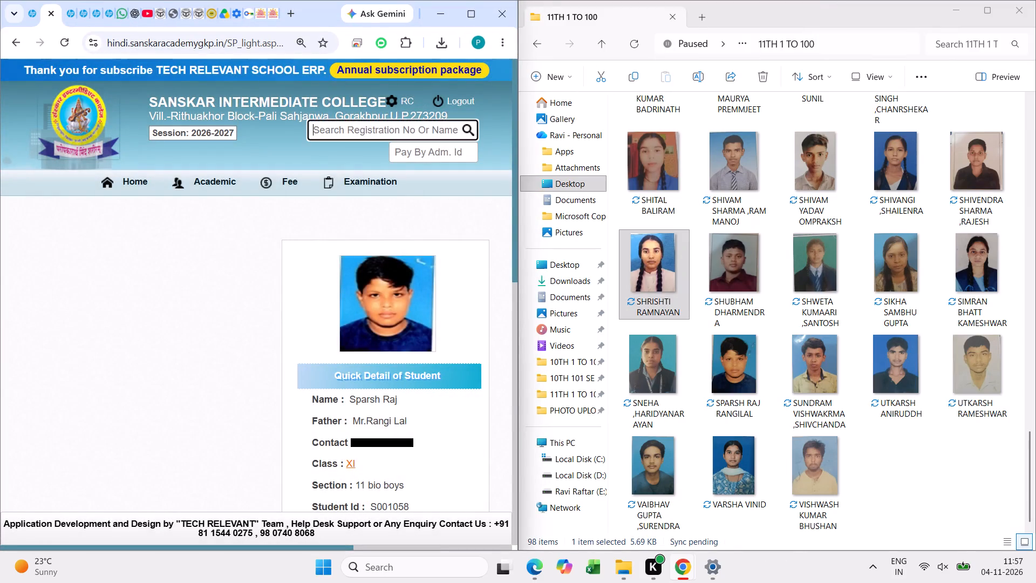
text(SUNDR)
click(476, 5)
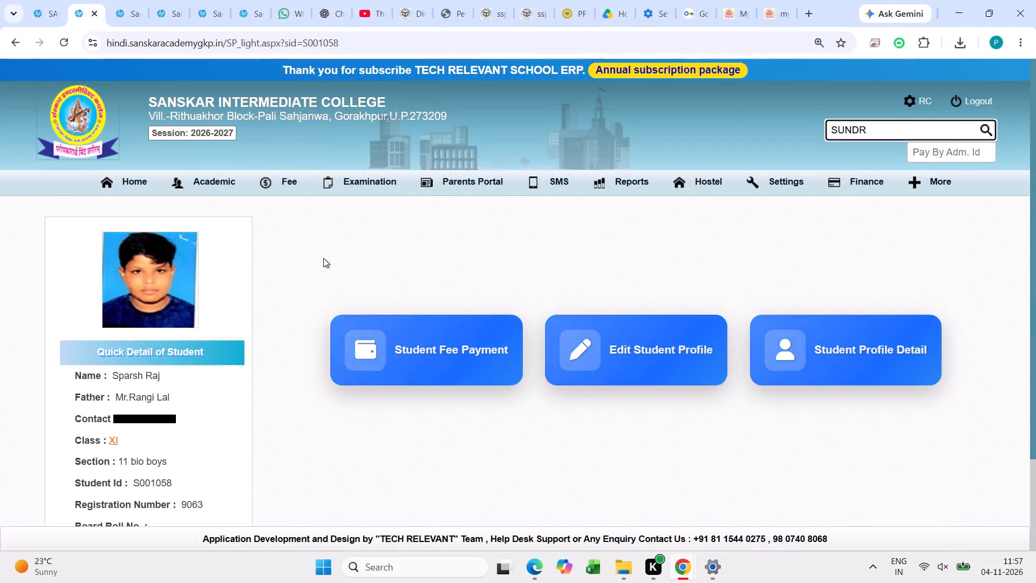
key(r)
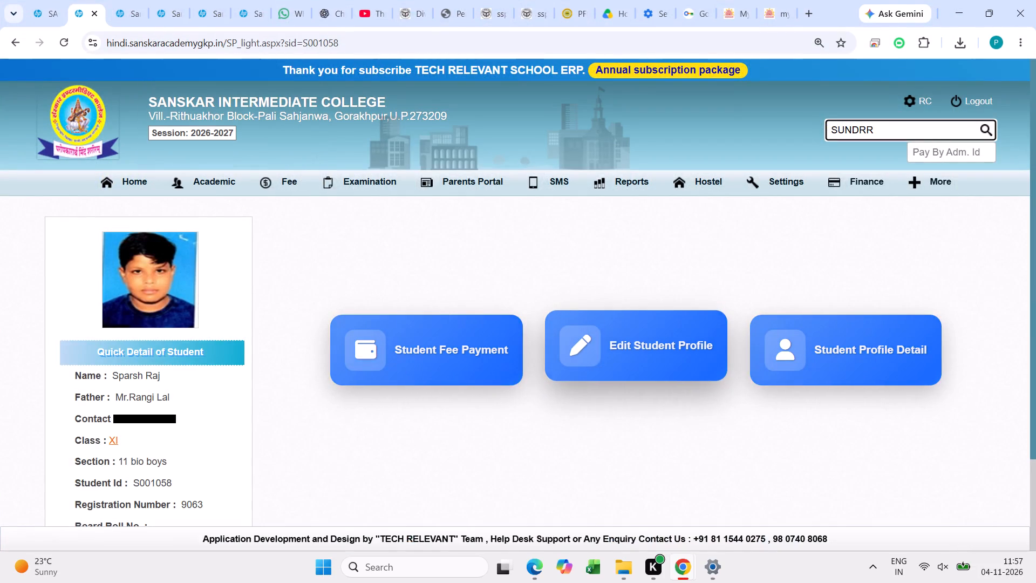
key(BackSpace)
key(a)
key(m)
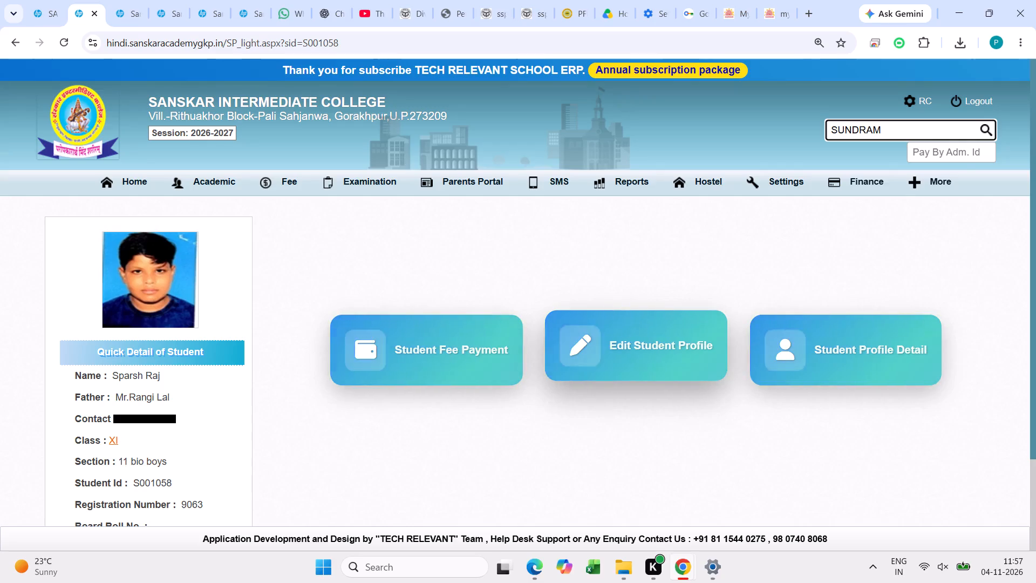
key(BackSpace)
key(BackSpace)
key(BackSpace)
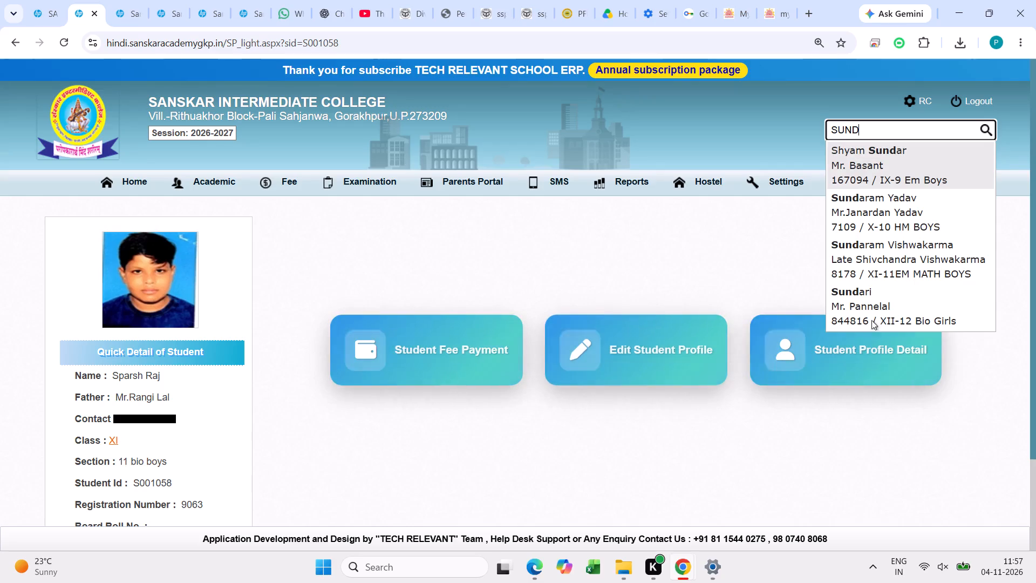
click(905, 236)
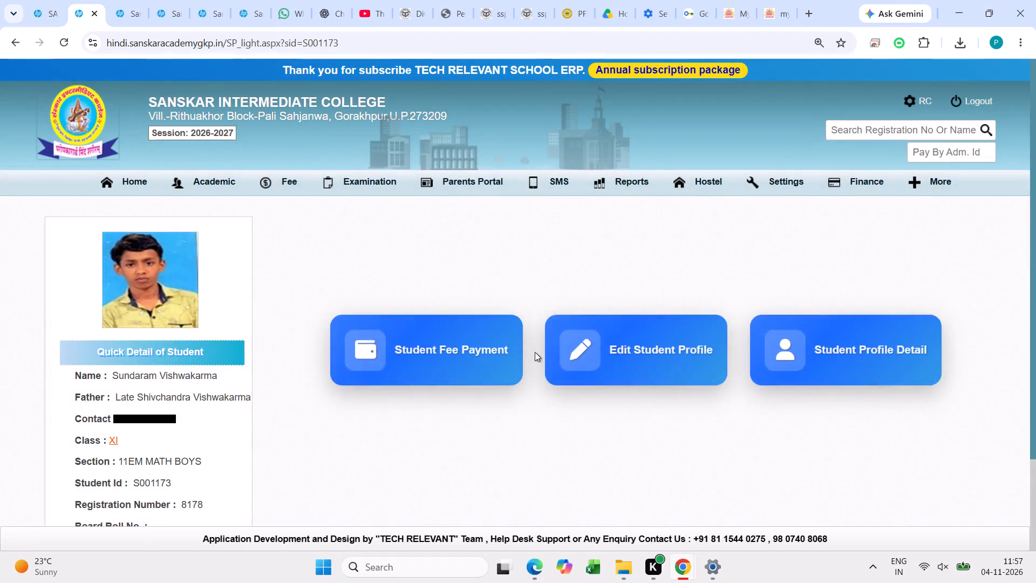
key(super+Left)
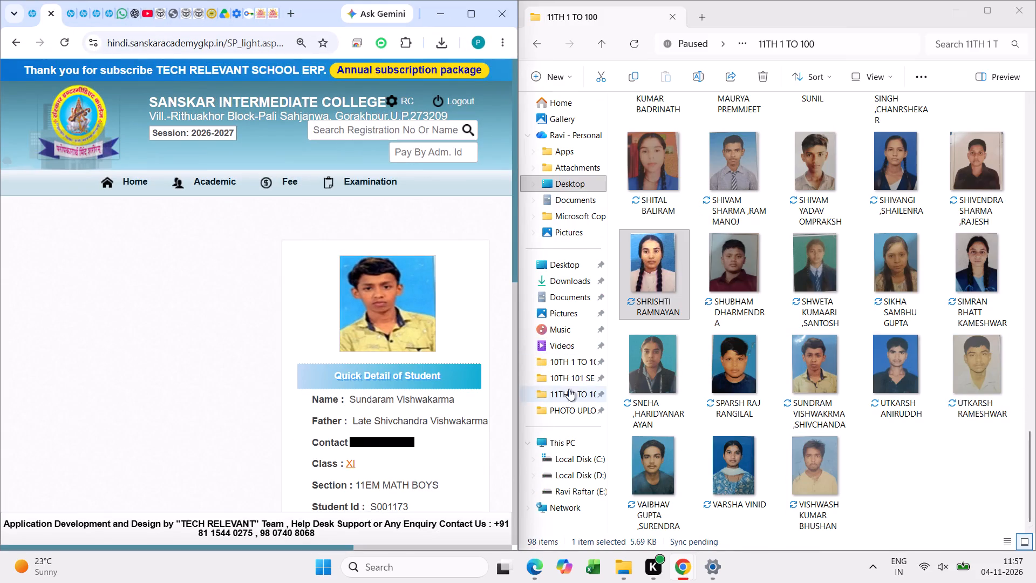
click(396, 132)
text(UTKA)
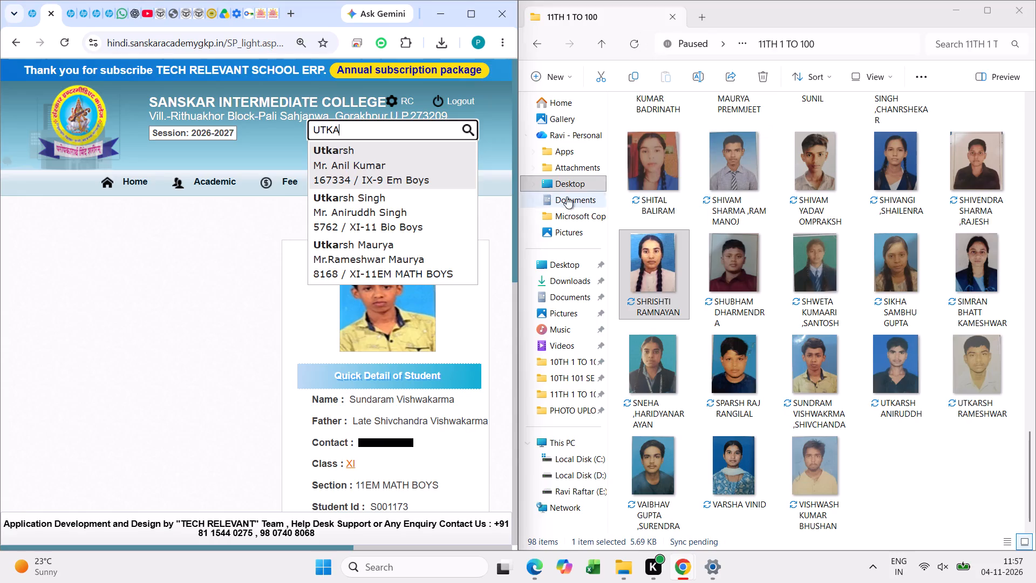
click(355, 267)
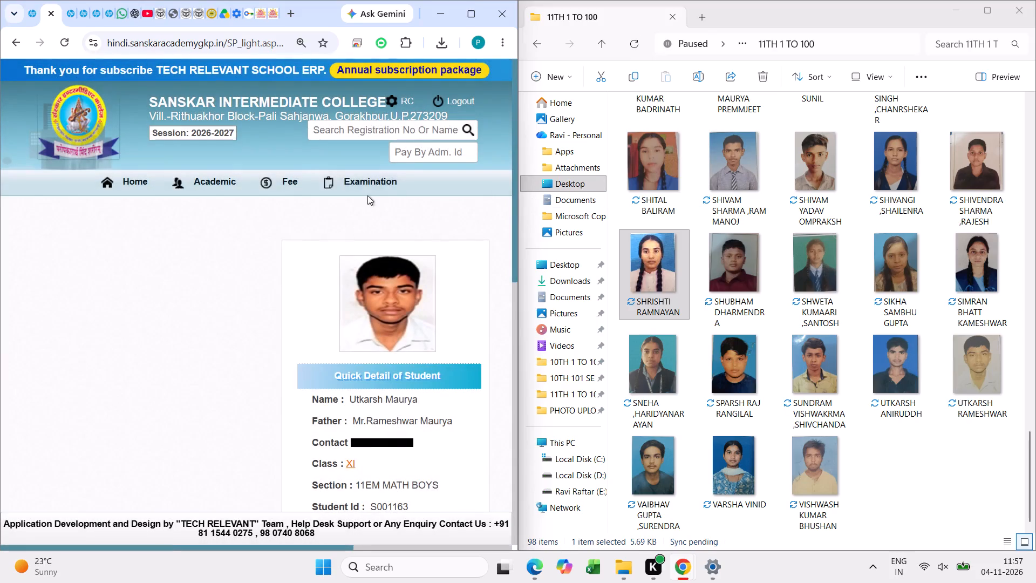
Search the students for VAIBH and open Vaibhav's XI-11EM MATH BOYS record to check his photo.
click(397, 123)
text(VAIBH)
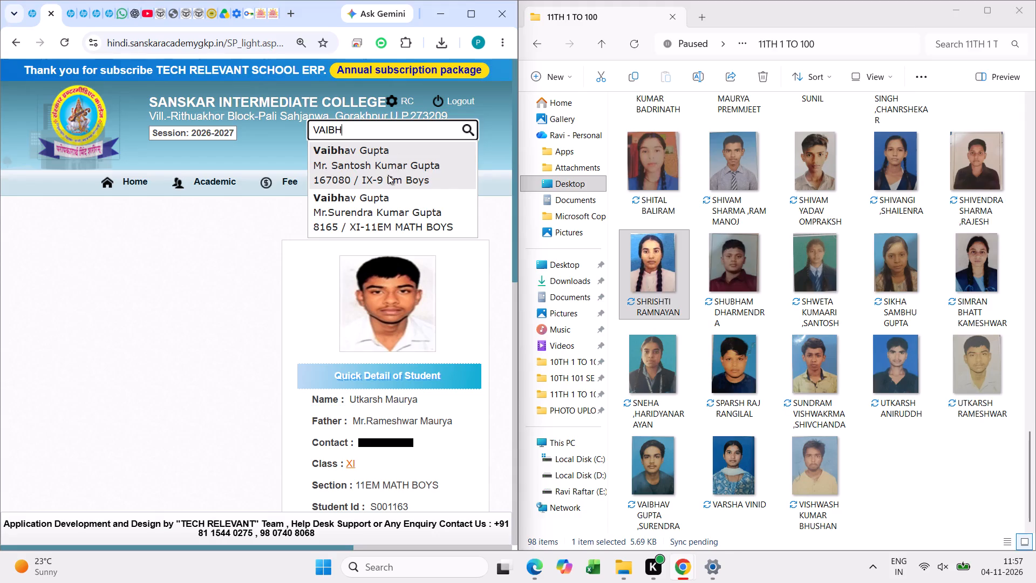
click(388, 200)
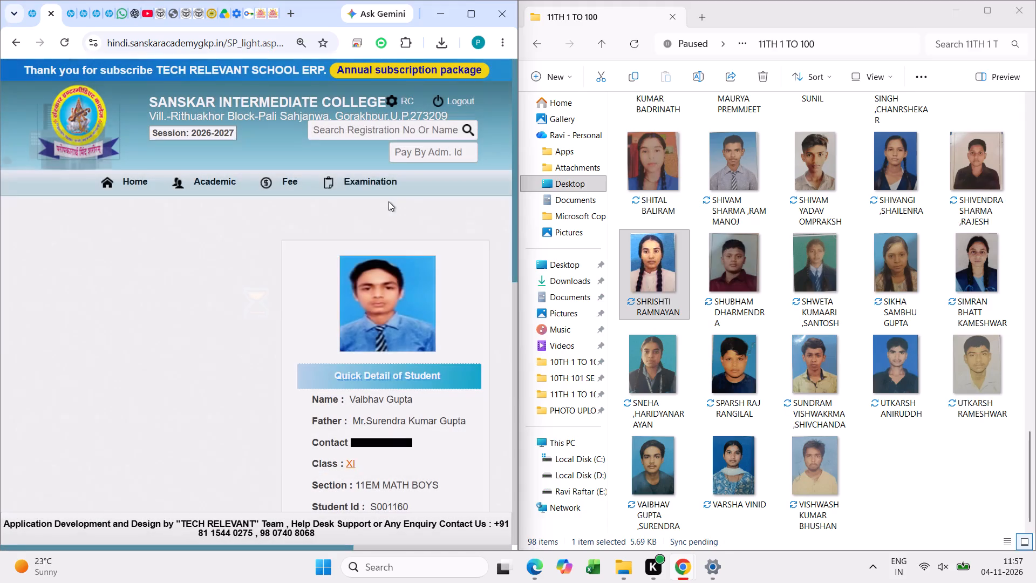
Search the students for VARSHA and open the XI-11 Bio Girls student's profile for editing.
click(399, 132)
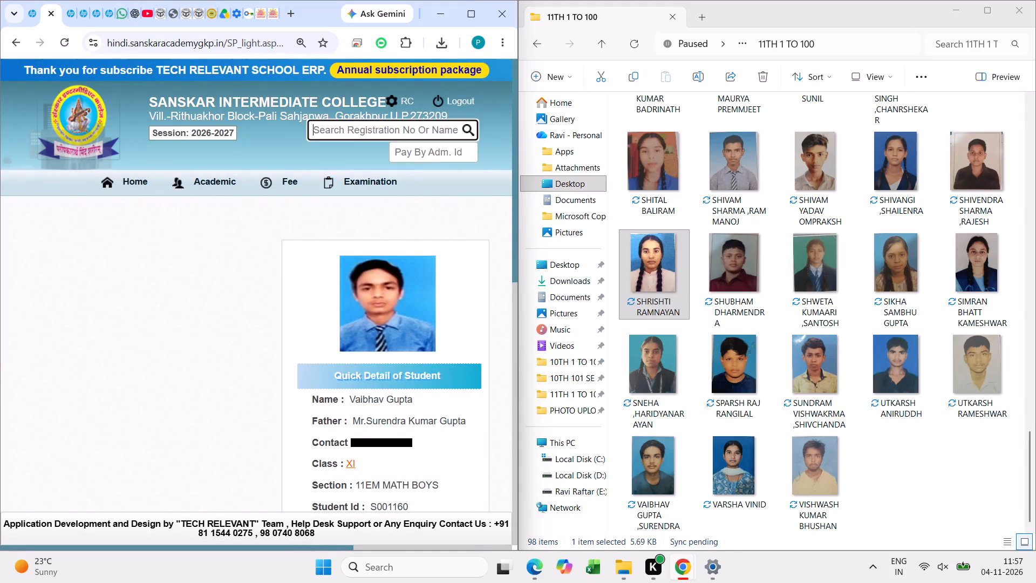
text(VARSHA)
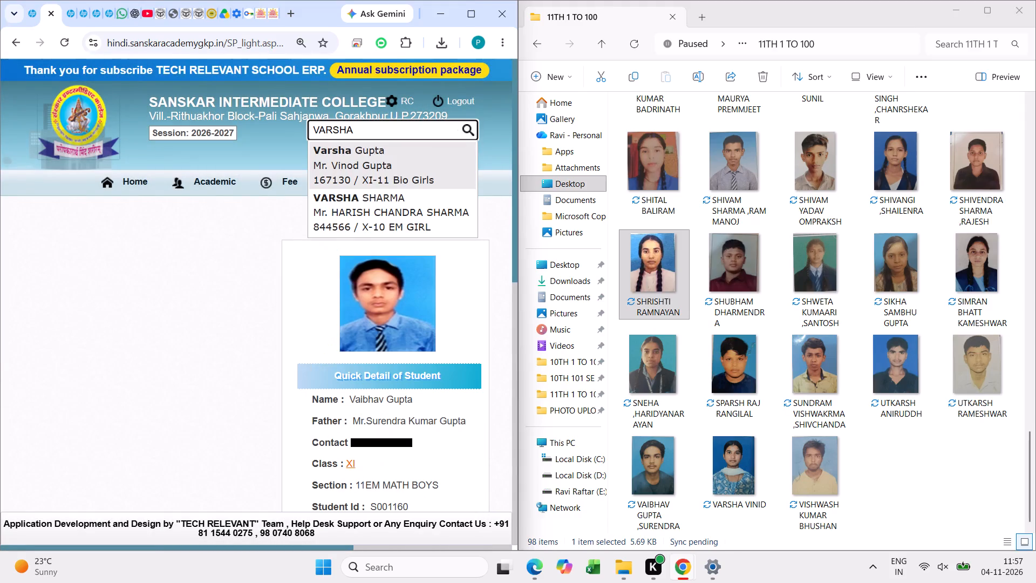
click(406, 156)
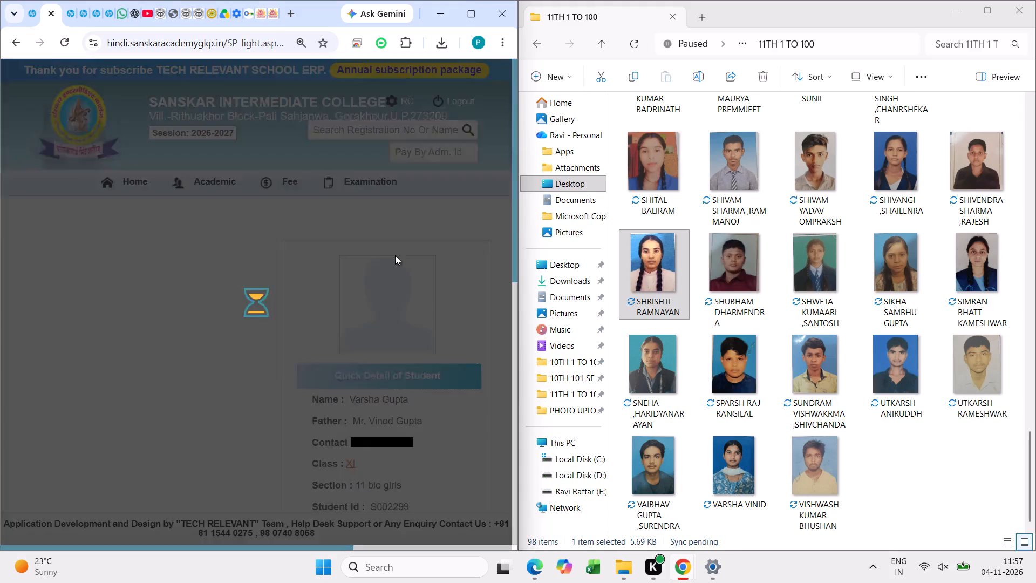
scroll(388, 274, down, 7)
click(410, 276)
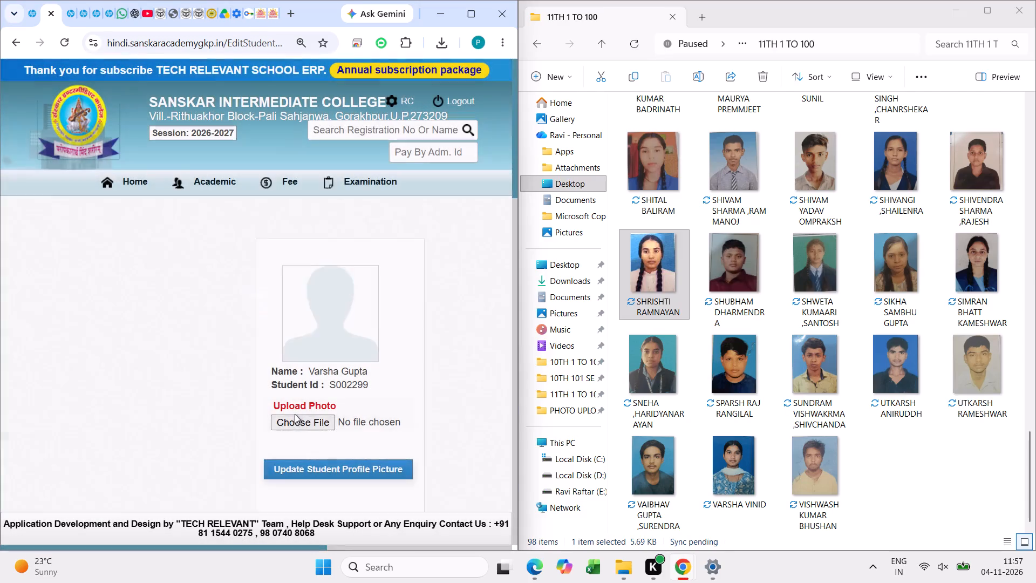
Upload Varsha's photo from the 11TH 1 TO 100 folder and update her profile picture with it.
click(295, 418)
text(VARS)
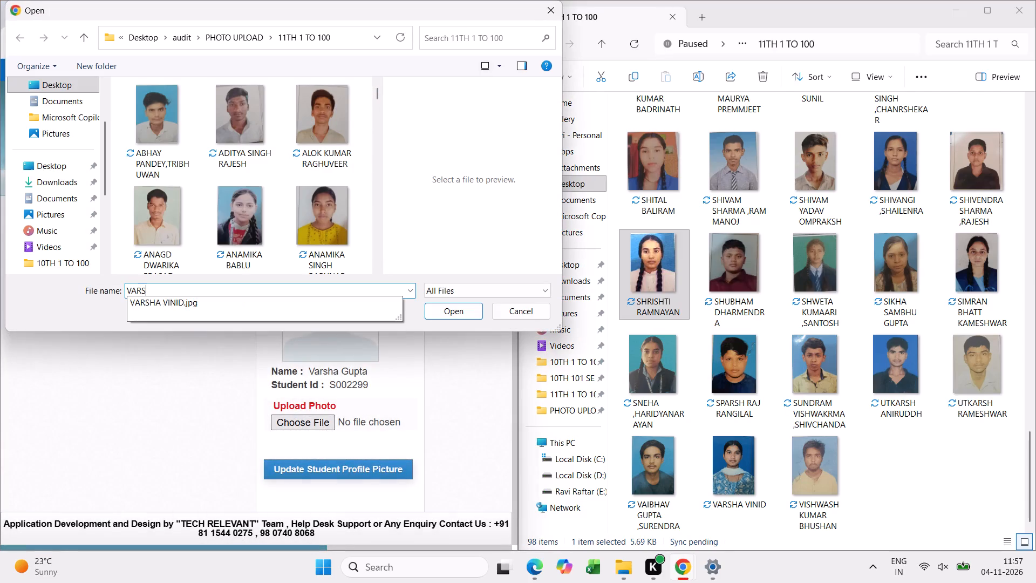
key(Down)
key(Return)
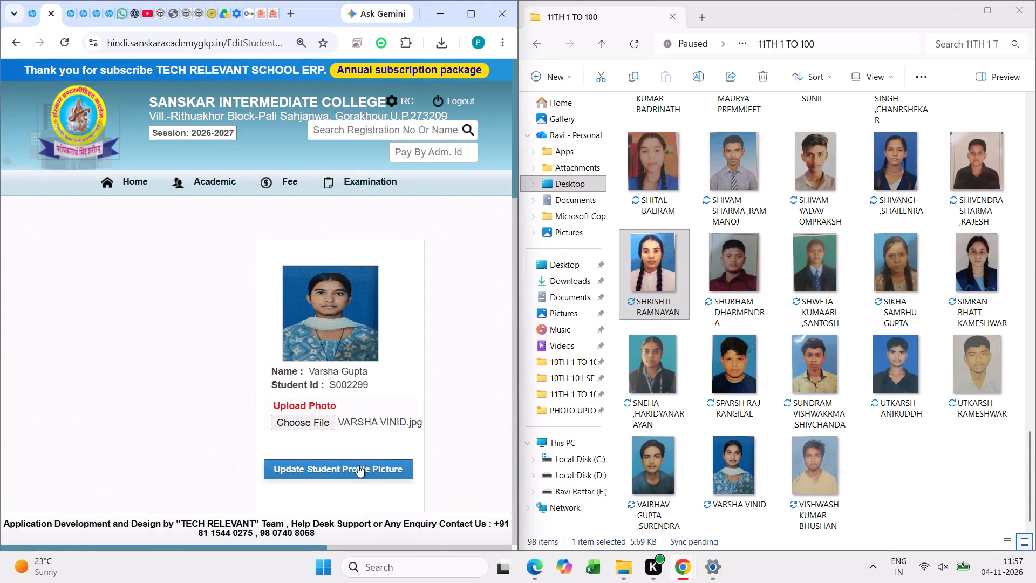
click(358, 465)
double_click(427, 133)
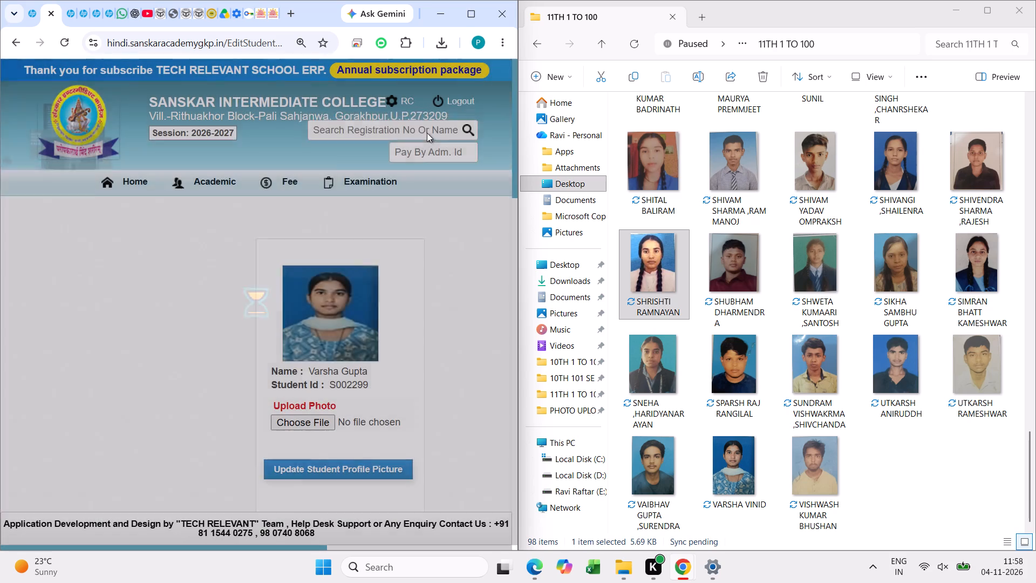
text(VISHWAA)
key(BackSpace)
key(s)
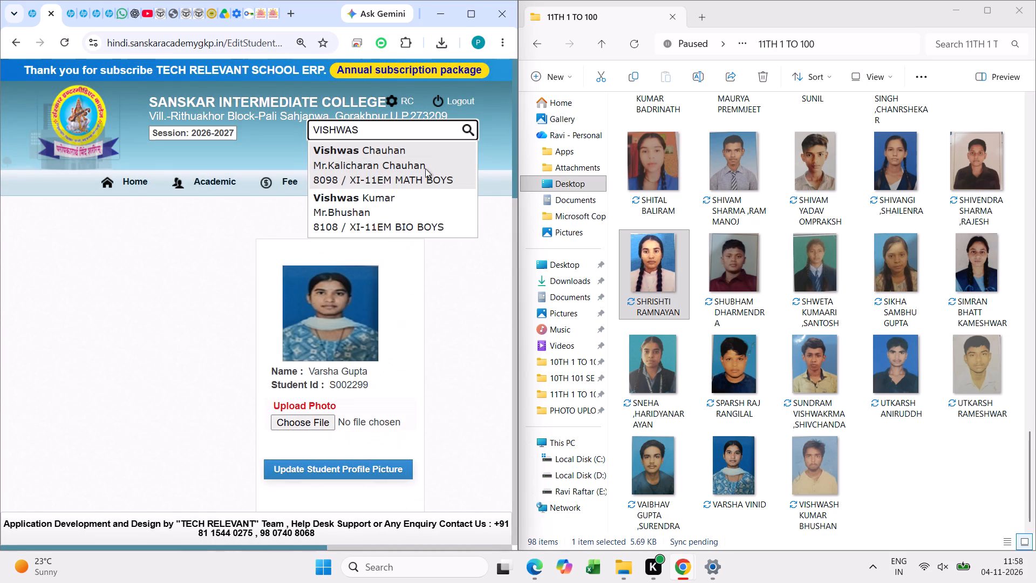
click(415, 209)
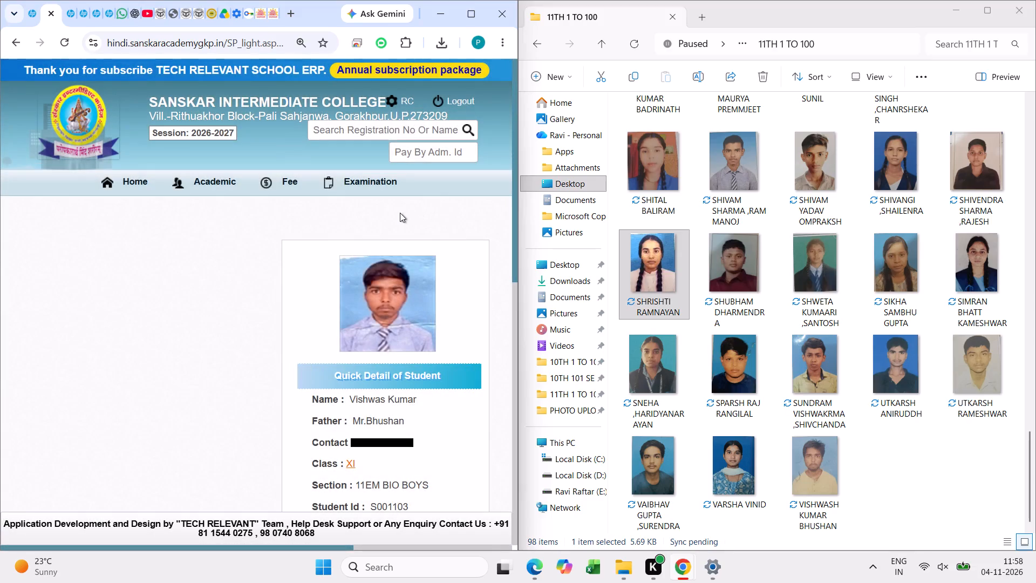
scroll(400, 213, down, 4)
scroll(439, 227, up, 1)
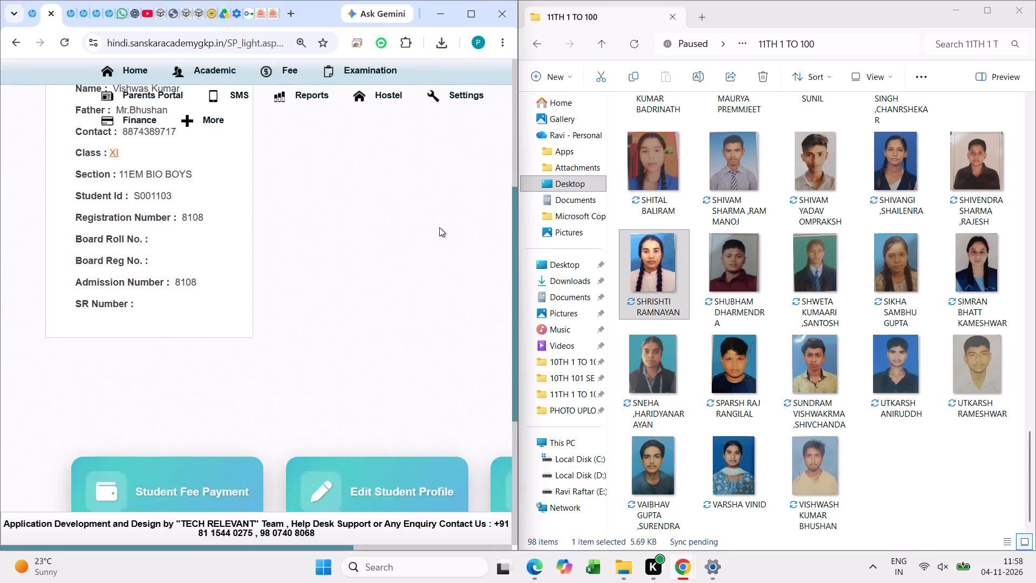
scroll(439, 227, up, 2)
click(427, 226)
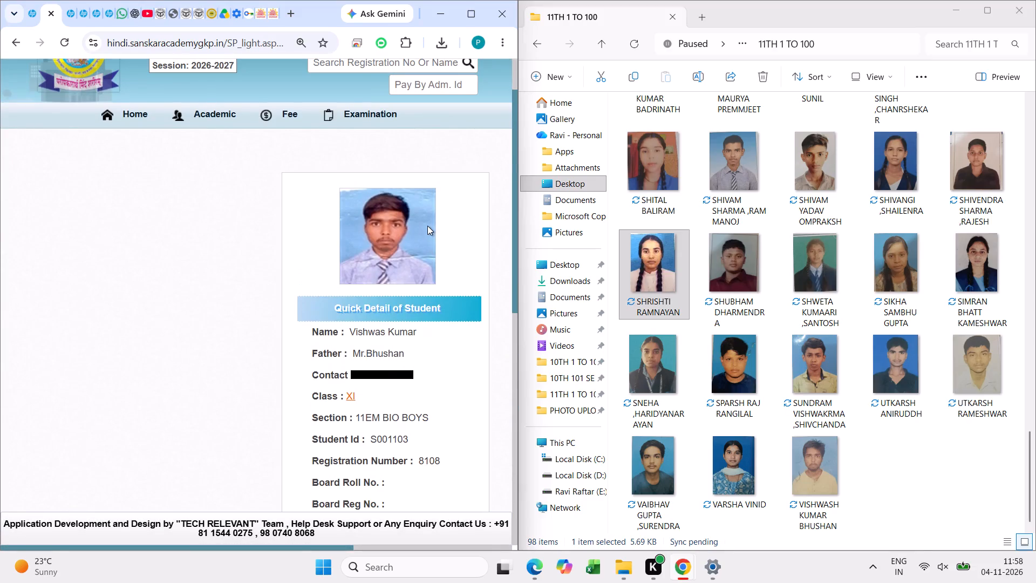
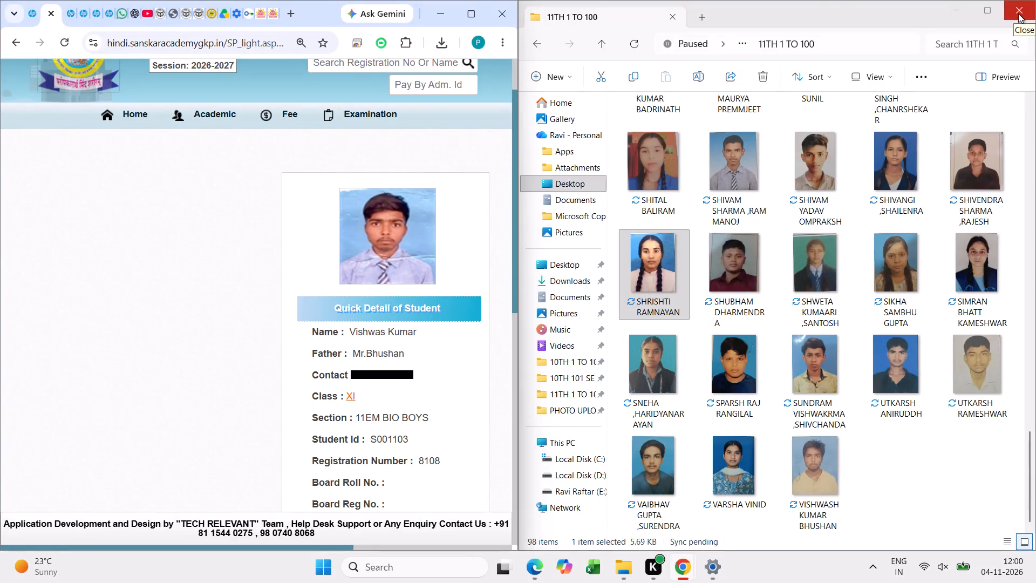
Maximize the browser window and open the Fee page of the Sanskar Intermediate College ERP.
click(466, 16)
scroll(125, 176, up, 1)
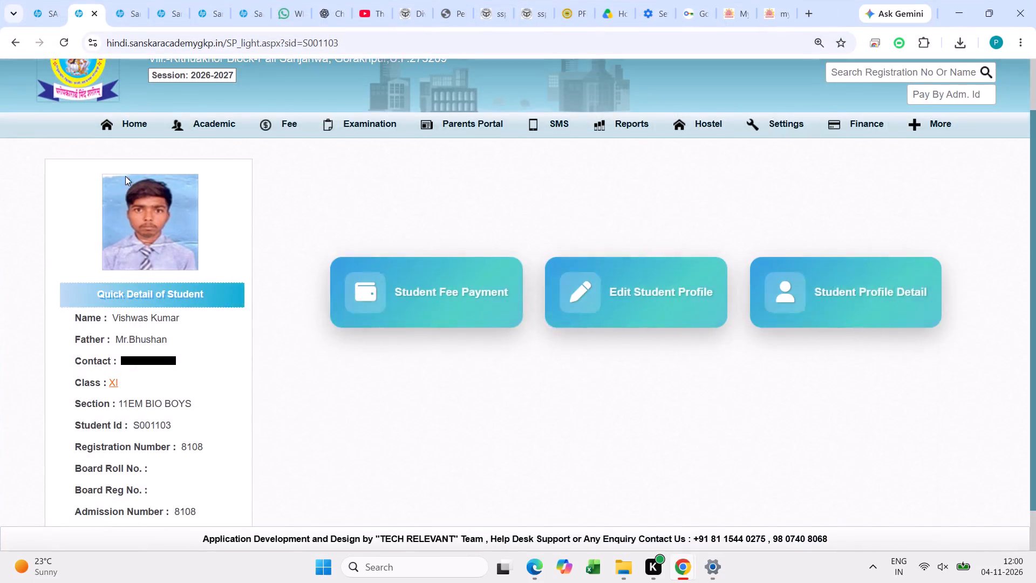
scroll(125, 176, up, 2)
click(115, 12)
scroll(196, 237, up, 3)
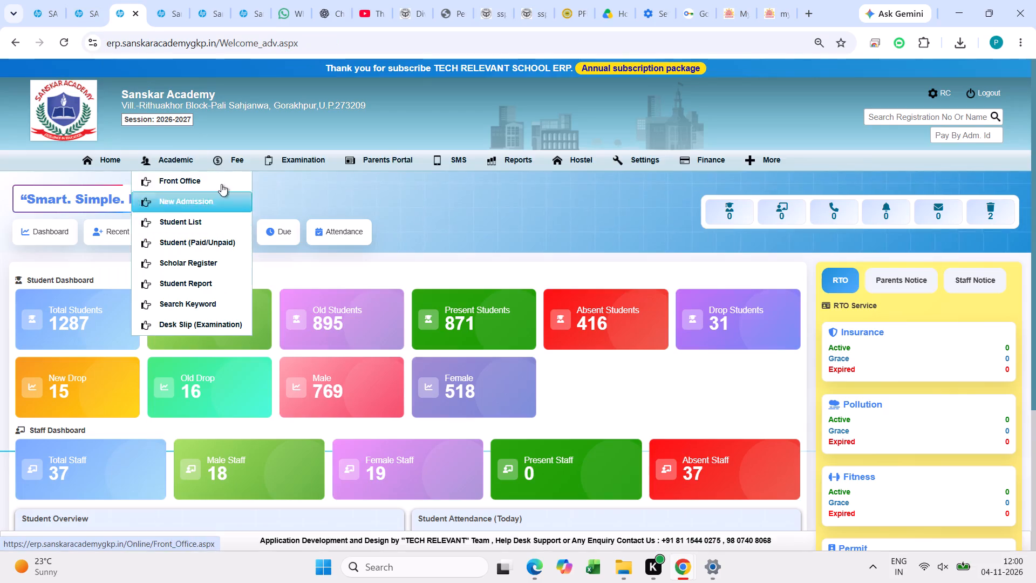
click(74, 1)
scroll(155, 157, up, 3)
click(278, 183)
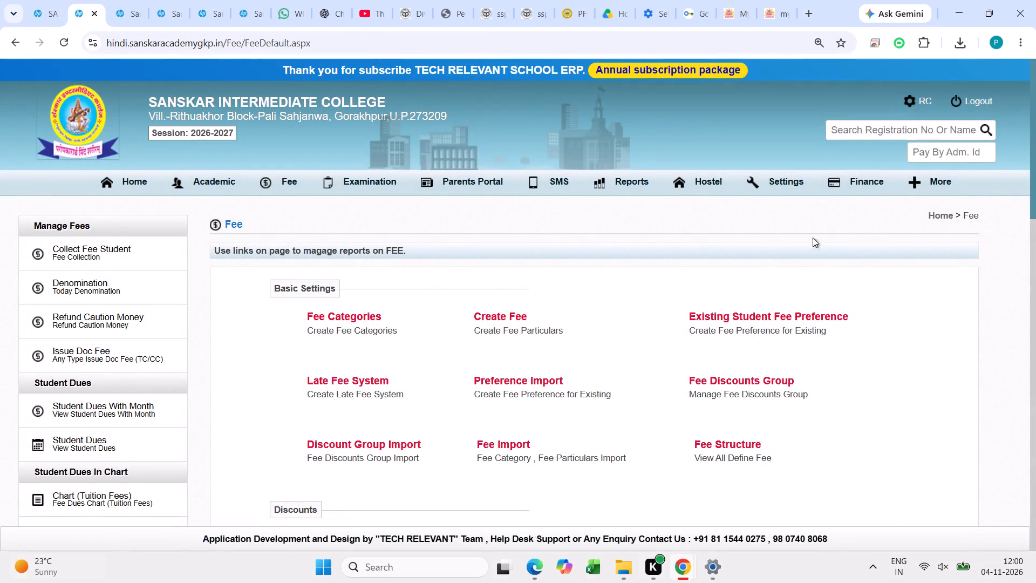
click(837, 124)
text(SACHIN)
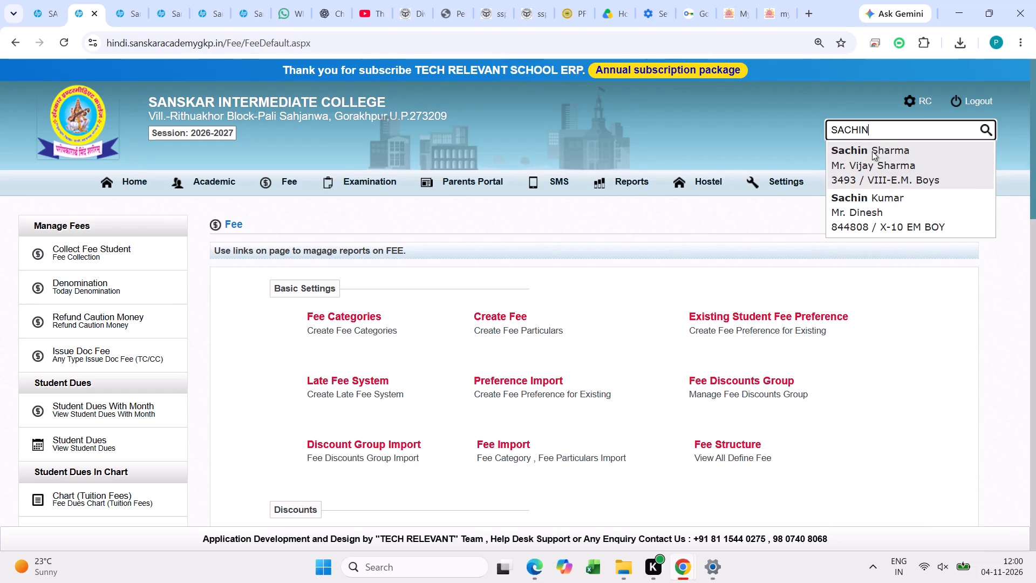
click(892, 203)
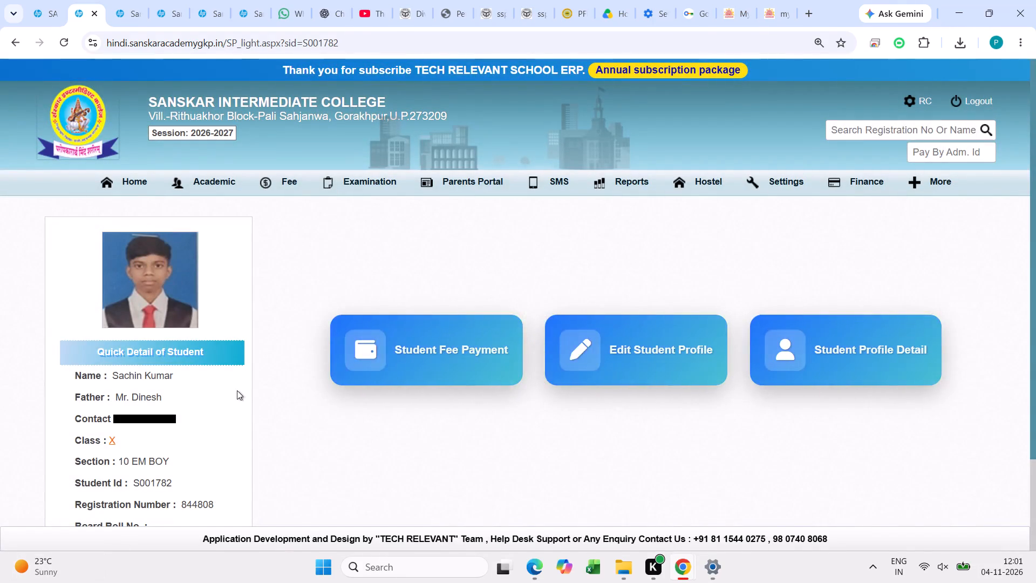
click(424, 340)
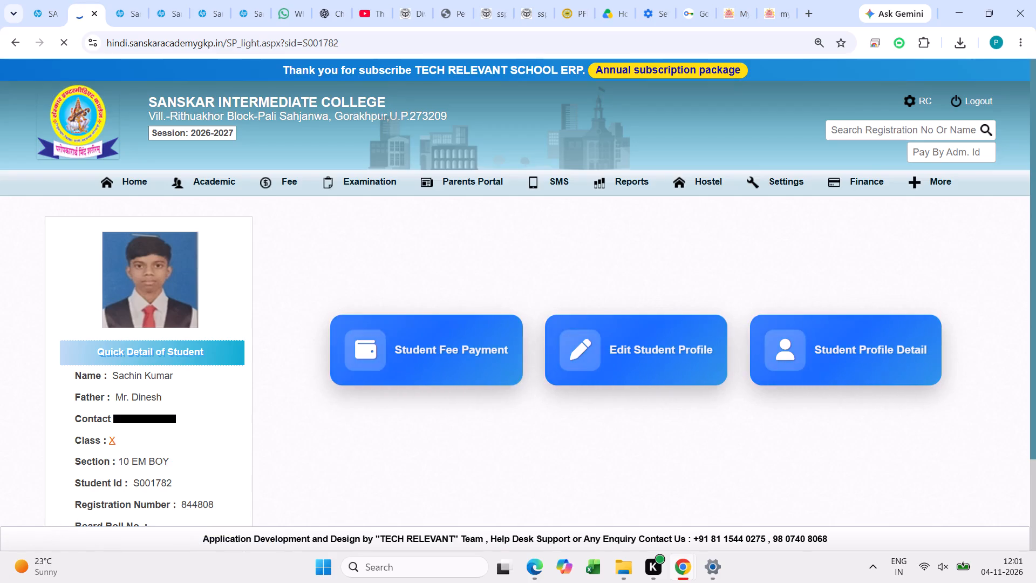
Select Exam Fee - I, the October tuition fee, and the August and September transport fees for payment.
scroll(123, 480, down, 5)
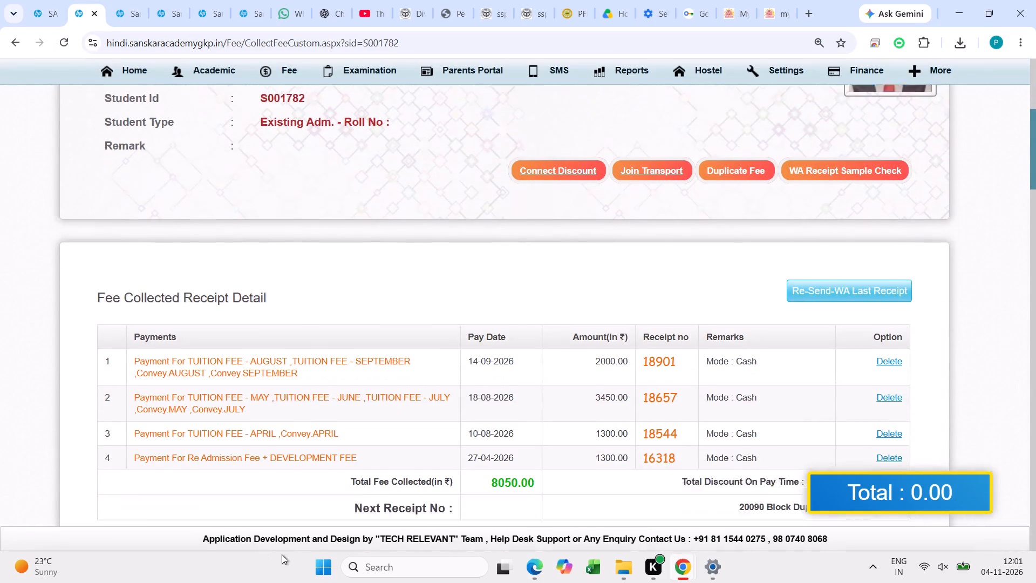
scroll(282, 554, down, 6)
scroll(297, 465, down, 3)
scroll(299, 461, up, 1)
scroll(351, 421, down, 1)
scroll(448, 342, up, 1)
scroll(448, 342, down, 1)
scroll(448, 342, up, 3)
scroll(460, 338, down, 4)
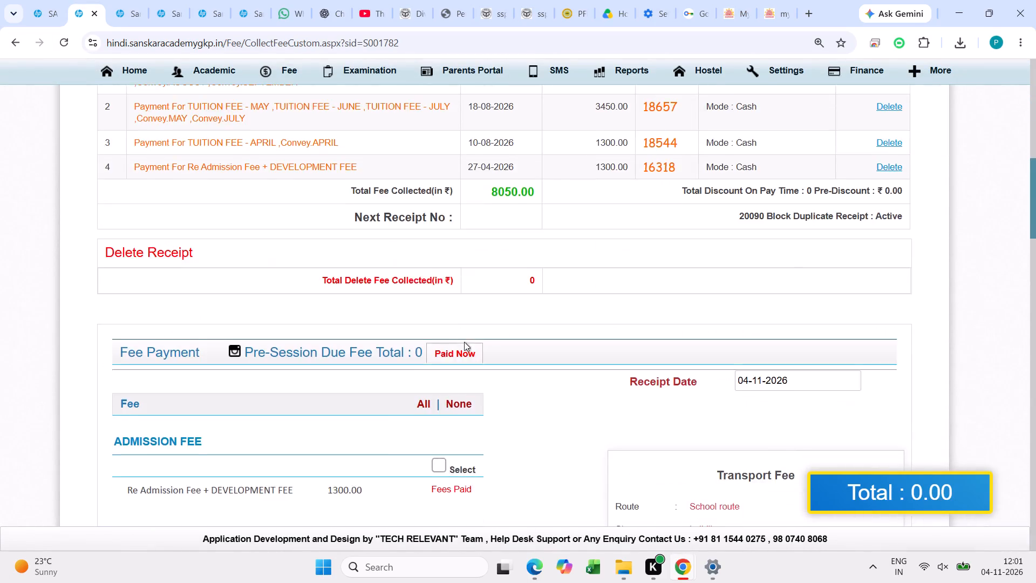
scroll(464, 342, down, 7)
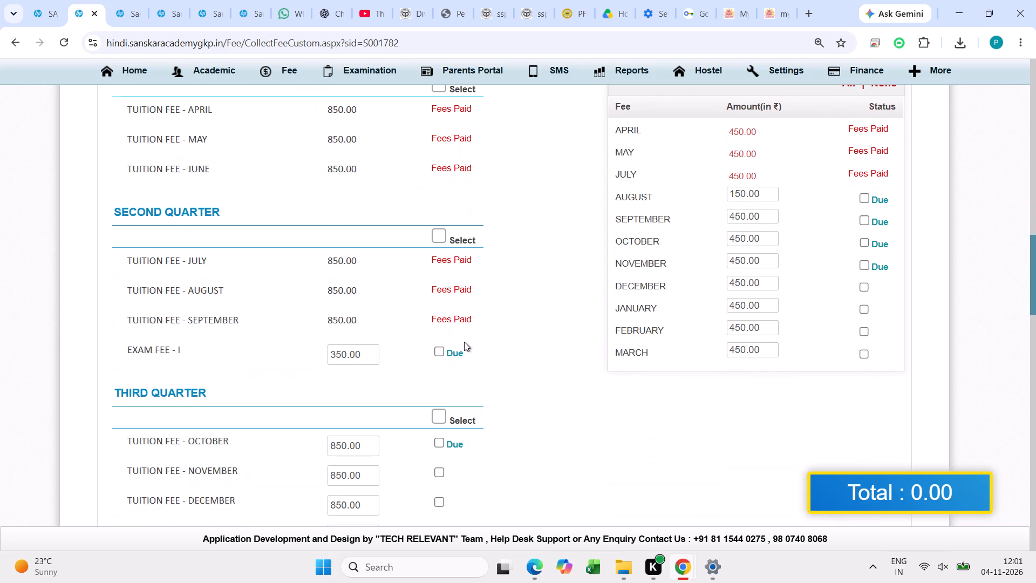
click(439, 442)
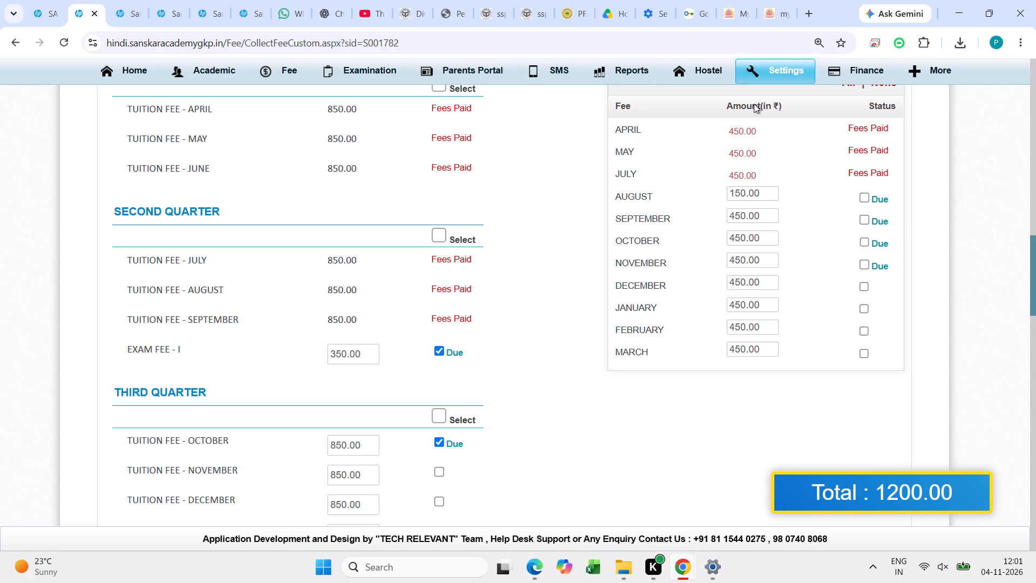
click(863, 193)
click(865, 215)
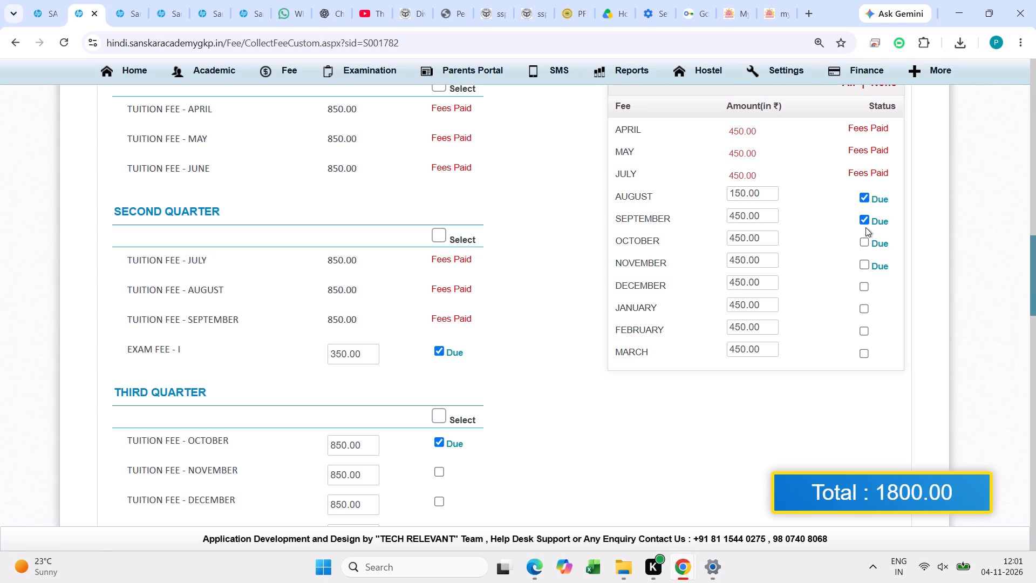
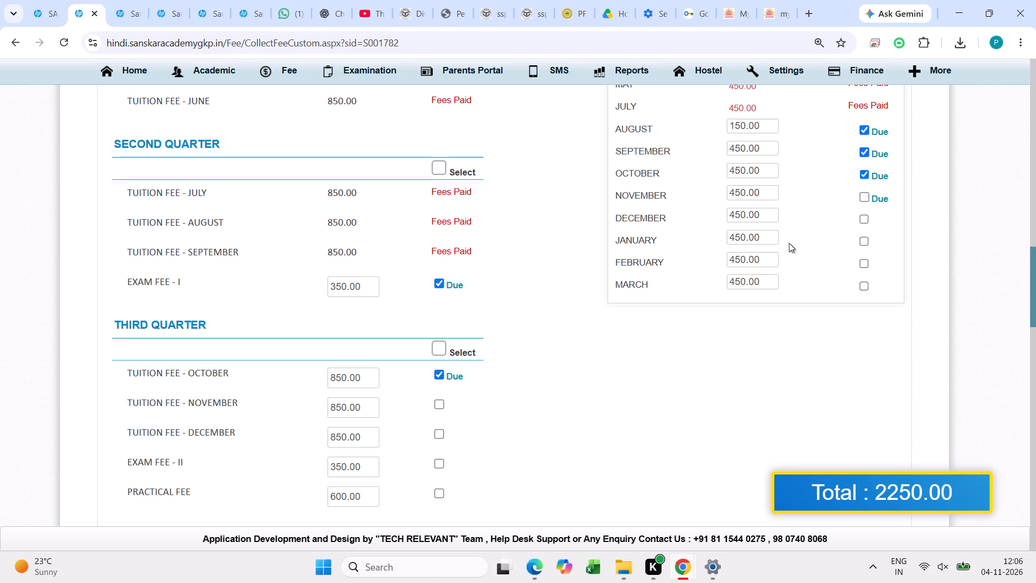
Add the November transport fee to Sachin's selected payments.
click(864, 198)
Search by Sachin's registration number on the Fee Submission page and reload the matching X-10 EM BOY student's fee page.
scroll(861, 207, up, 2)
scroll(861, 207, down, 1)
scroll(861, 207, up, 1)
scroll(861, 207, down, 1)
scroll(861, 207, up, 1)
scroll(861, 207, down, 1)
scroll(861, 208, up, 6)
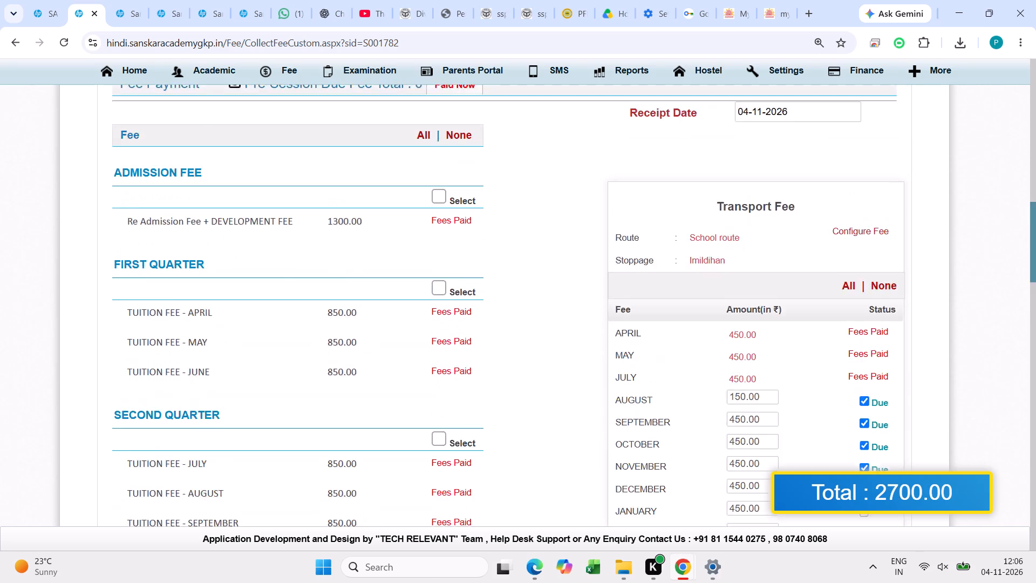
scroll(861, 212, up, 8)
scroll(748, 157, up, 2)
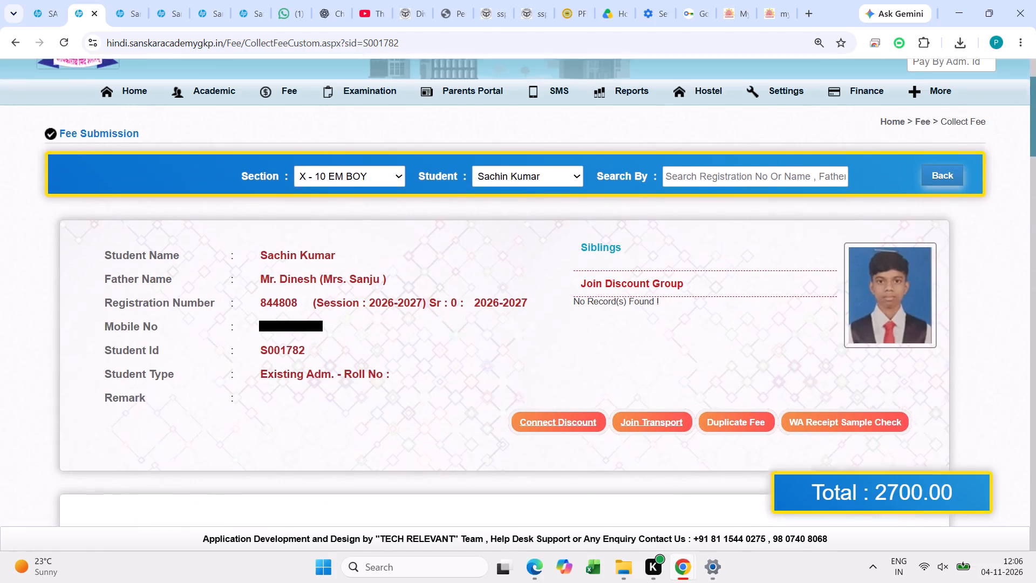
click(727, 260)
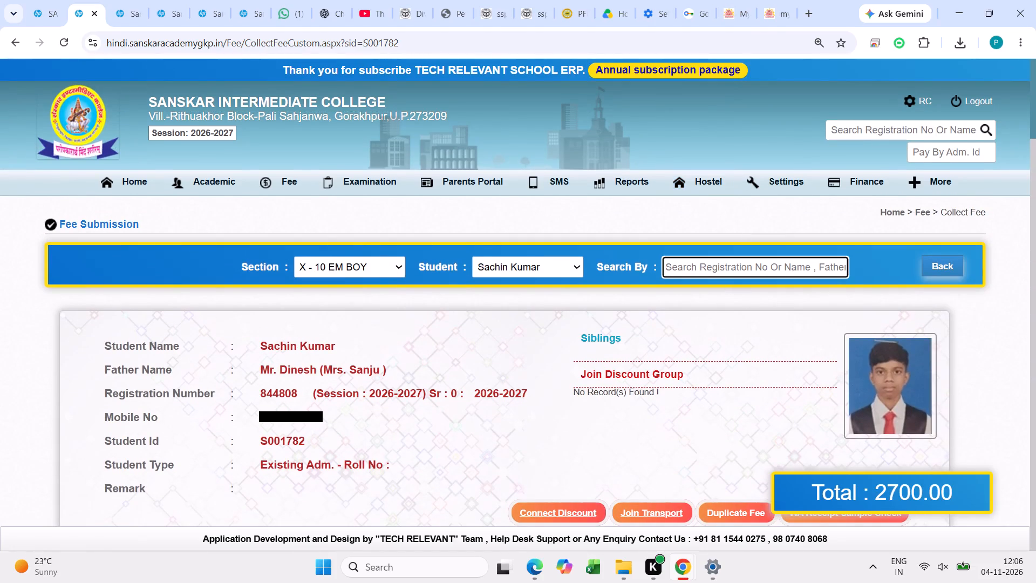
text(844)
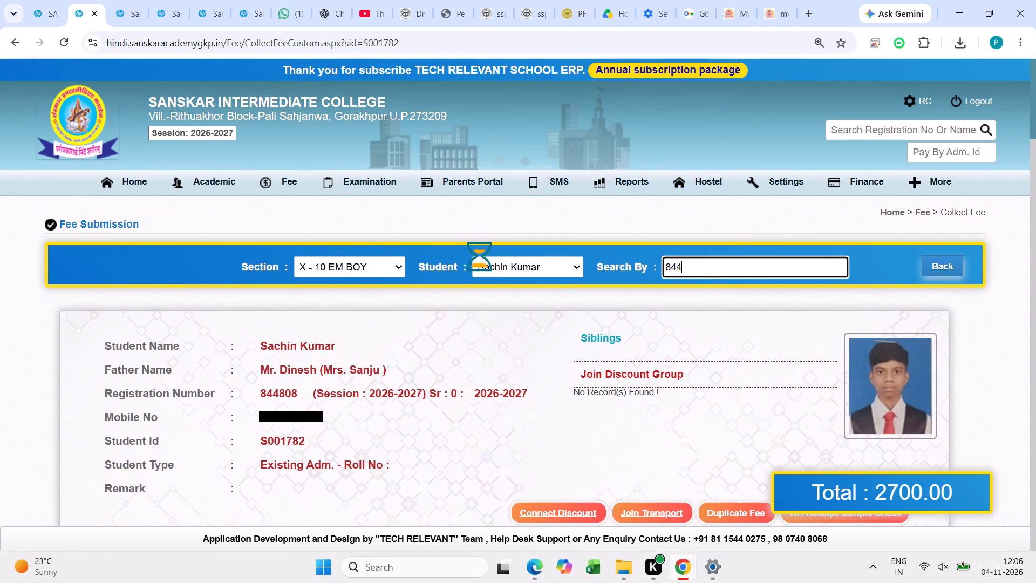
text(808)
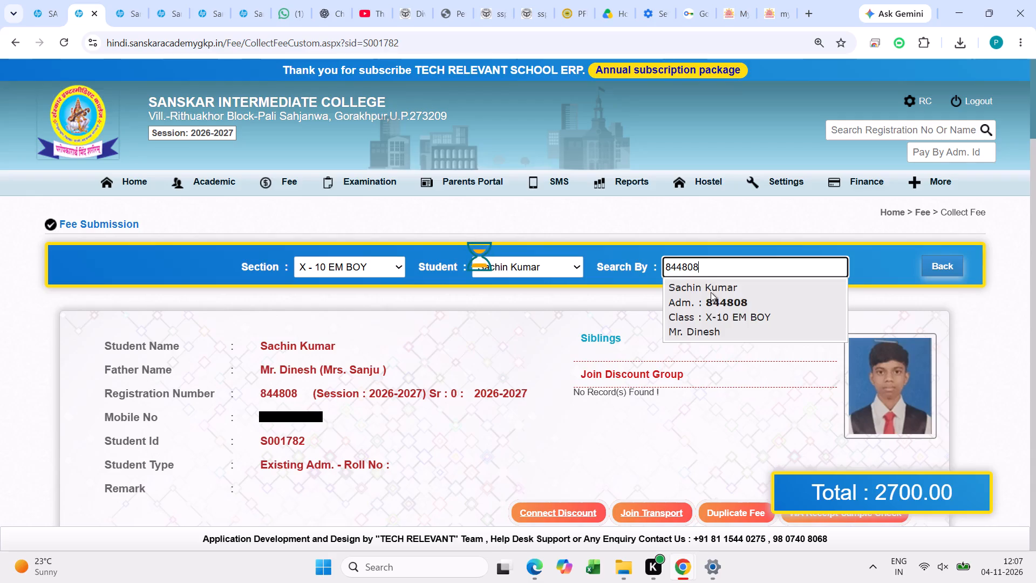
click(711, 292)
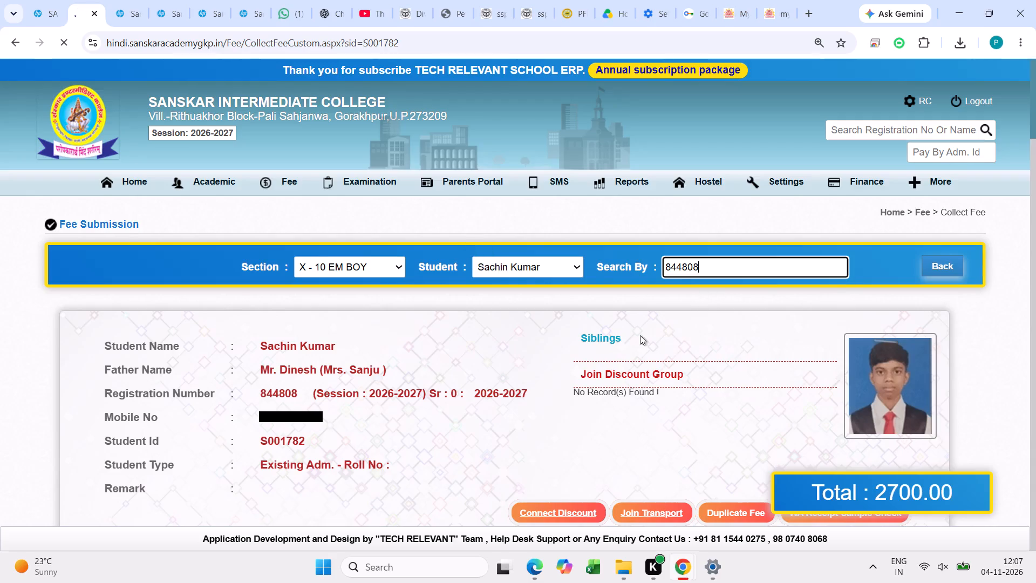
Select Exam Fee - I and the October tuition fee for payment on the reloaded fee page.
scroll(517, 375, down, 16)
scroll(482, 366, up, 1)
scroll(482, 366, down, 2)
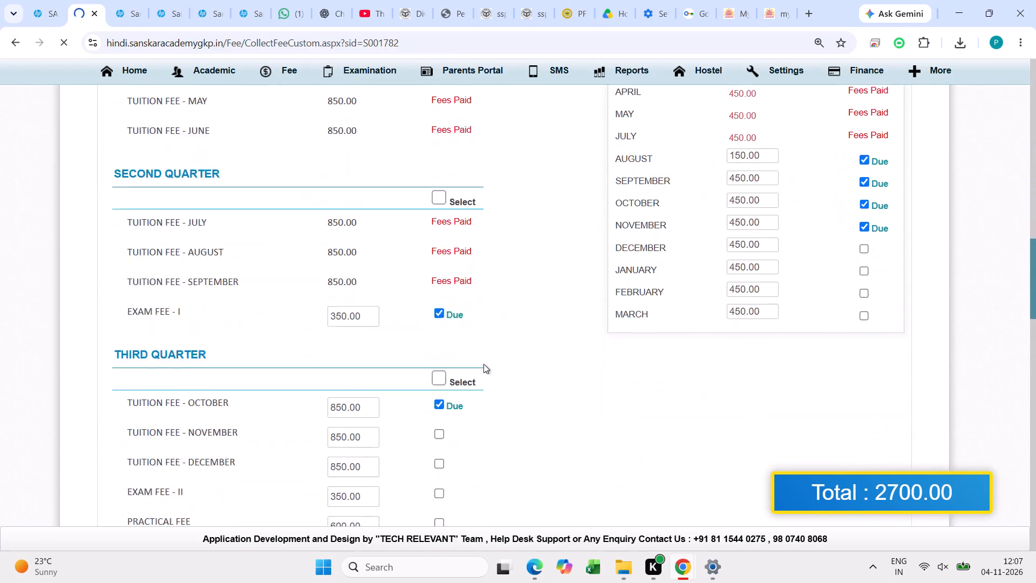
scroll(485, 359, up, 1)
scroll(485, 359, down, 13)
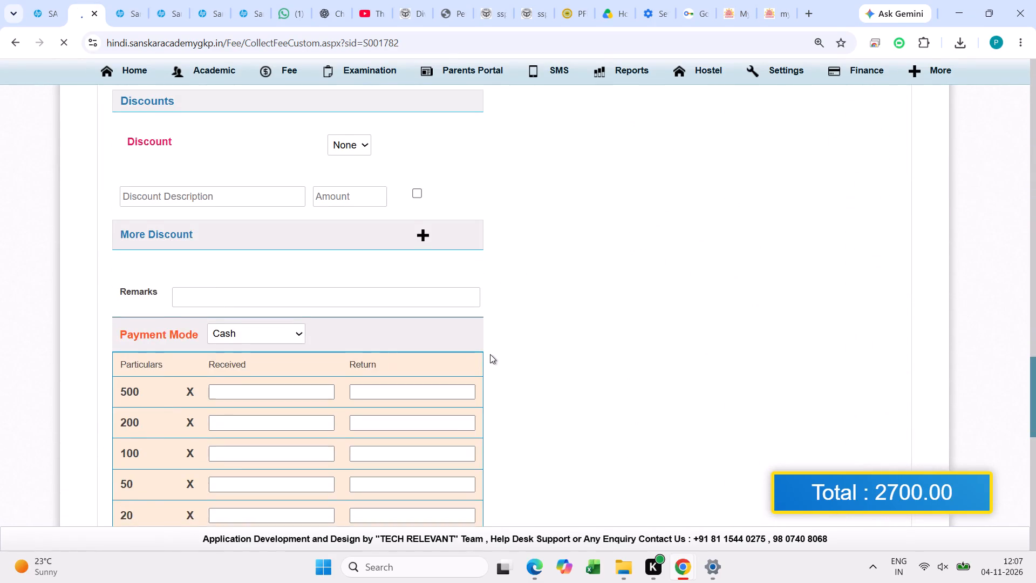
scroll(490, 354, down, 4)
scroll(492, 352, up, 1)
scroll(492, 352, down, 3)
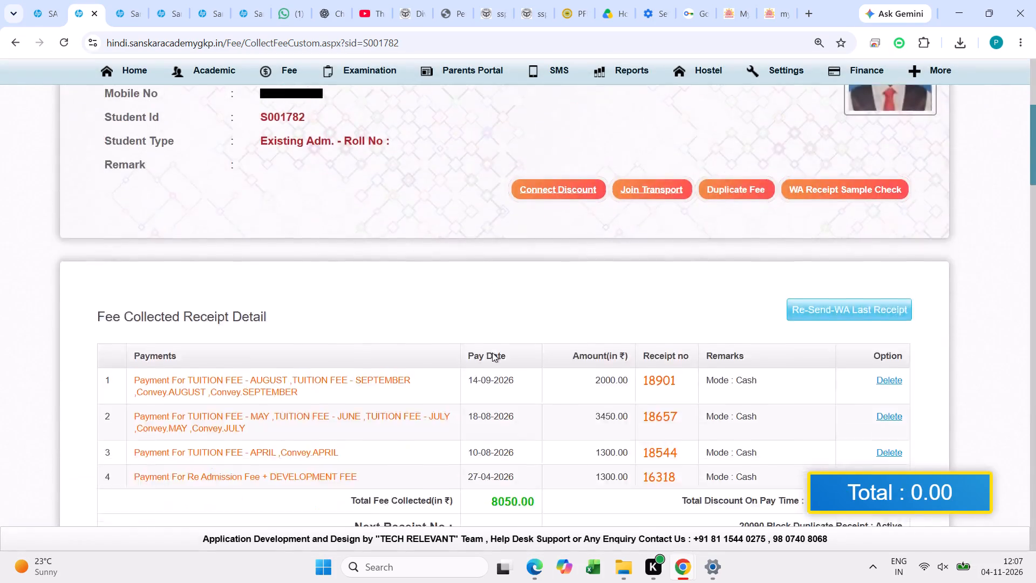
scroll(492, 352, down, 2)
scroll(492, 352, up, 1)
scroll(492, 352, down, 11)
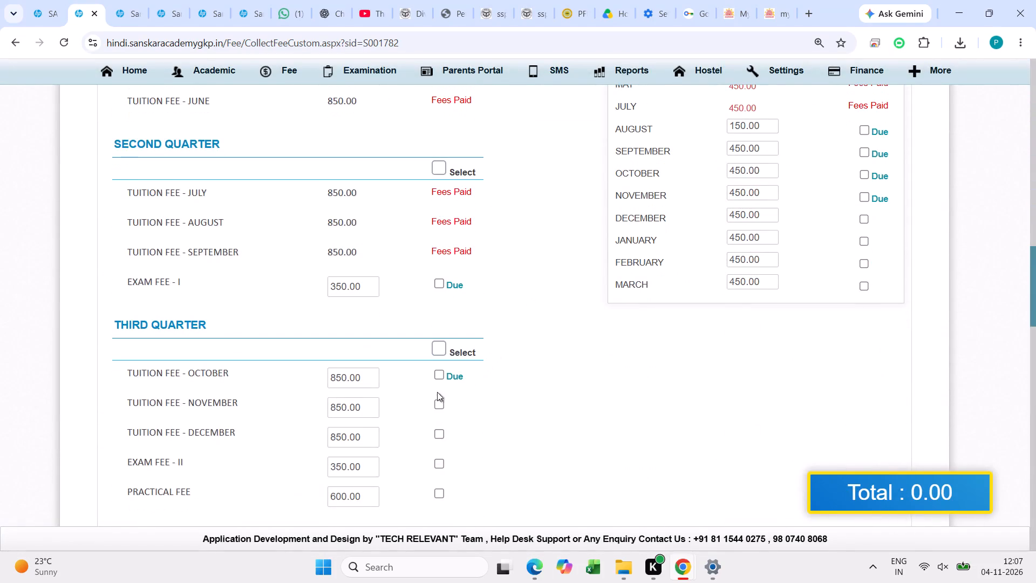
click(437, 371)
Select the August, September, October and November transport fees for payment.
scroll(677, 299, up, 1)
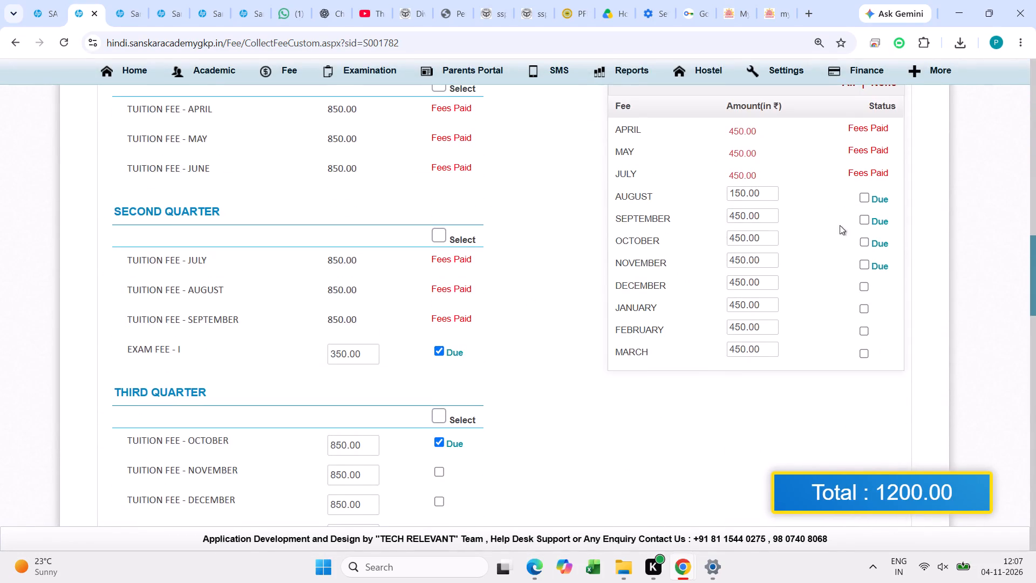
click(862, 200)
click(861, 212)
click(861, 216)
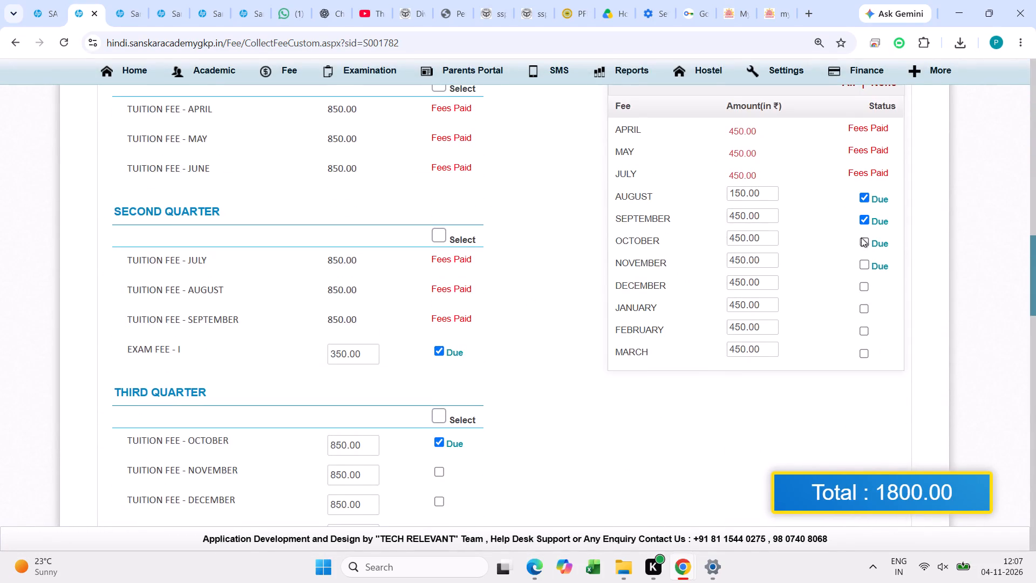
click(862, 240)
click(872, 262)
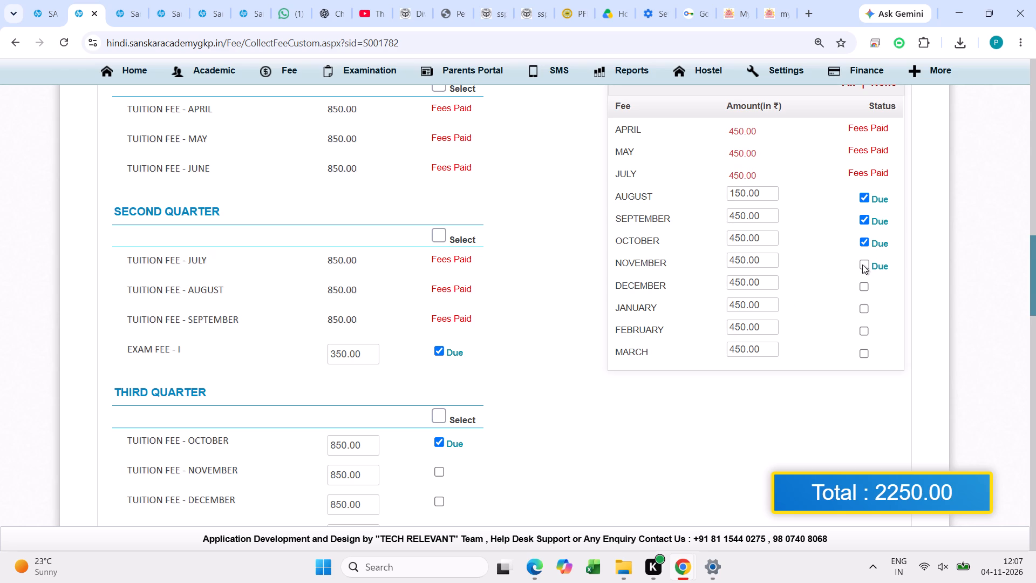
click(862, 265)
Set the amount to 2500 with Cash as the payment mode and submit the payment.
scroll(580, 331, down, 5)
scroll(509, 360, up, 1)
scroll(498, 361, down, 3)
scroll(486, 365, up, 1)
scroll(485, 365, down, 9)
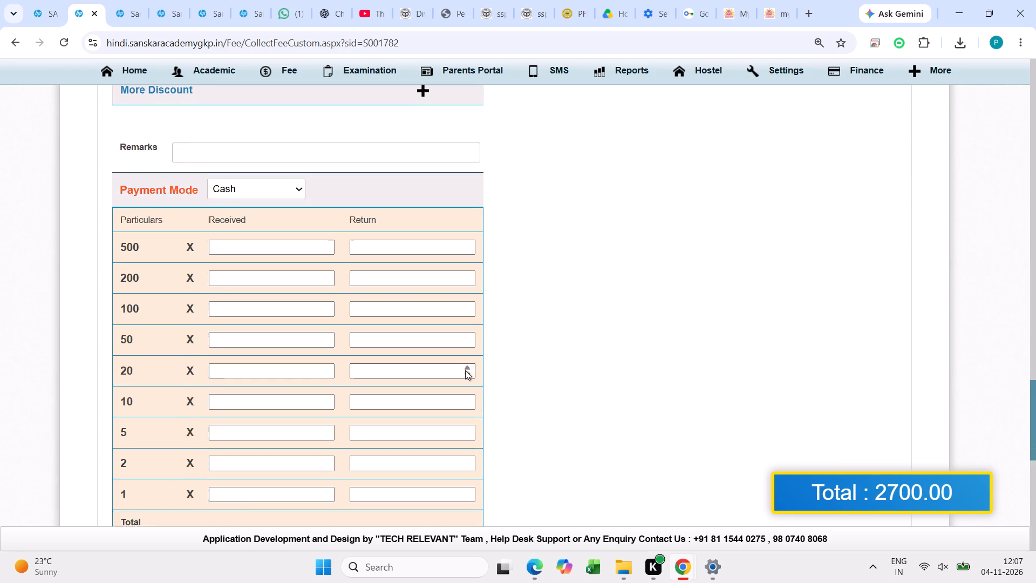
scroll(465, 370, down, 2)
drag(472, 442, 401, 430)
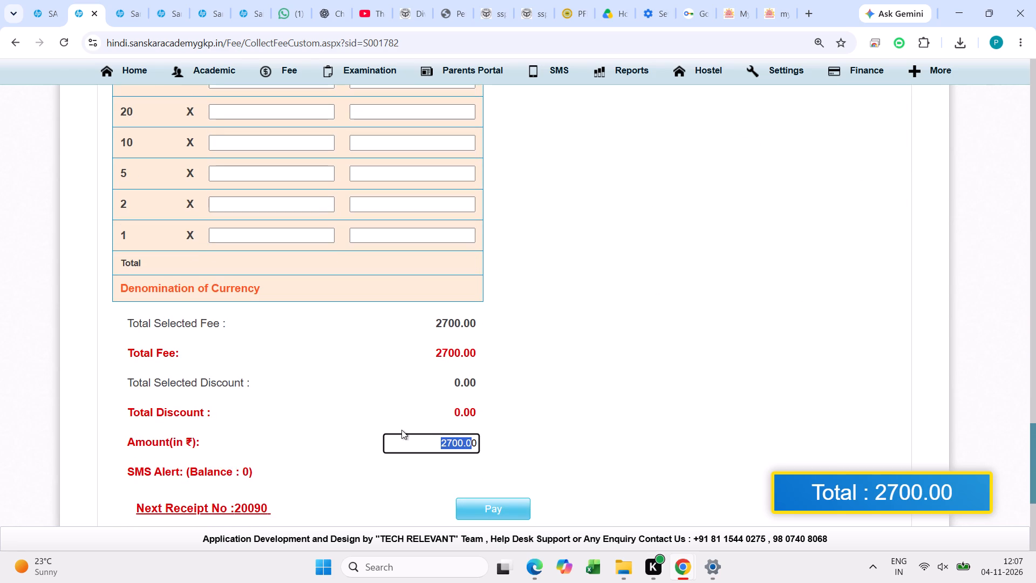
drag(401, 430, 400, 430)
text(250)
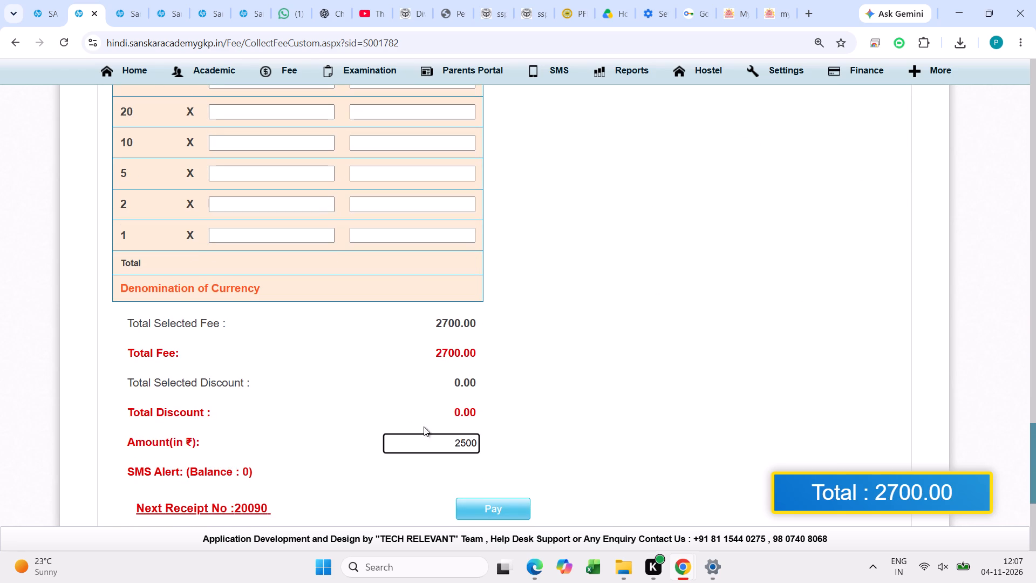
click(635, 416)
click(512, 513)
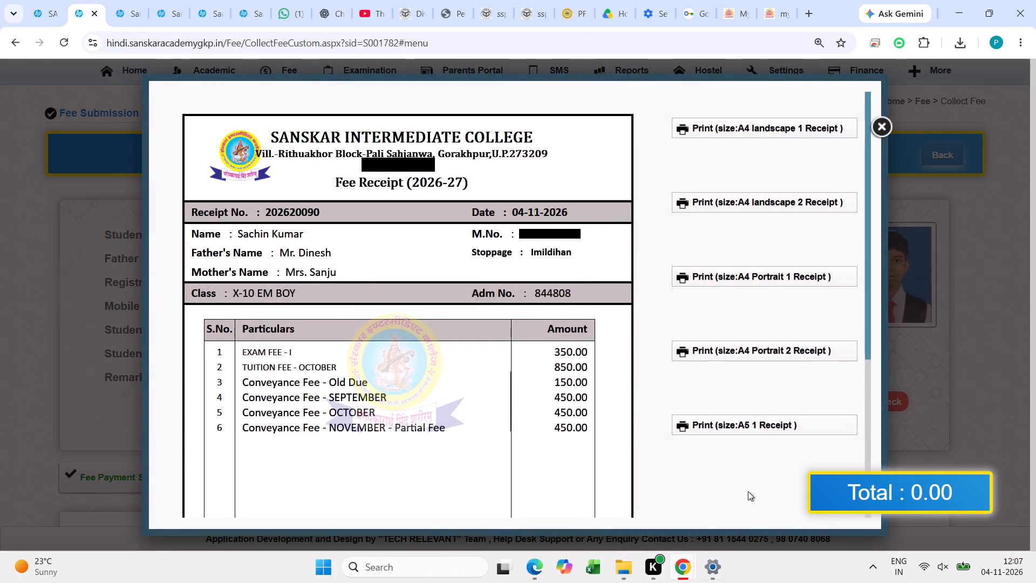
Print one copy of the fee receipt in the A4 landscape 2-receipt format on the EPSON M1050 Series printer.
click(786, 205)
scroll(783, 212, down, 6)
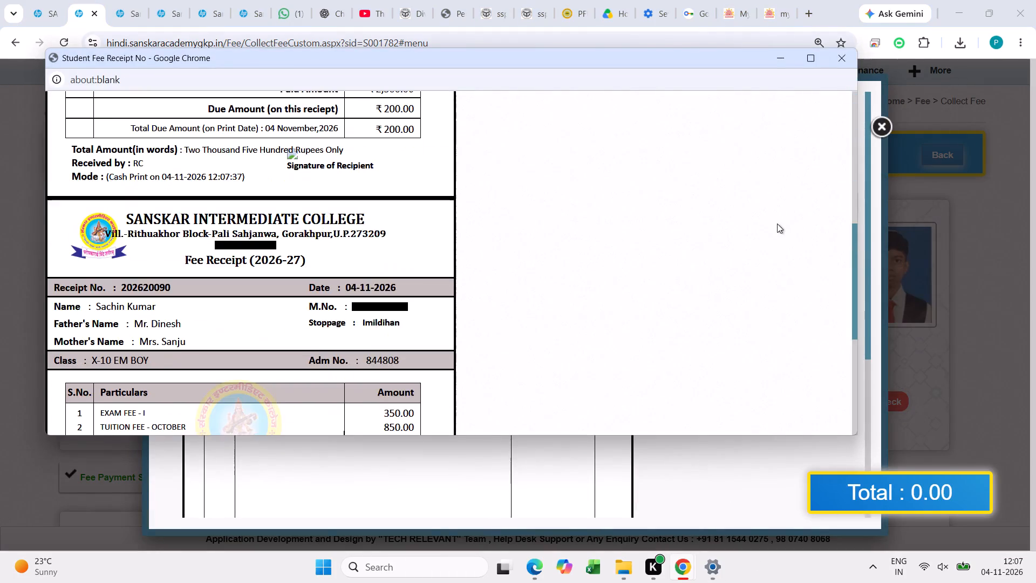
scroll(773, 227, up, 1)
scroll(768, 232, down, 3)
click(692, 394)
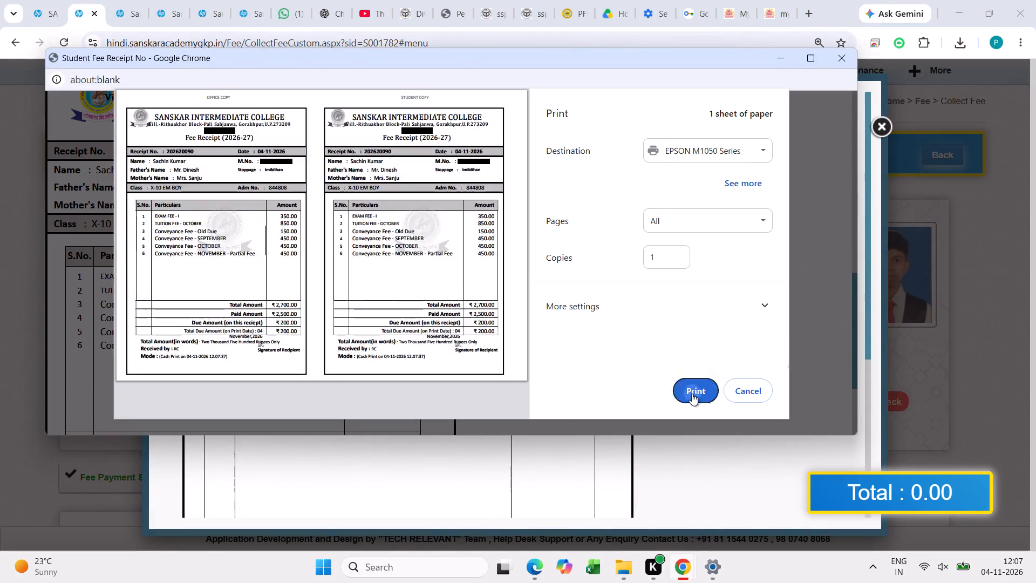
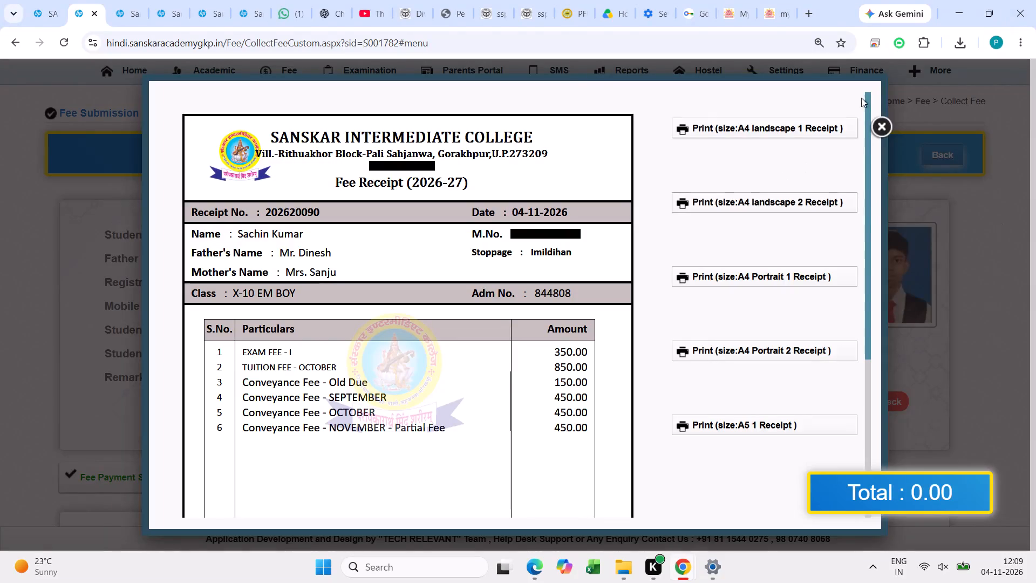
click(884, 125)
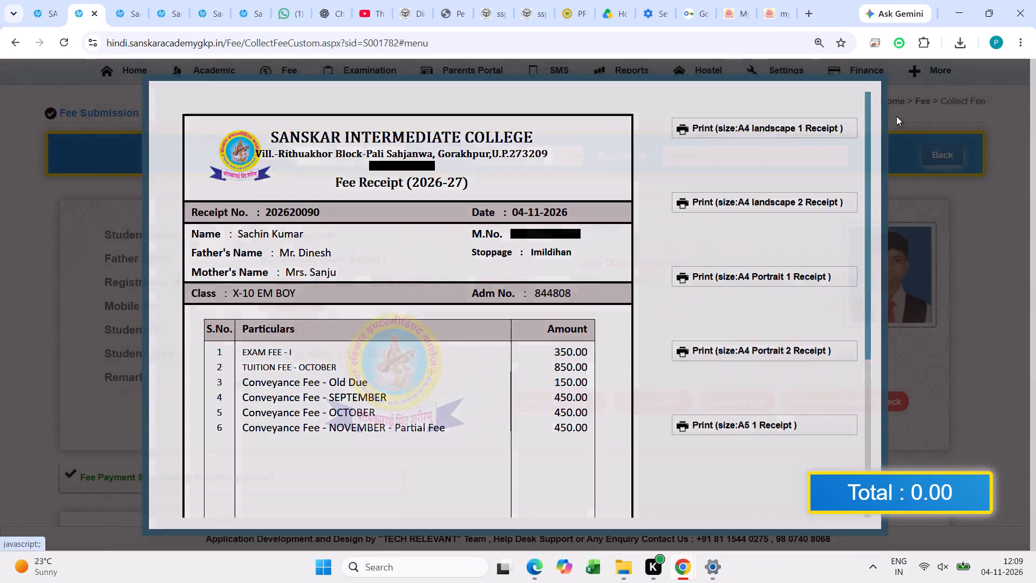
scroll(902, 107, up, 1)
scroll(902, 107, down, 1)
scroll(902, 107, up, 6)
click(892, 132)
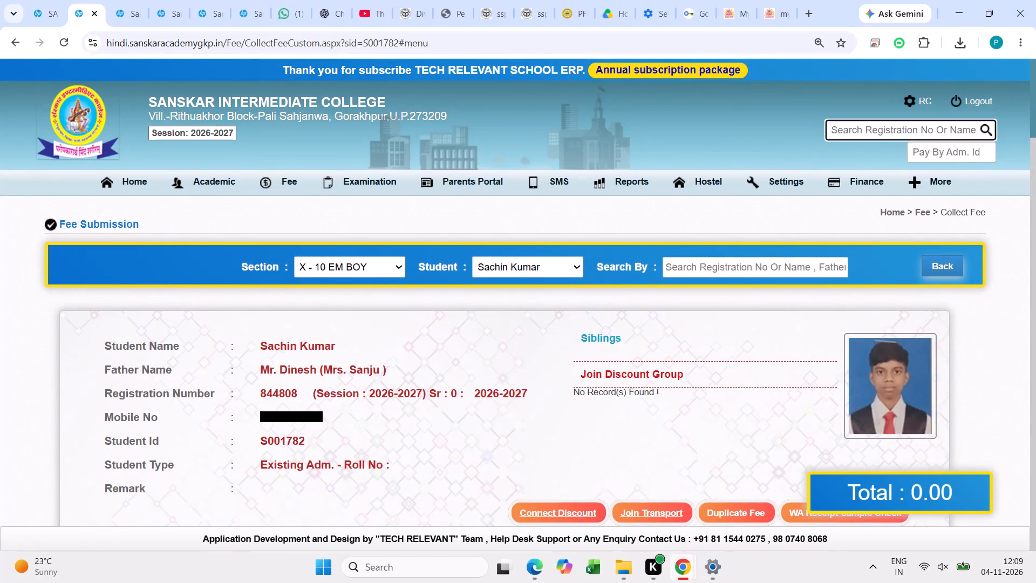
text(MD)
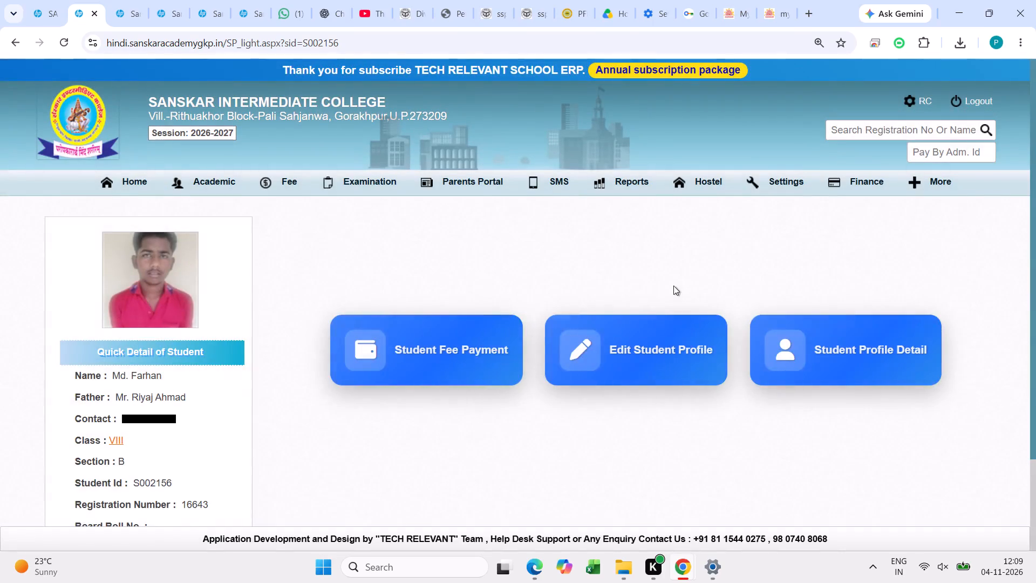
Examine Farhan's student profile and the parent details on his edit page.
click(859, 347)
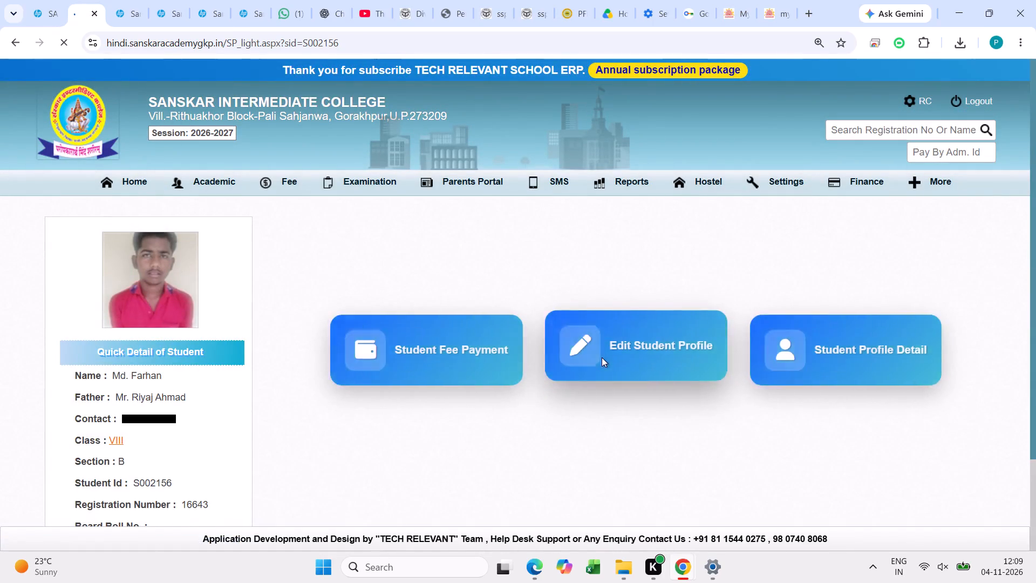
scroll(554, 320, down, 2)
scroll(554, 319, up, 1)
scroll(554, 319, down, 1)
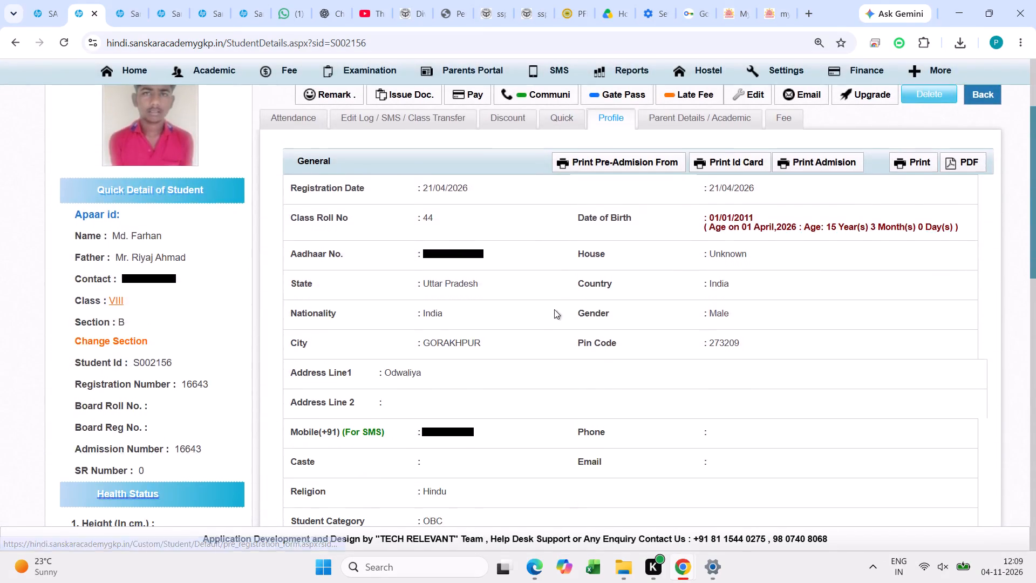
Examine Farhan's student profile, from the general details down to the previous school and login sections.
scroll(554, 309, down, 4)
scroll(558, 309, up, 1)
scroll(558, 309, down, 9)
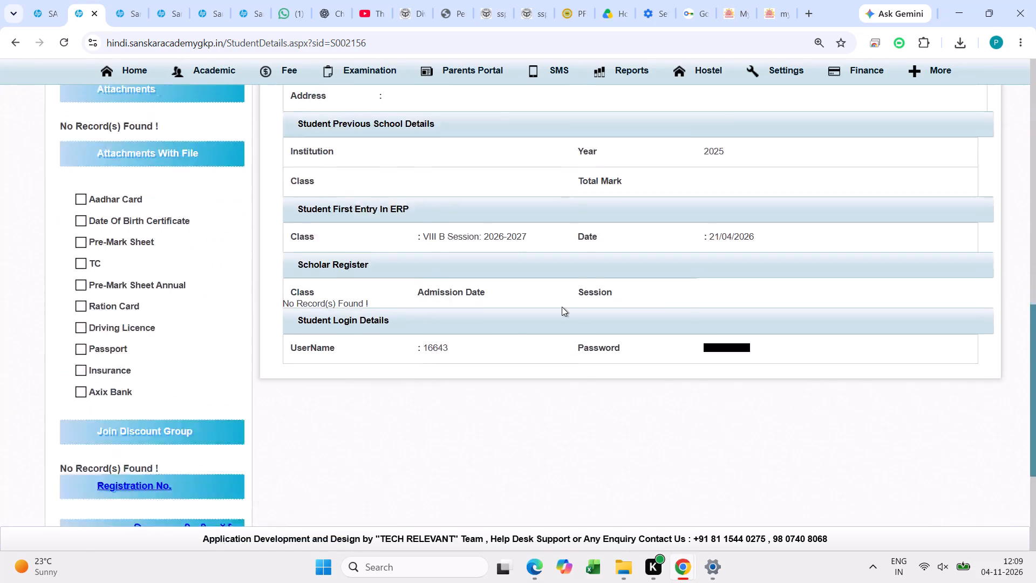
scroll(562, 307, up, 7)
scroll(562, 307, down, 1)
scroll(566, 302, up, 4)
scroll(572, 293, down, 1)
scroll(572, 293, up, 3)
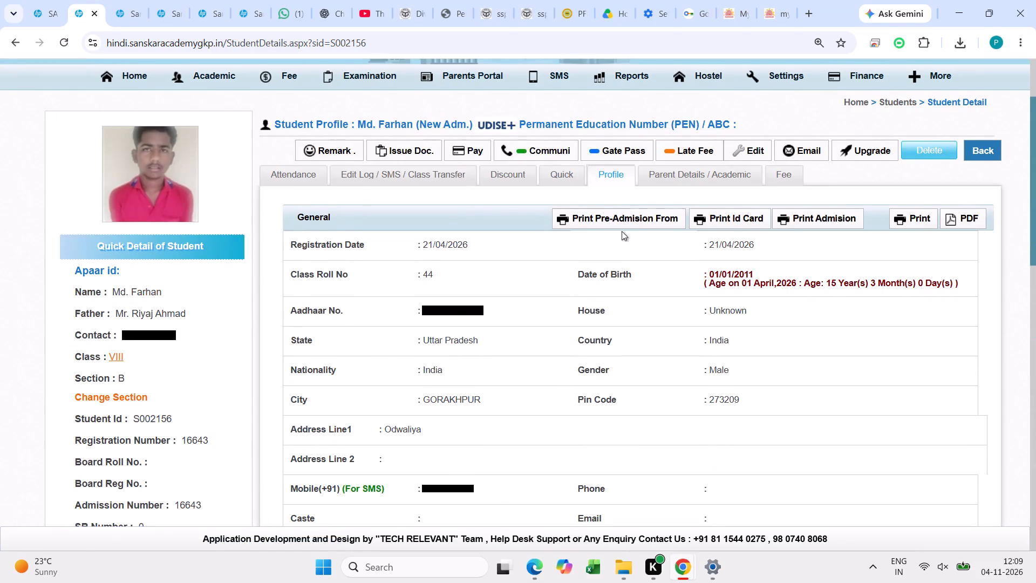
Open Farhan's record for editing and examine the personal and contact details.
click(741, 143)
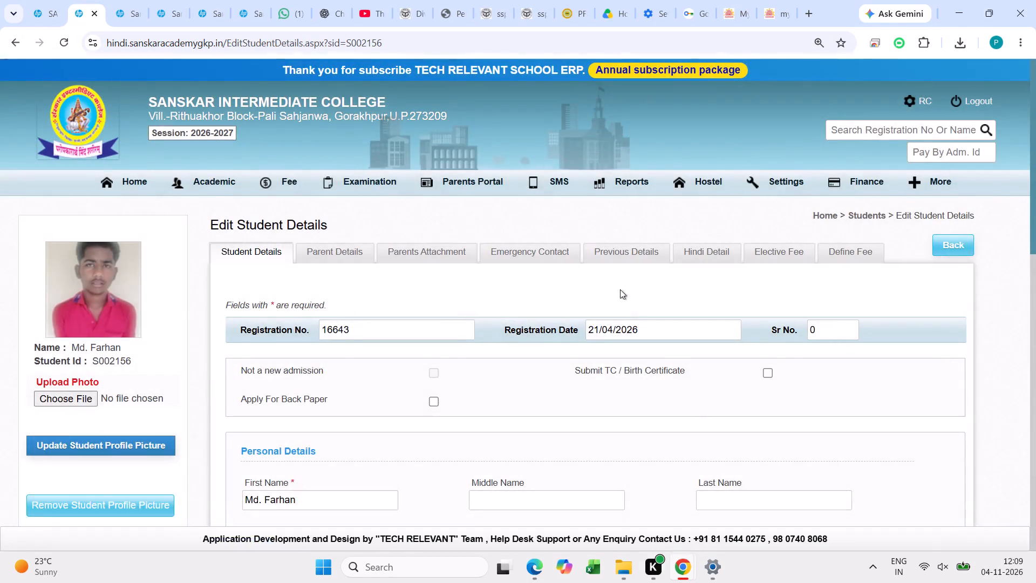
scroll(507, 357, down, 3)
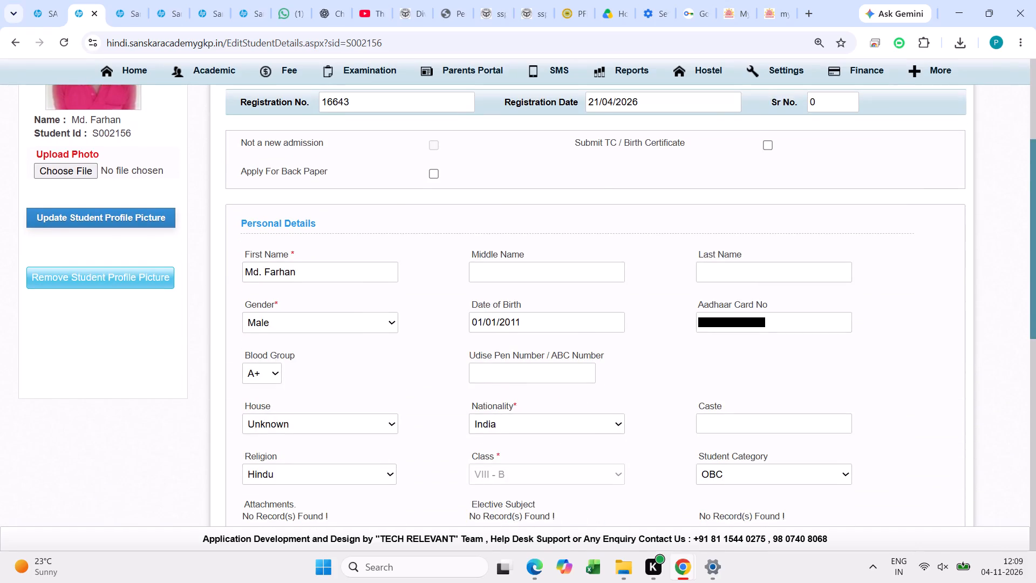
scroll(507, 350, up, 1)
scroll(507, 350, down, 11)
scroll(507, 350, up, 4)
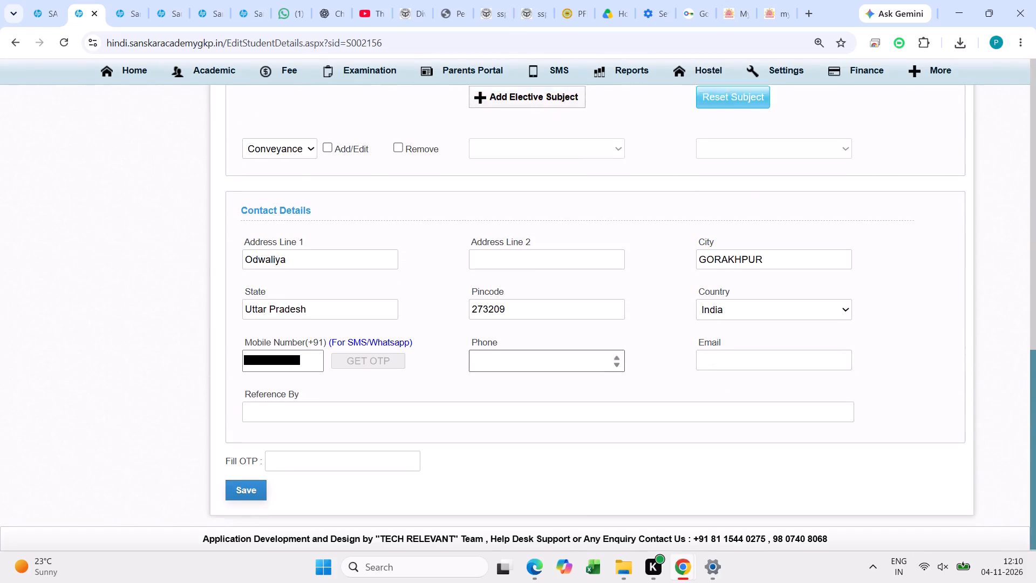
scroll(507, 350, up, 1)
scroll(507, 350, down, 1)
scroll(512, 340, up, 6)
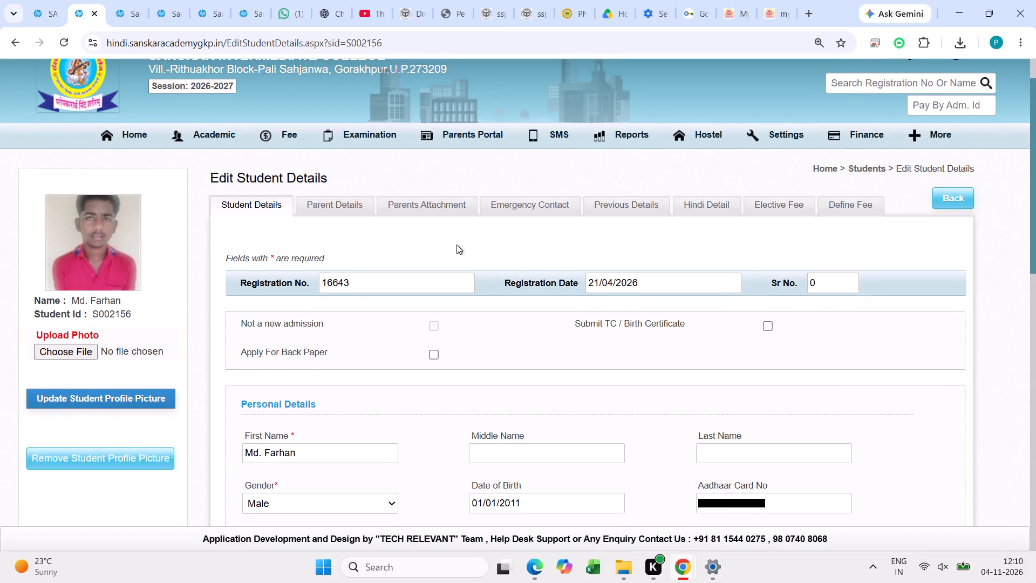
Examine the father, mother and parent contact fields in Farhan's parent details.
click(350, 206)
scroll(351, 247, down, 1)
scroll(352, 266, up, 1)
scroll(352, 275, down, 2)
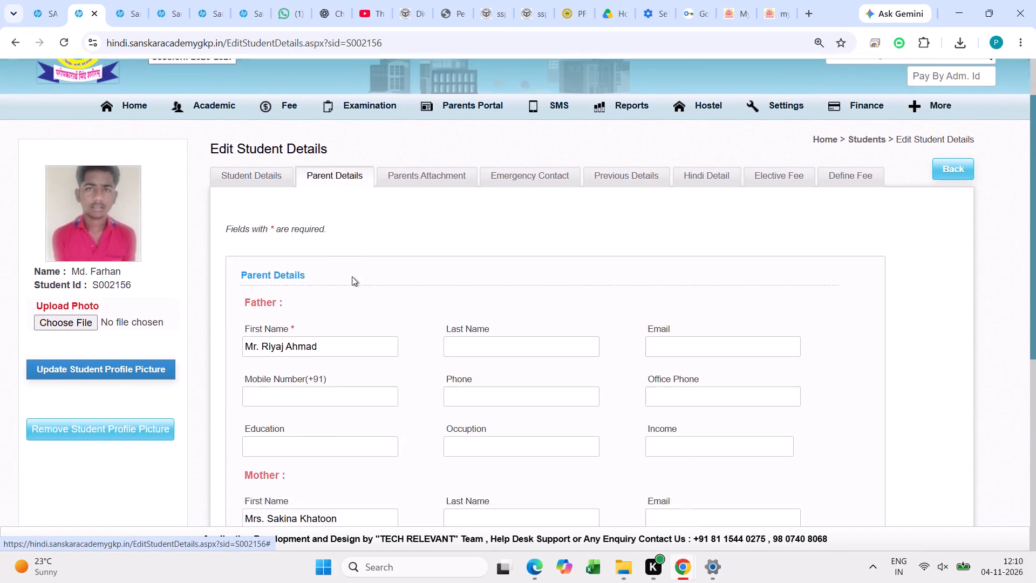
scroll(352, 276, down, 1)
scroll(352, 276, up, 1)
scroll(352, 276, down, 3)
scroll(371, 260, up, 2)
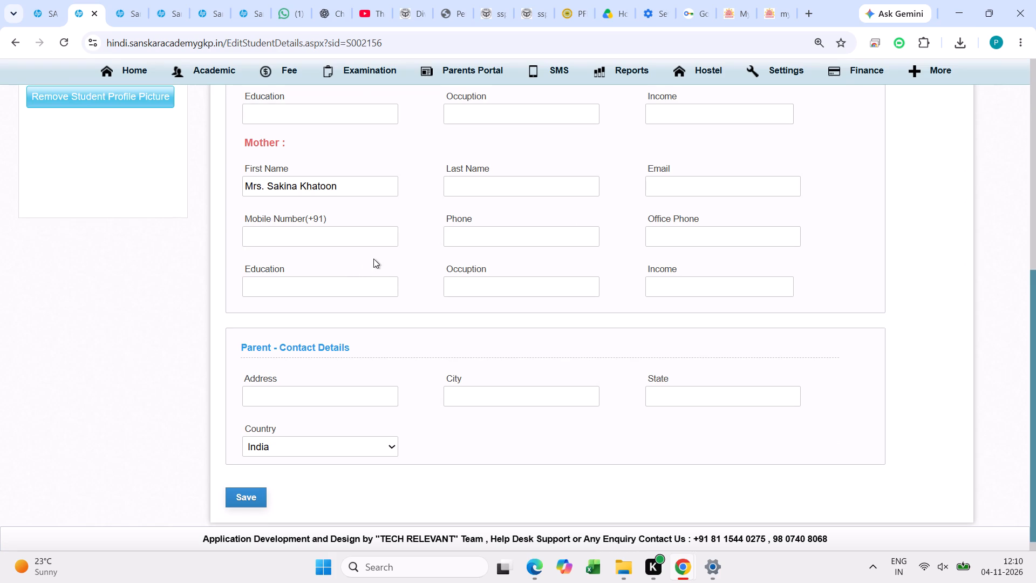
scroll(373, 259, up, 2)
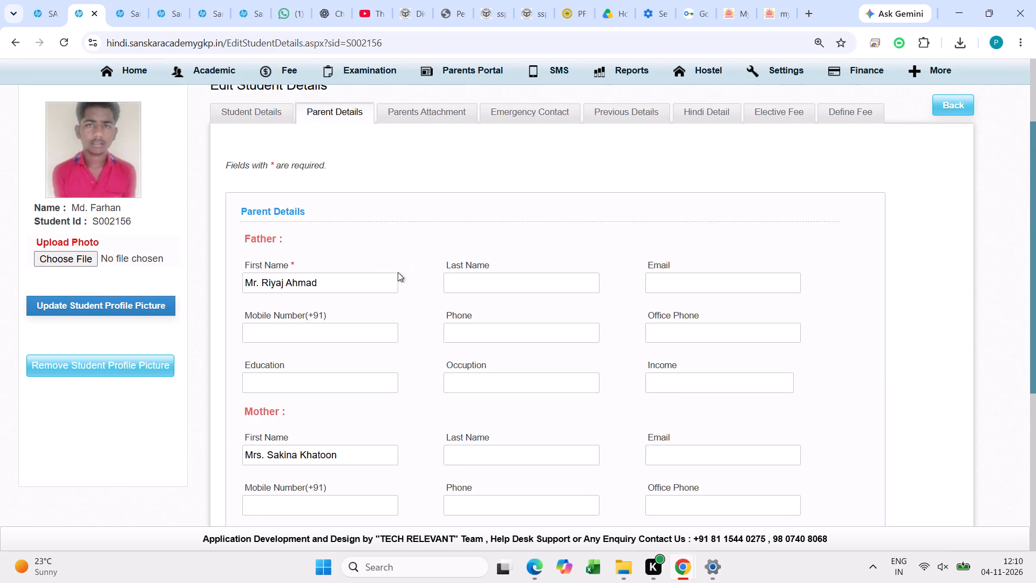
drag(385, 281, 330, 274)
click(397, 206)
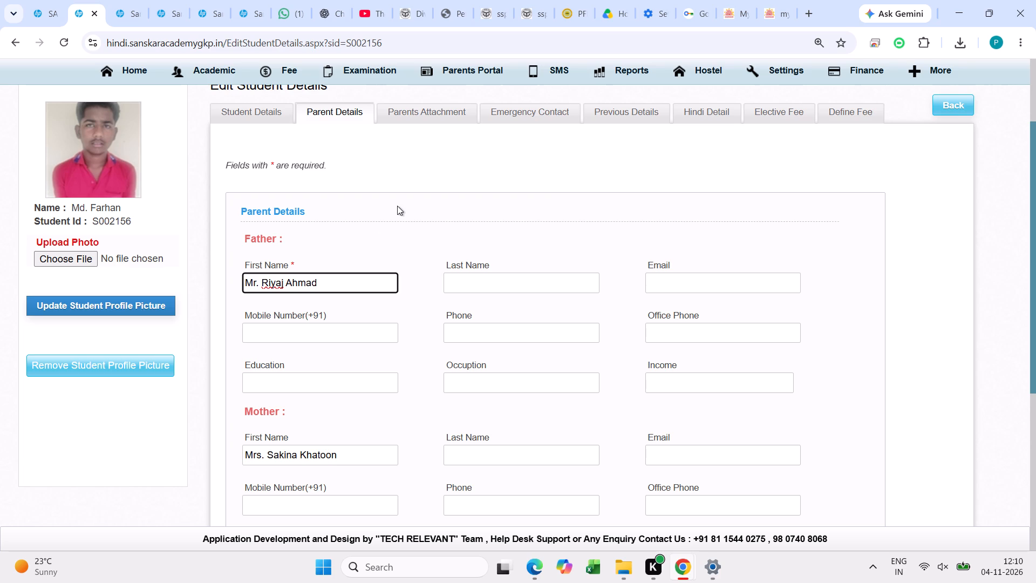
click(358, 286)
Search the student records by name for SHIVANSH.
scroll(508, 272, up, 3)
scroll(756, 178, up, 2)
scroll(756, 178, down, 1)
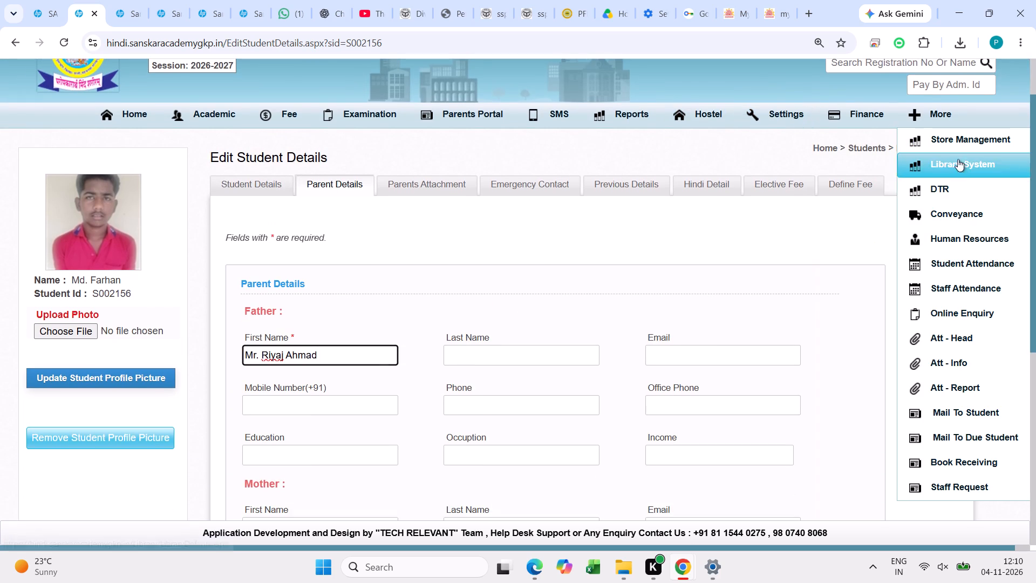
click(936, 174)
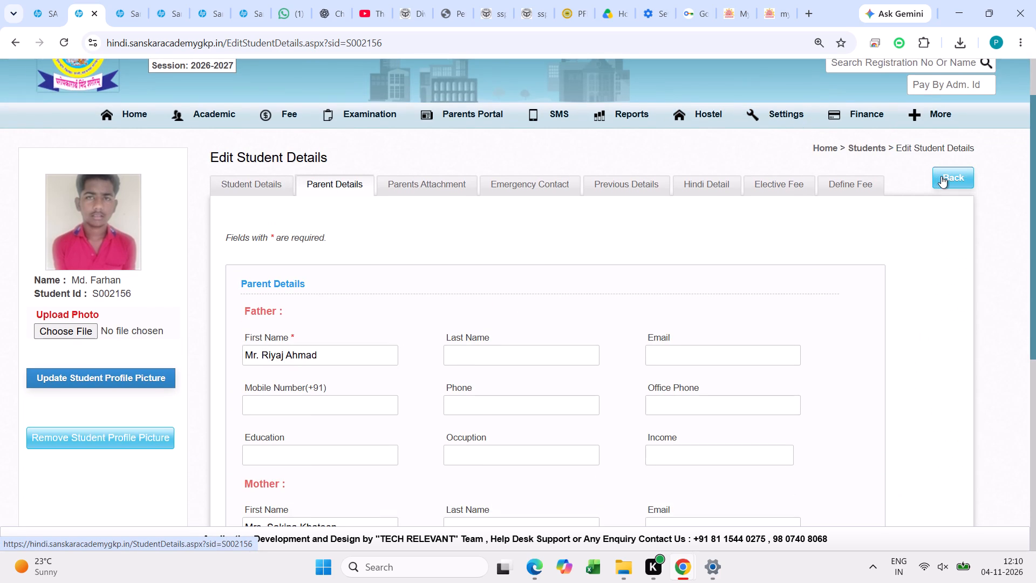
scroll(930, 155, up, 1)
scroll(930, 155, down, 1)
scroll(930, 155, up, 2)
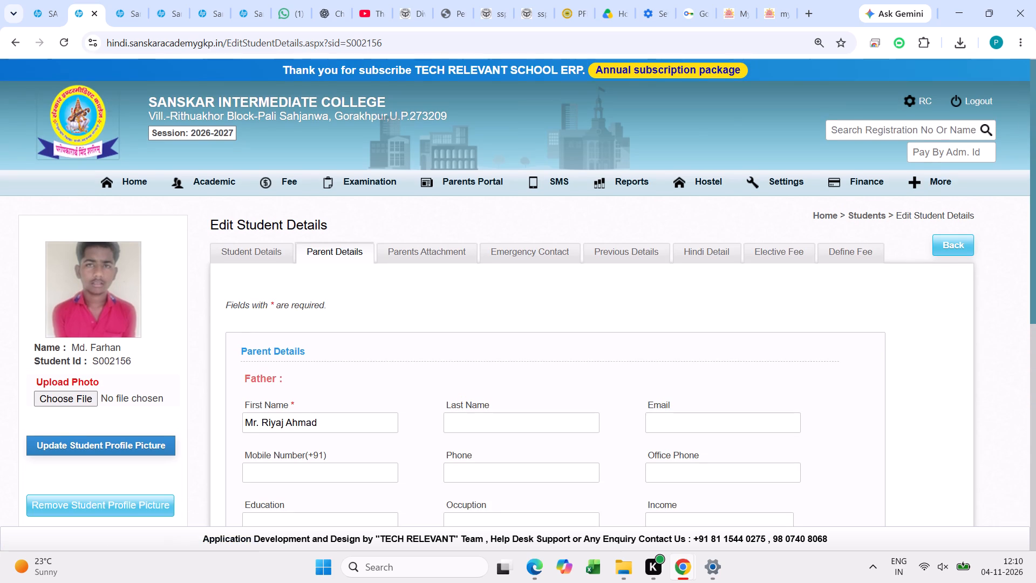
click(861, 128)
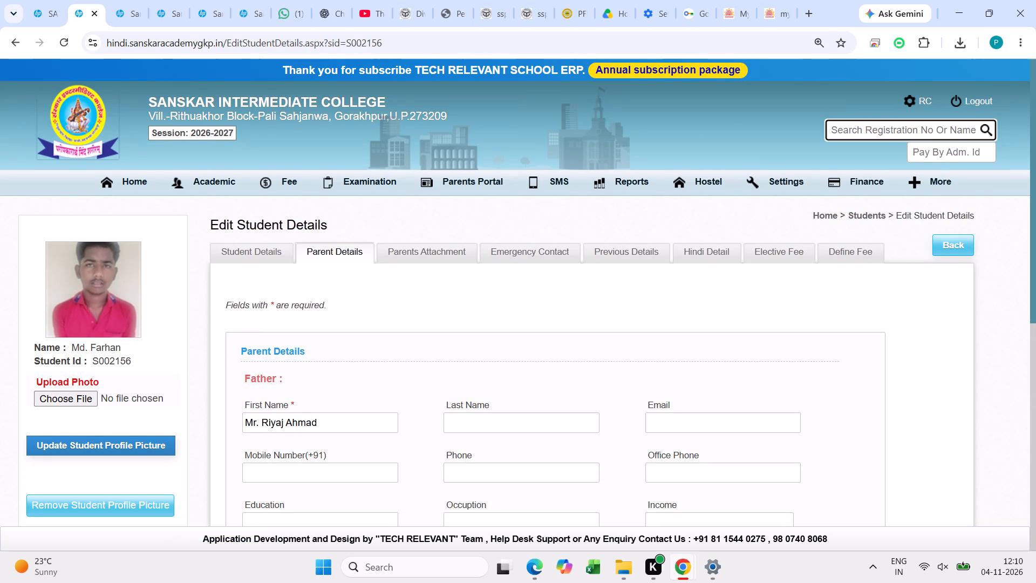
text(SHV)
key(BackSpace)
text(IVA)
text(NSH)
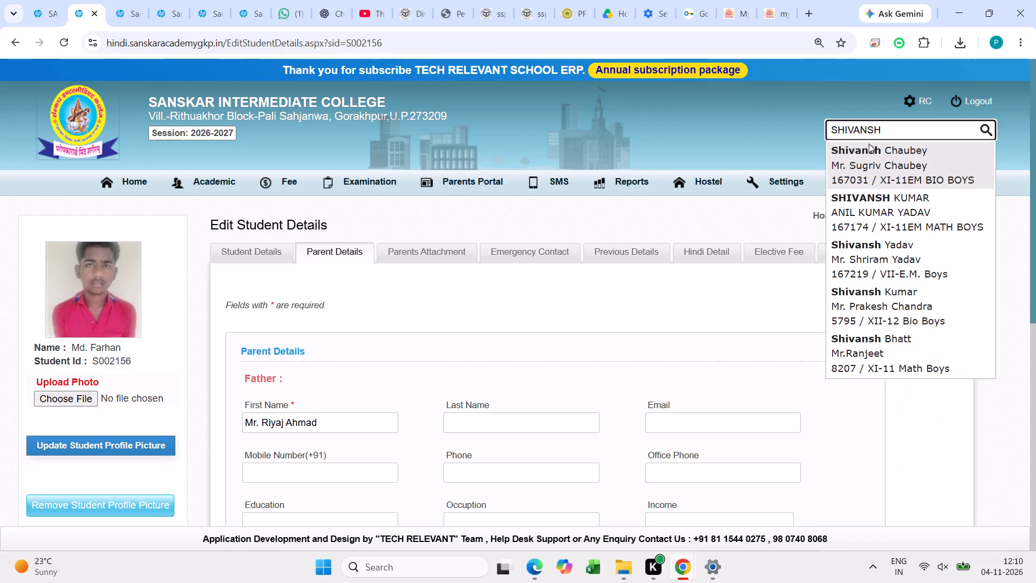
Search the students for SHIVANSH and open the fee payment page of the match in XI-11EM BIO BOYS.
click(896, 151)
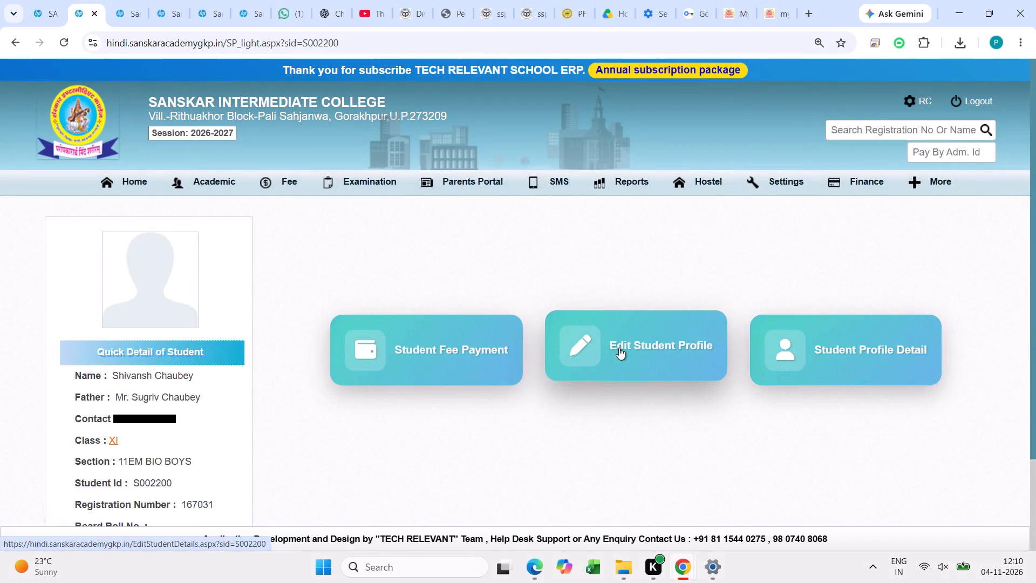
click(494, 342)
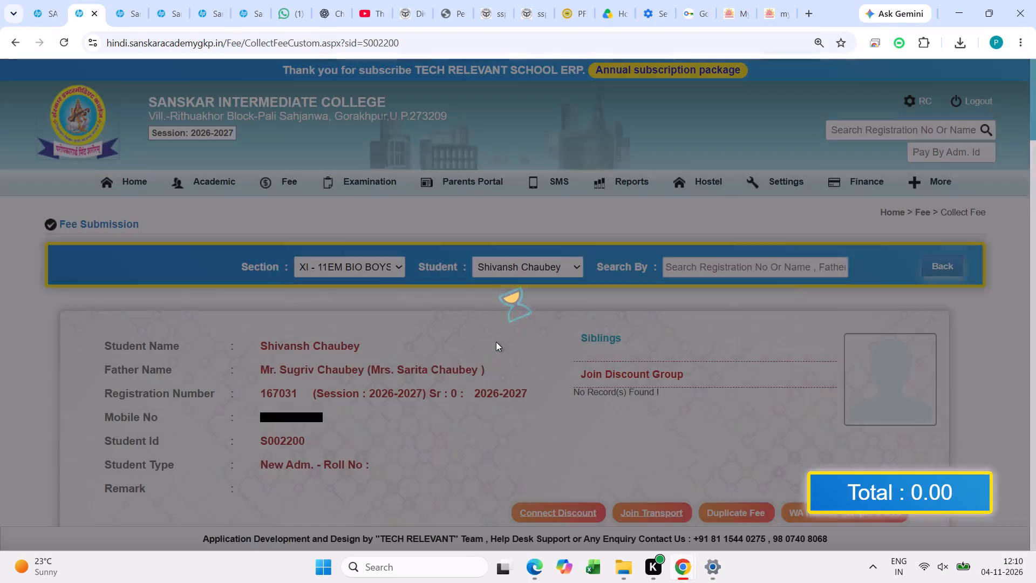
Select the October tuition fee and the October transport fee for payment on Shivansh's fee page.
scroll(497, 349, down, 6)
scroll(498, 363, up, 1)
scroll(498, 363, down, 3)
scroll(503, 365, up, 1)
scroll(503, 365, down, 4)
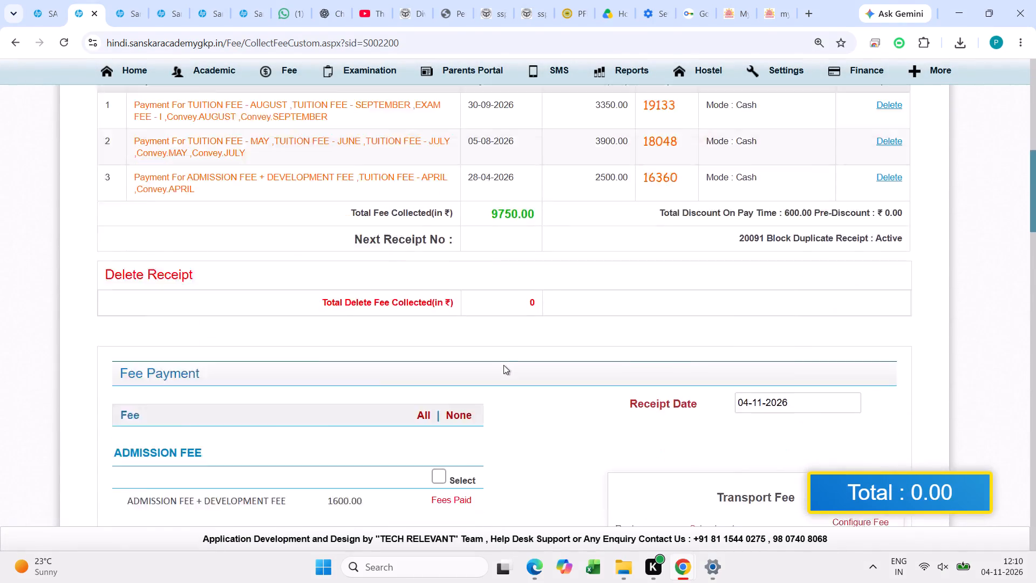
scroll(503, 365, down, 5)
click(442, 418)
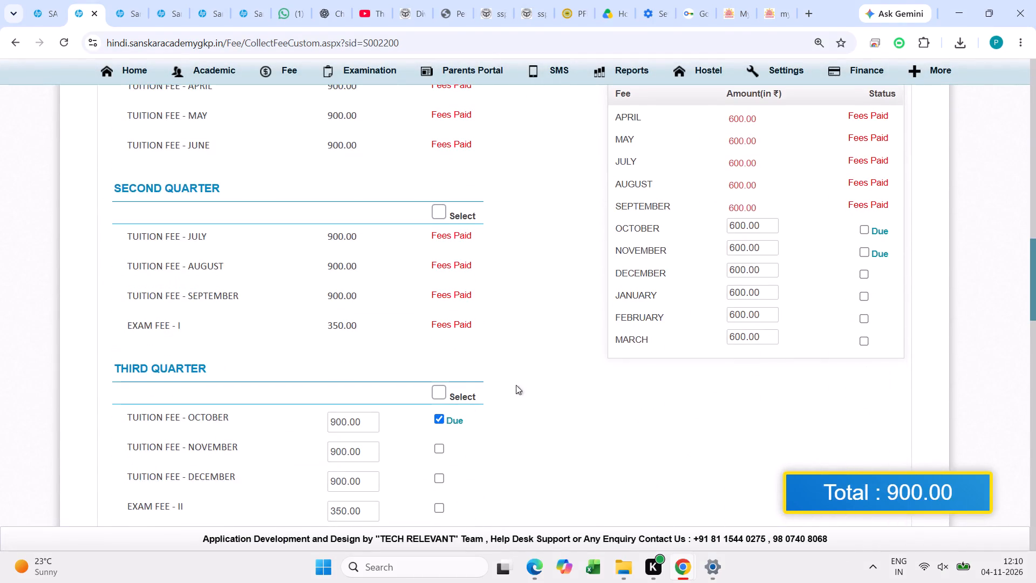
click(860, 227)
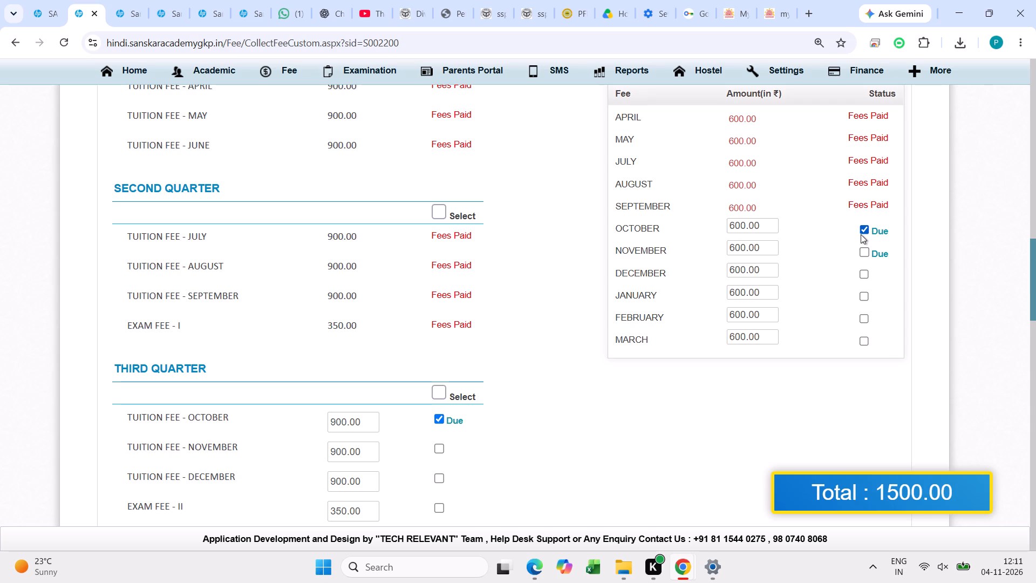
scroll(951, 140, up, 6)
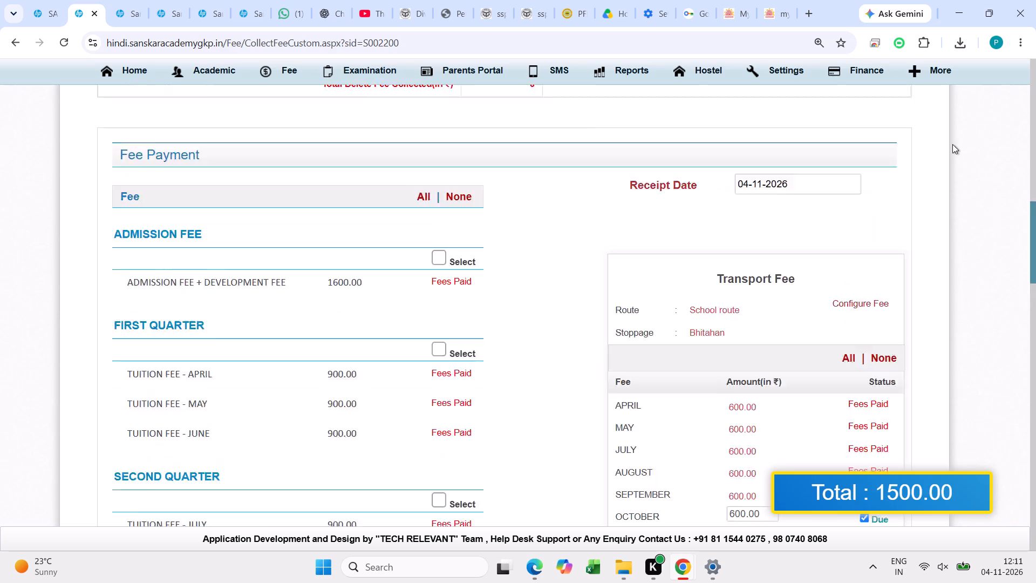
scroll(954, 144, up, 3)
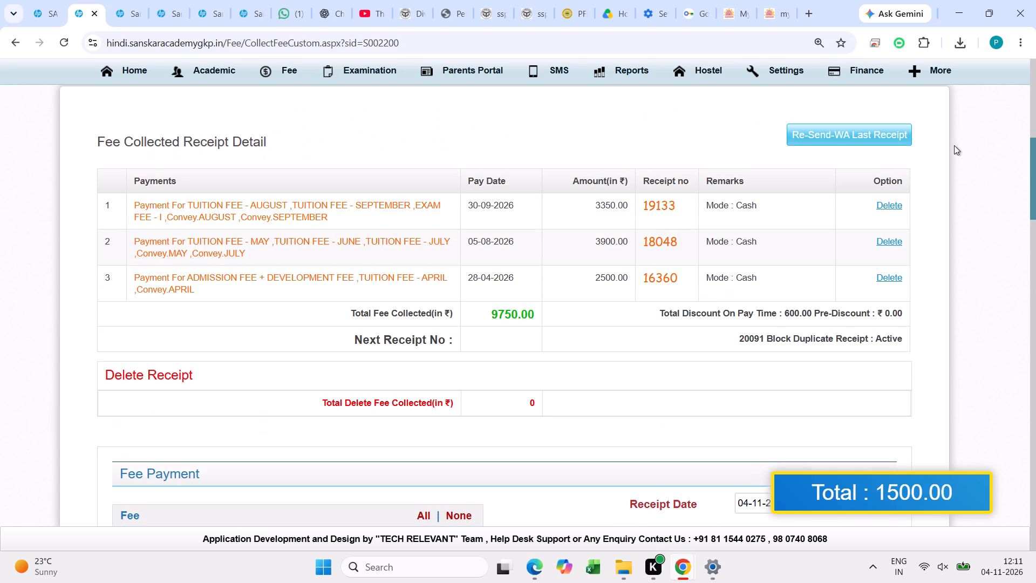
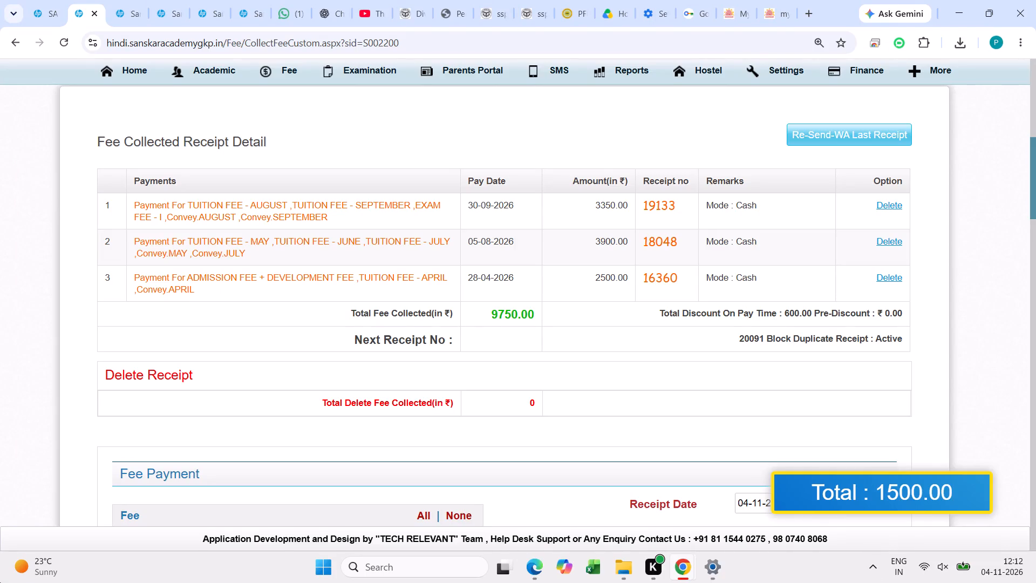
Leave Shivansh's fee payment page without submitting the selected October fees and open the academic students dashboard.
scroll(255, 541, up, 2)
scroll(298, 558, down, 1)
scroll(301, 558, up, 3)
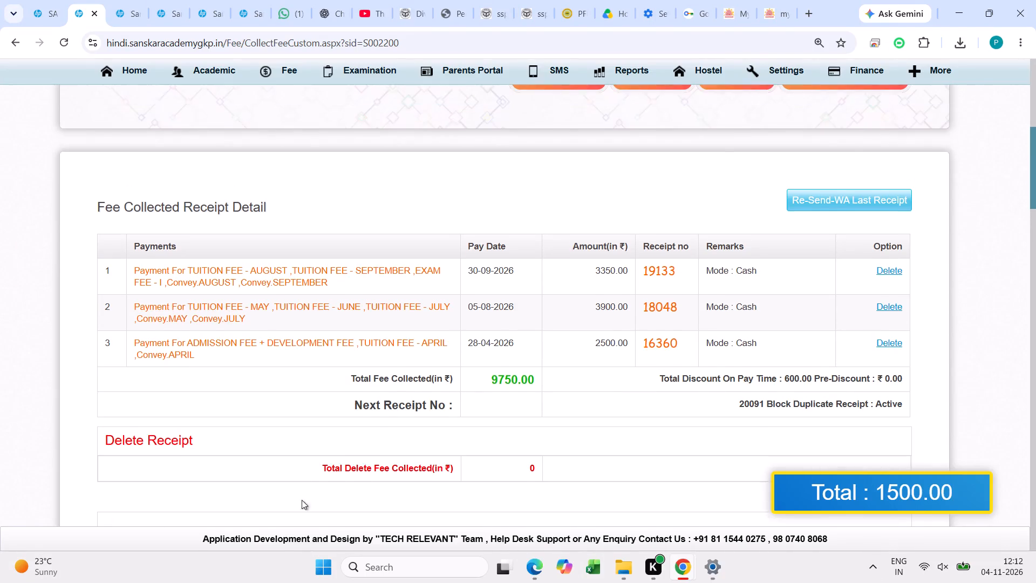
scroll(304, 463, up, 18)
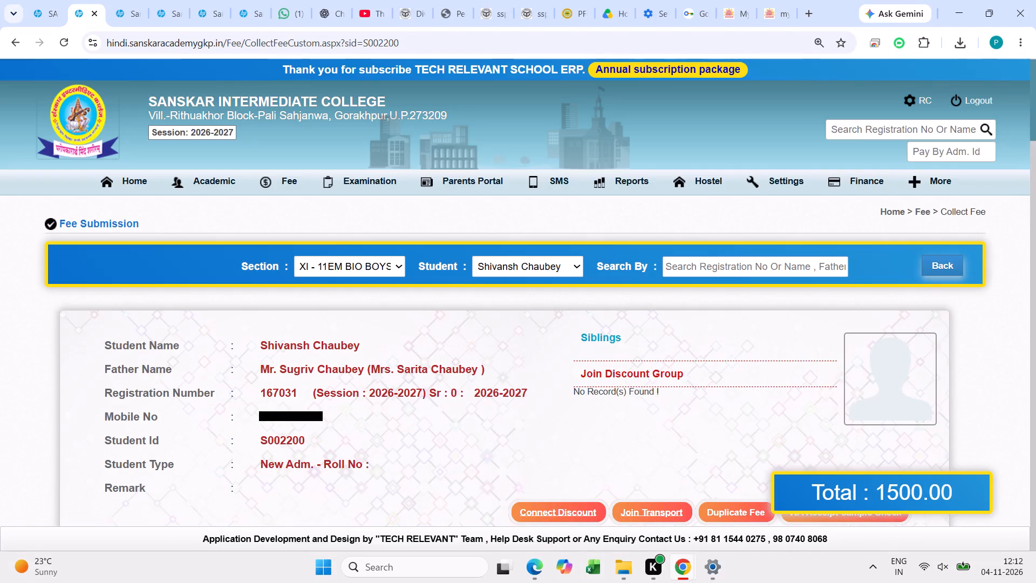
scroll(302, 458, up, 4)
scroll(302, 458, down, 1)
scroll(302, 458, up, 1)
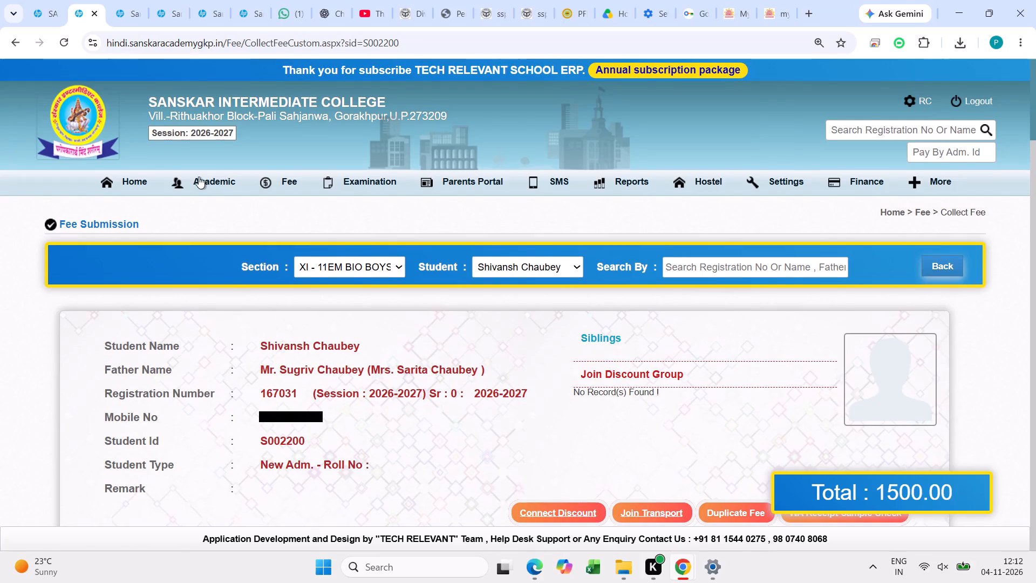
click(199, 177)
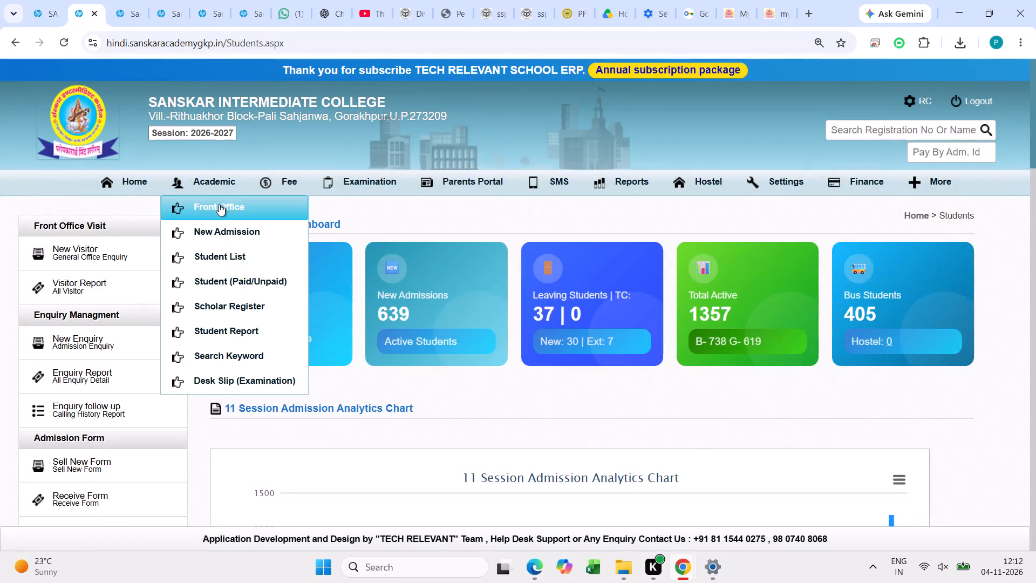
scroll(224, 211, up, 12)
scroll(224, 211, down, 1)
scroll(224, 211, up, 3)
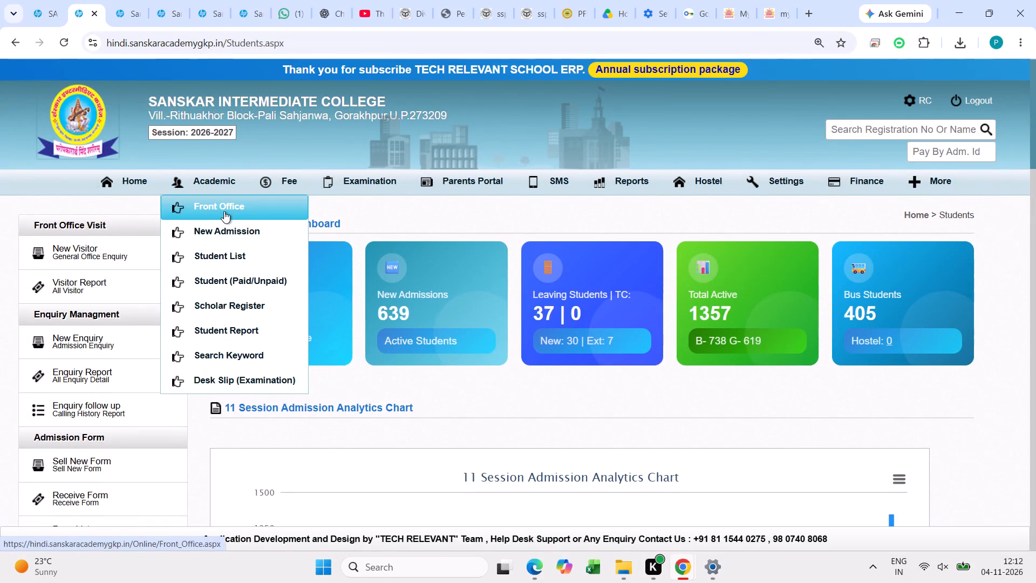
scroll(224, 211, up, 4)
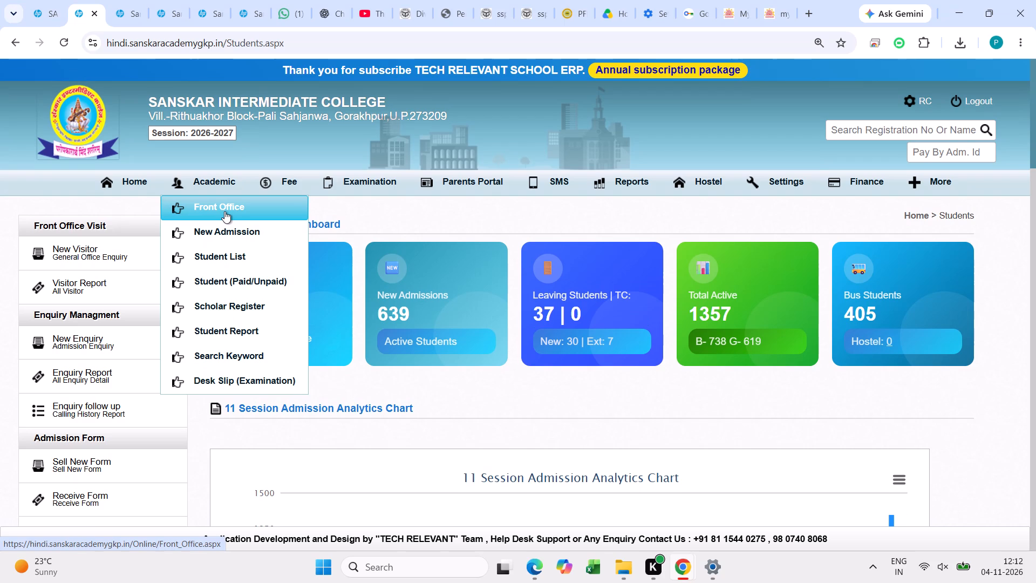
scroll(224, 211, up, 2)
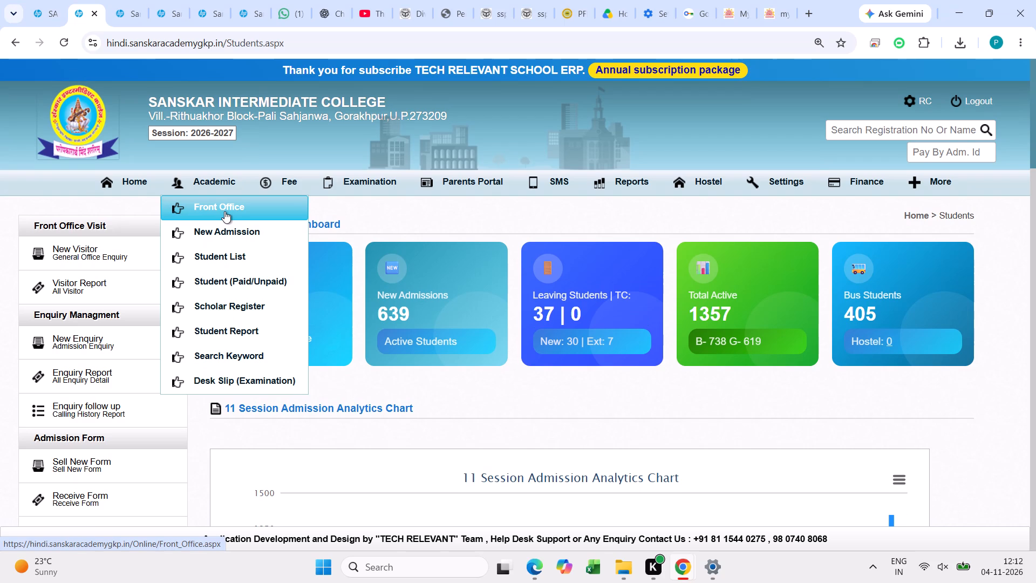
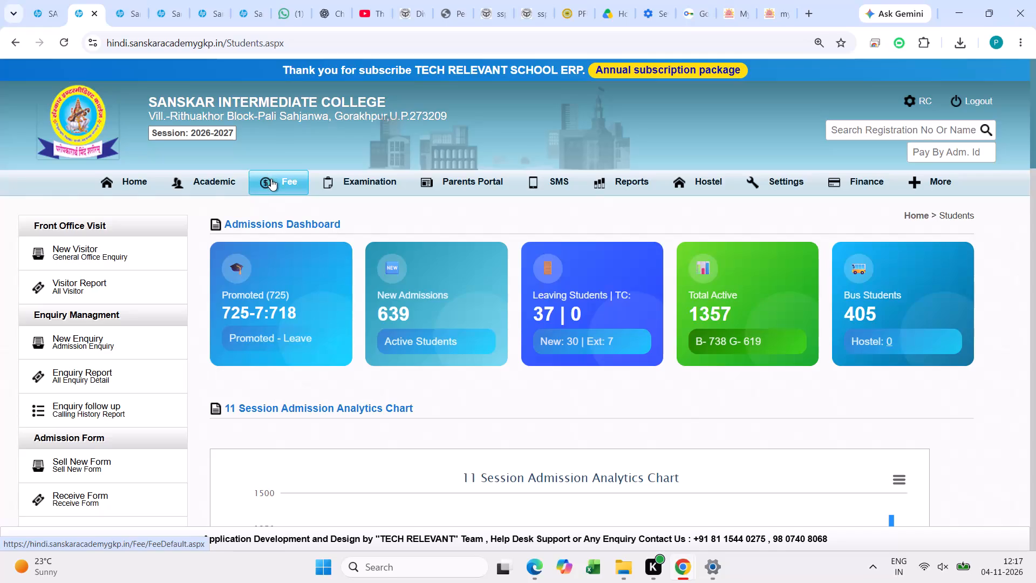
Open the Fee section with its fee management and report links.
click(271, 179)
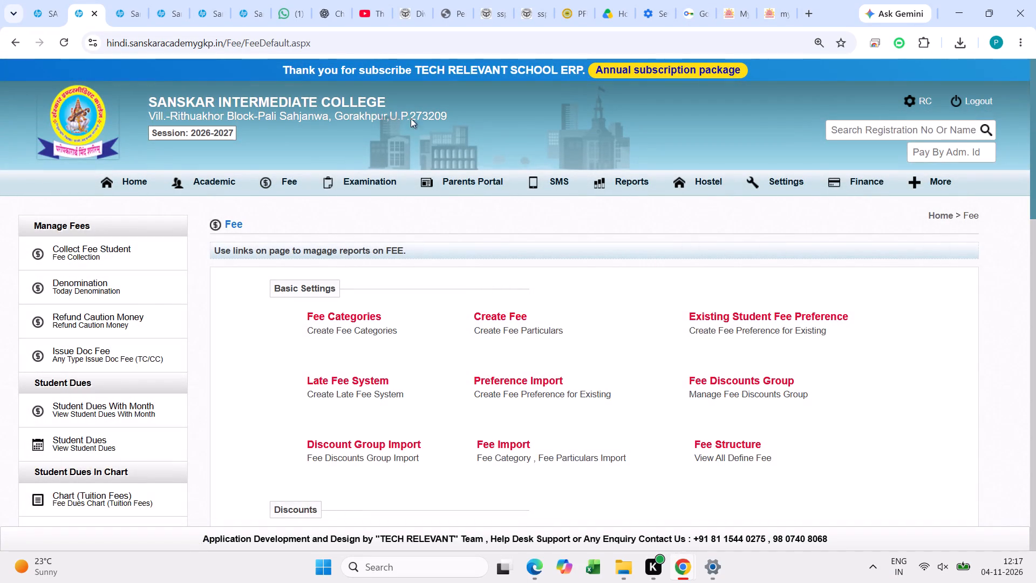